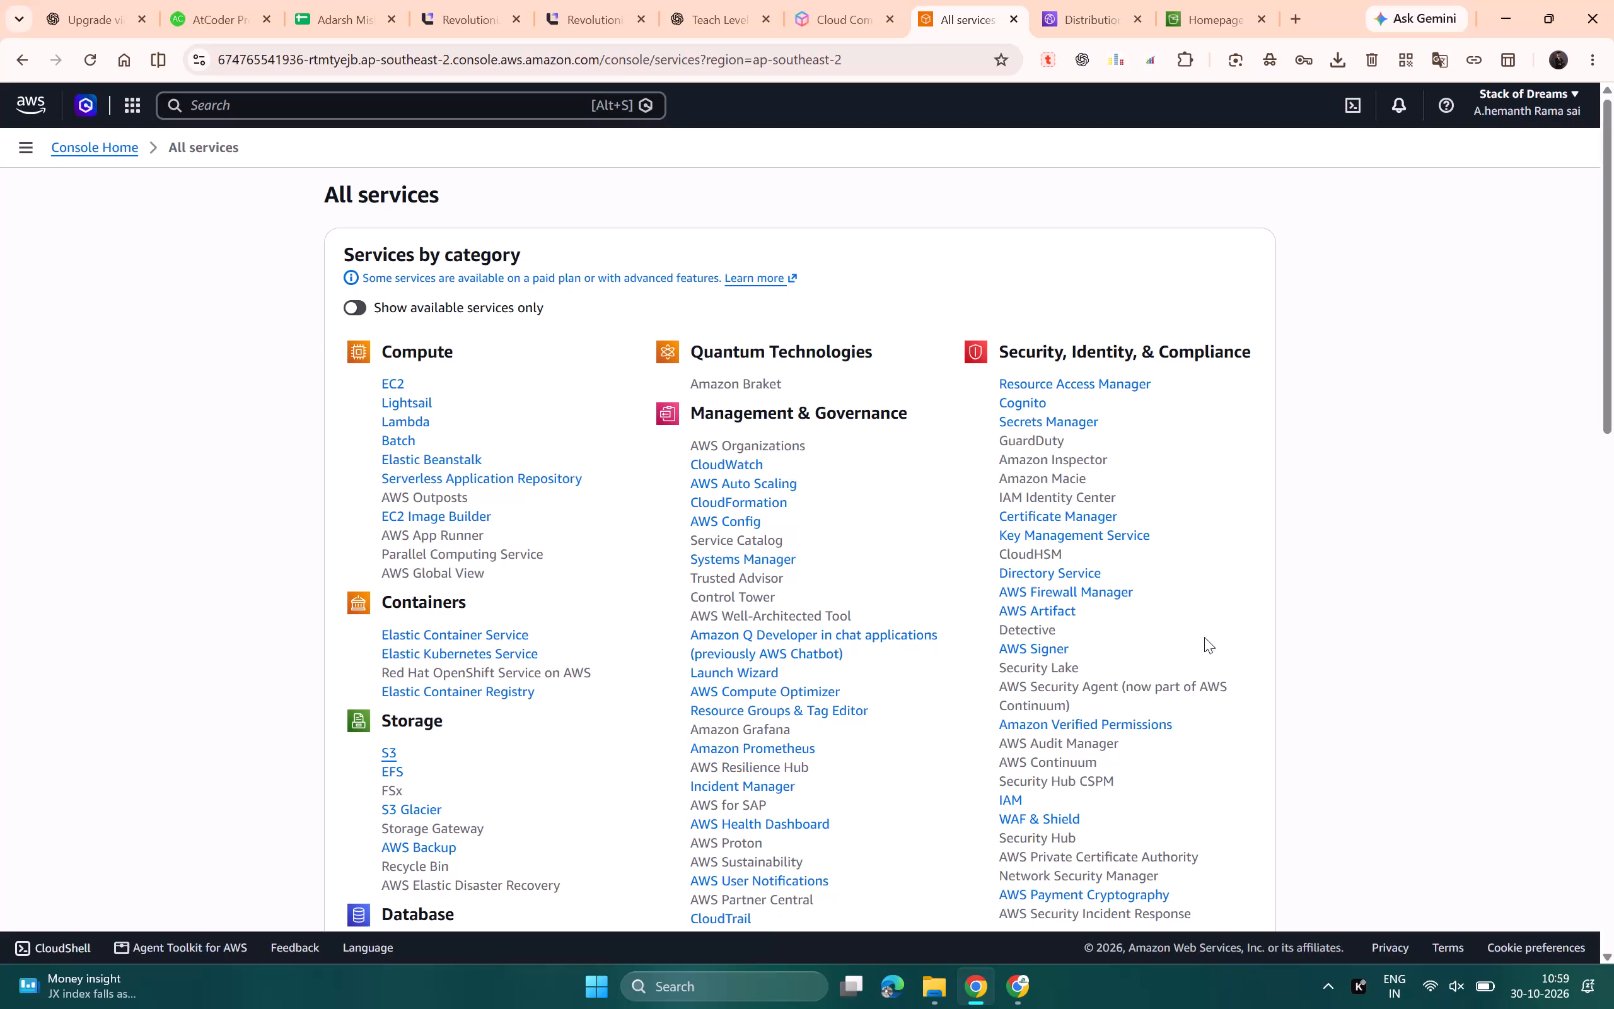
# Search Windows for "wh" to find the WhatsApp app.
pyautogui.click(725, 981)
pyautogui.write('wh')
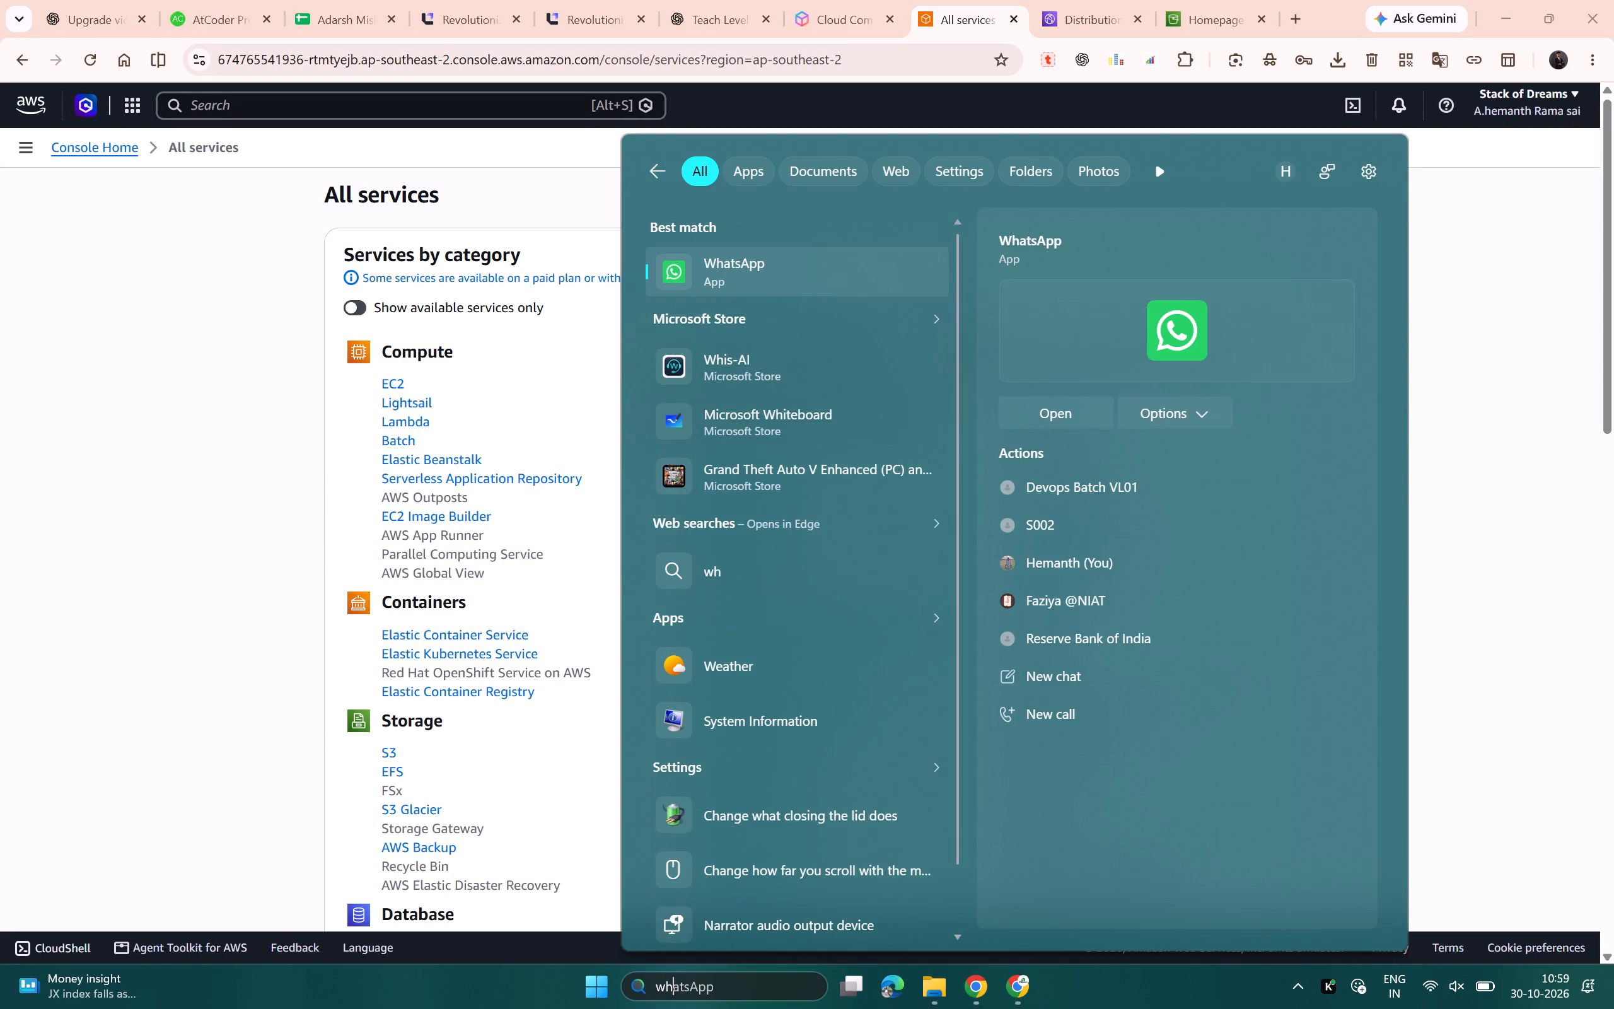
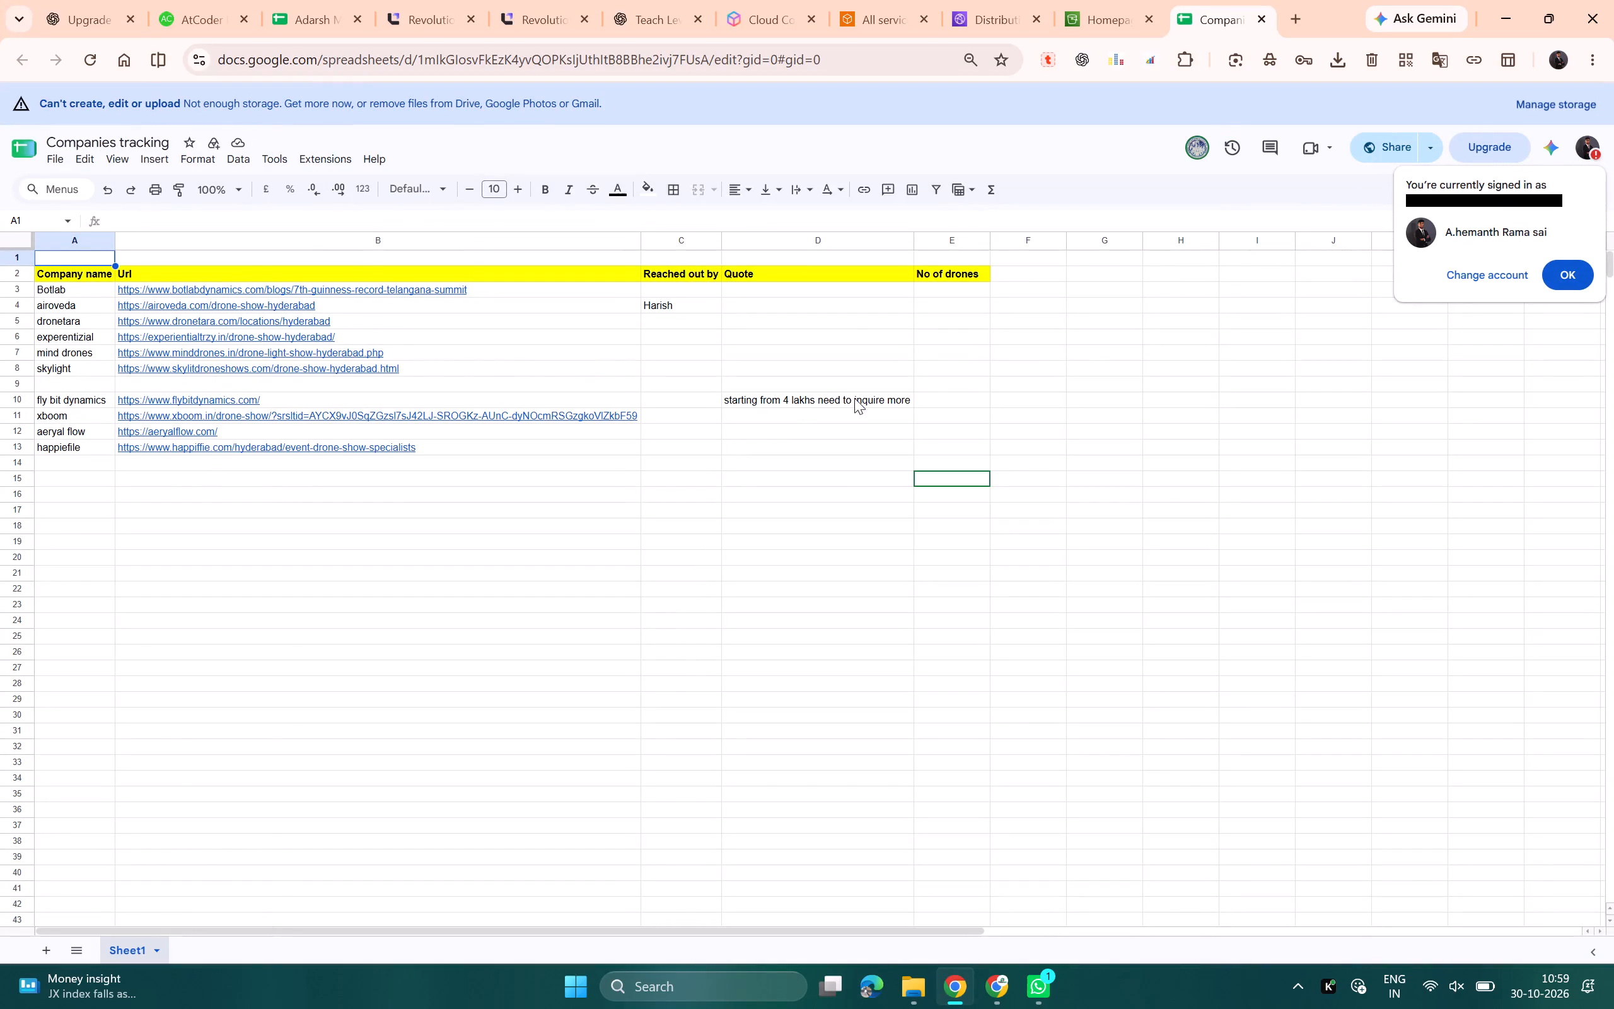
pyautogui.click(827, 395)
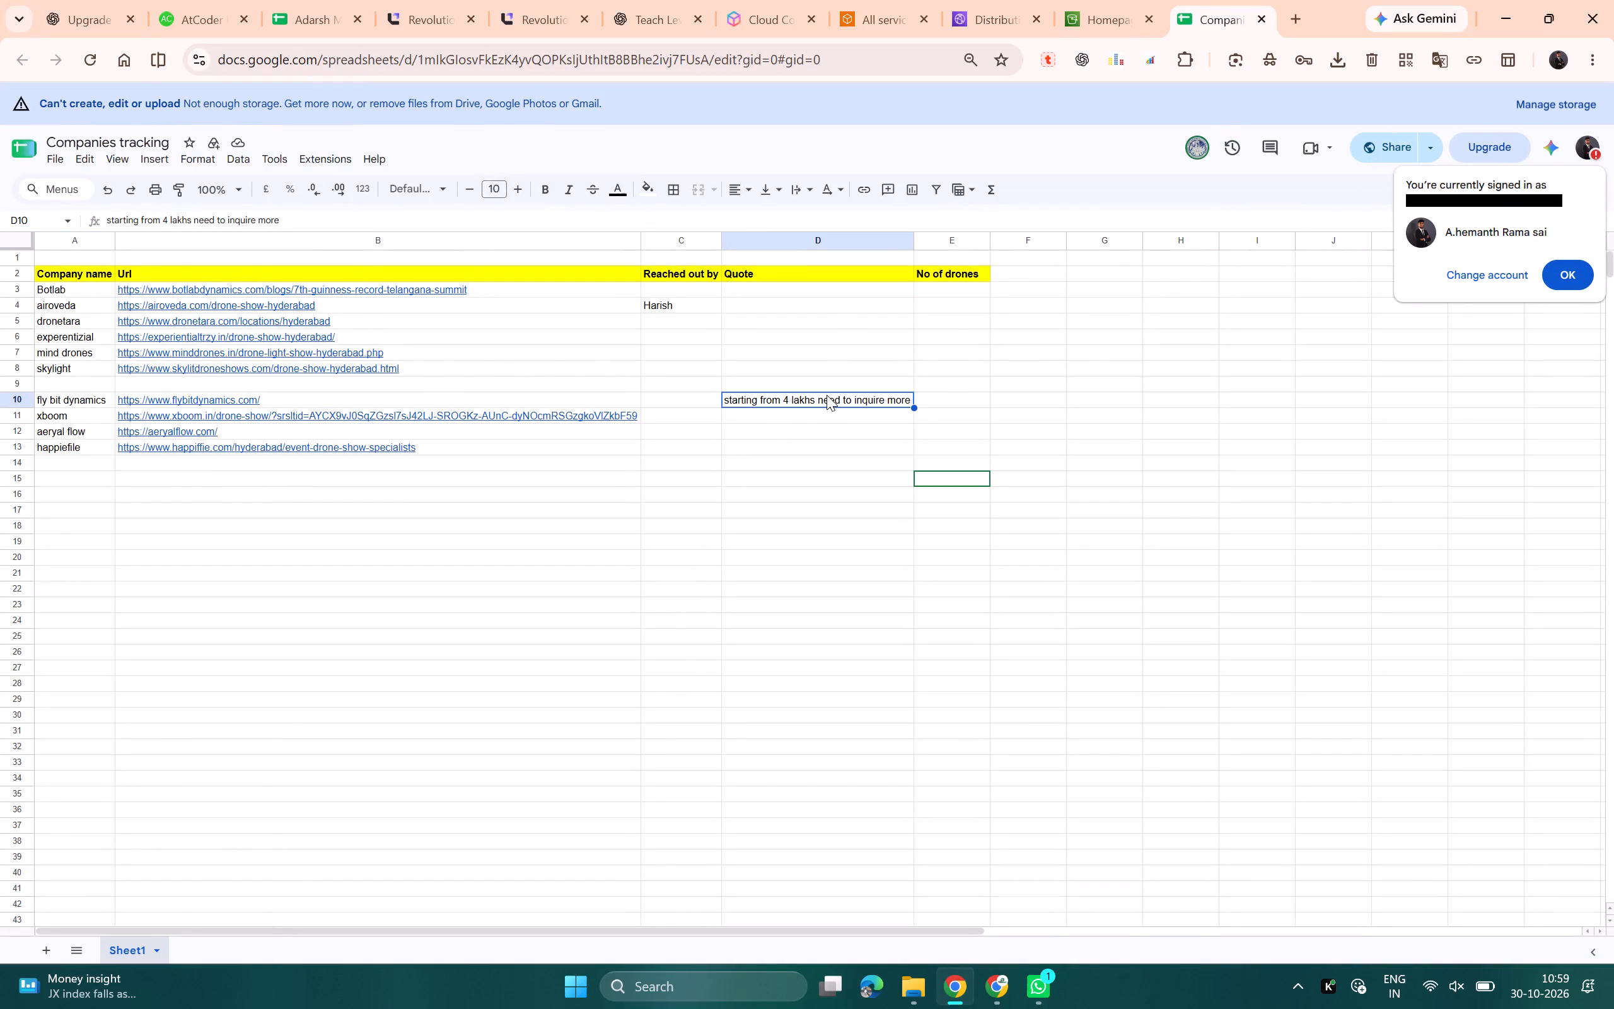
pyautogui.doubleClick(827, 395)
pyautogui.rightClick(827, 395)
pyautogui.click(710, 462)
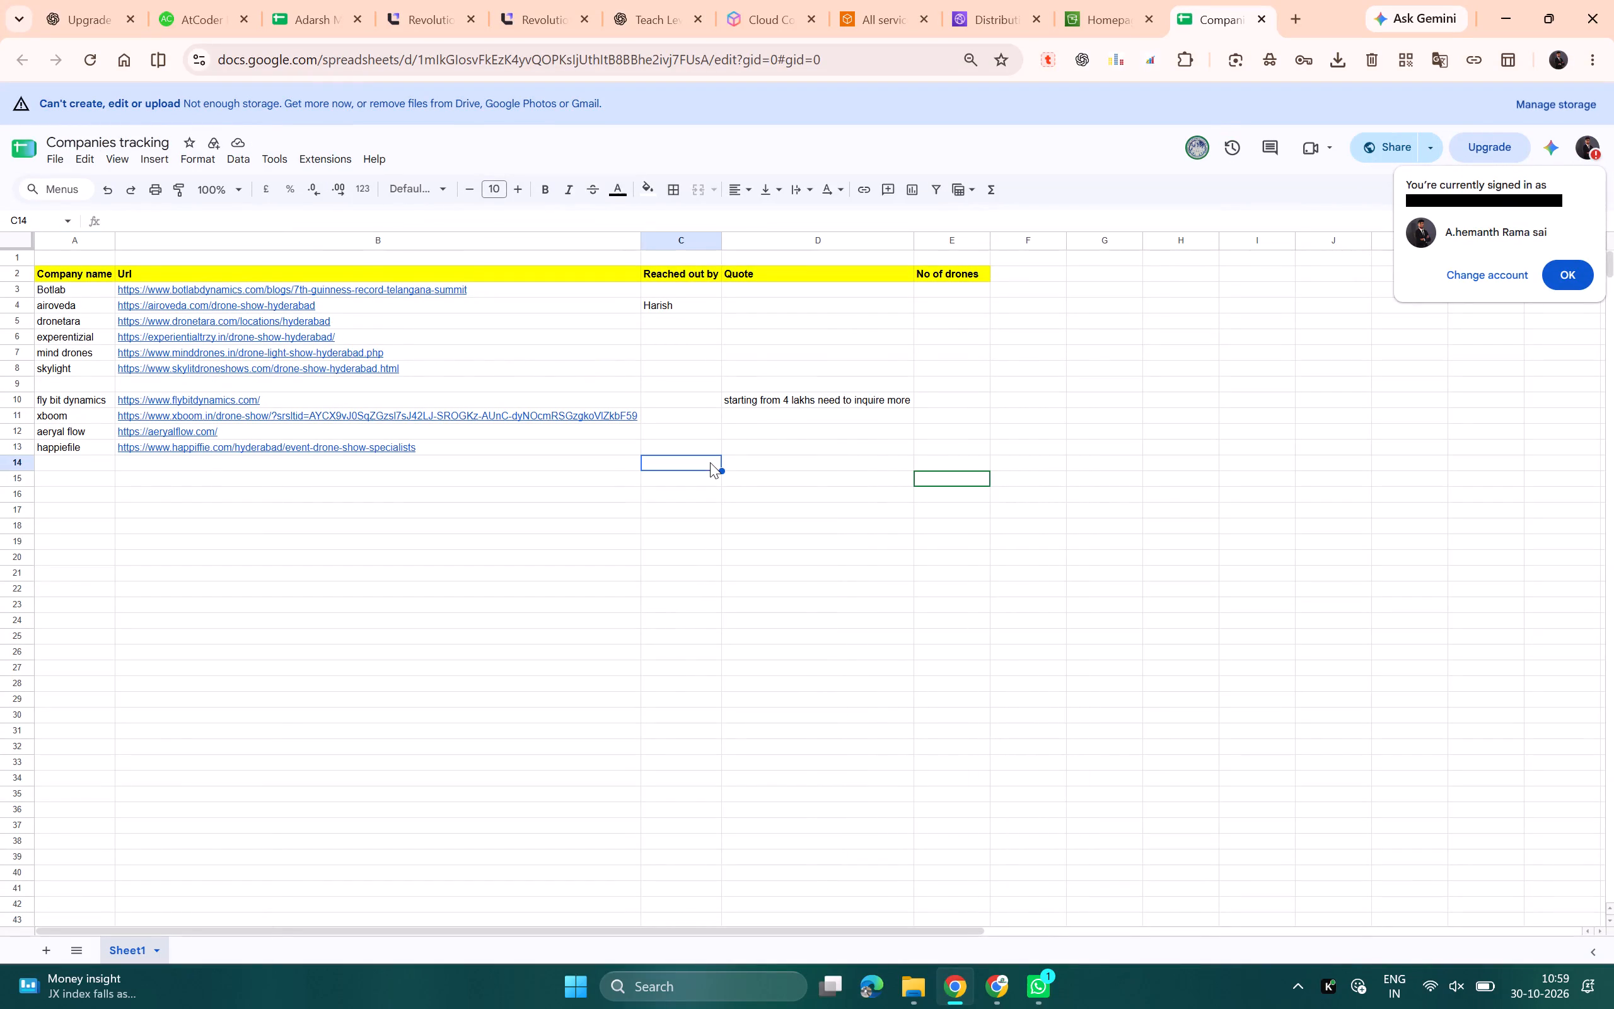
# Dismiss the signed-in account notice on the Companies tracking spreadsheet.
pyautogui.click(1566, 273)
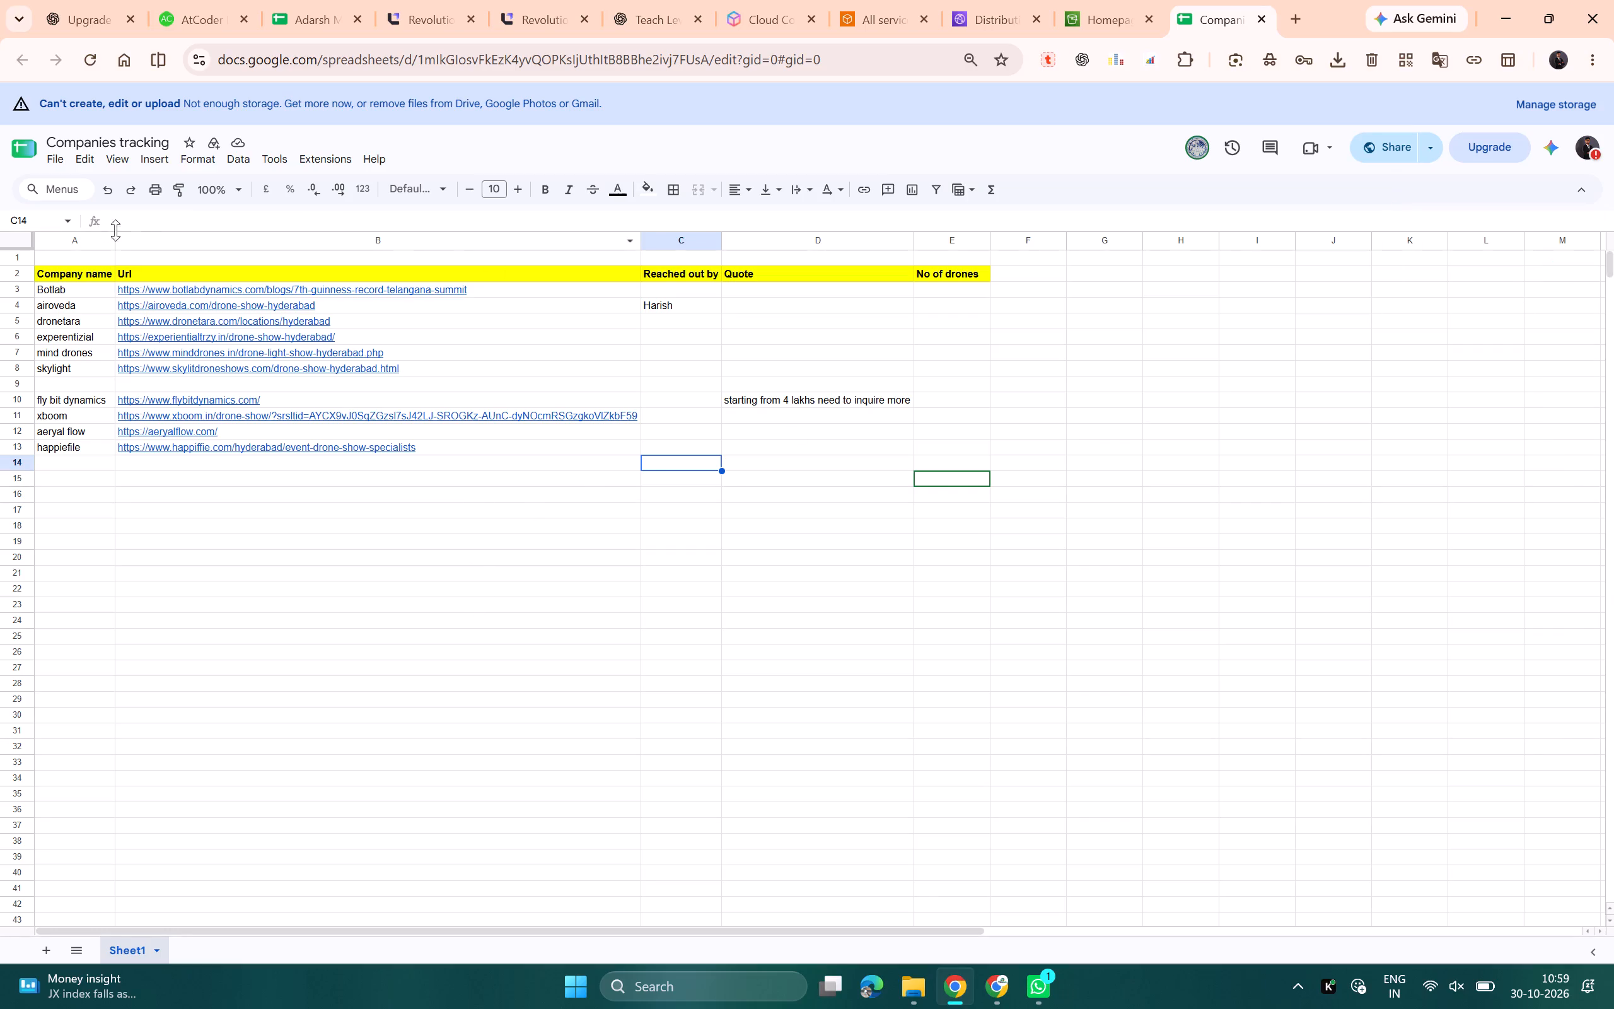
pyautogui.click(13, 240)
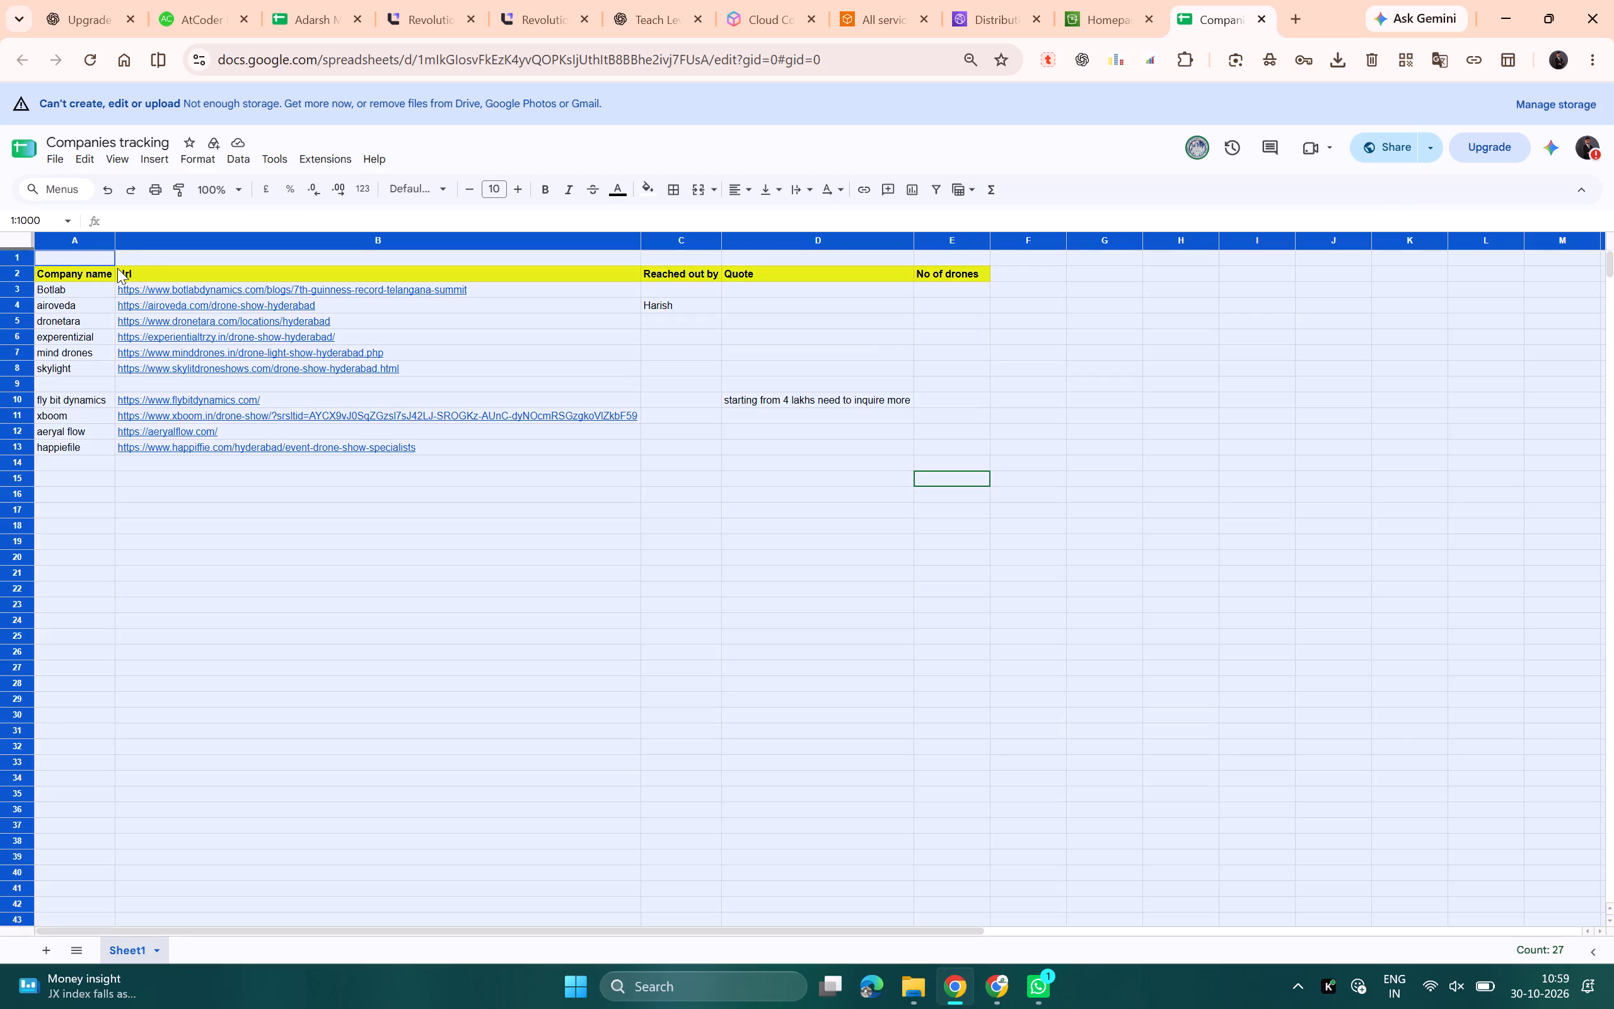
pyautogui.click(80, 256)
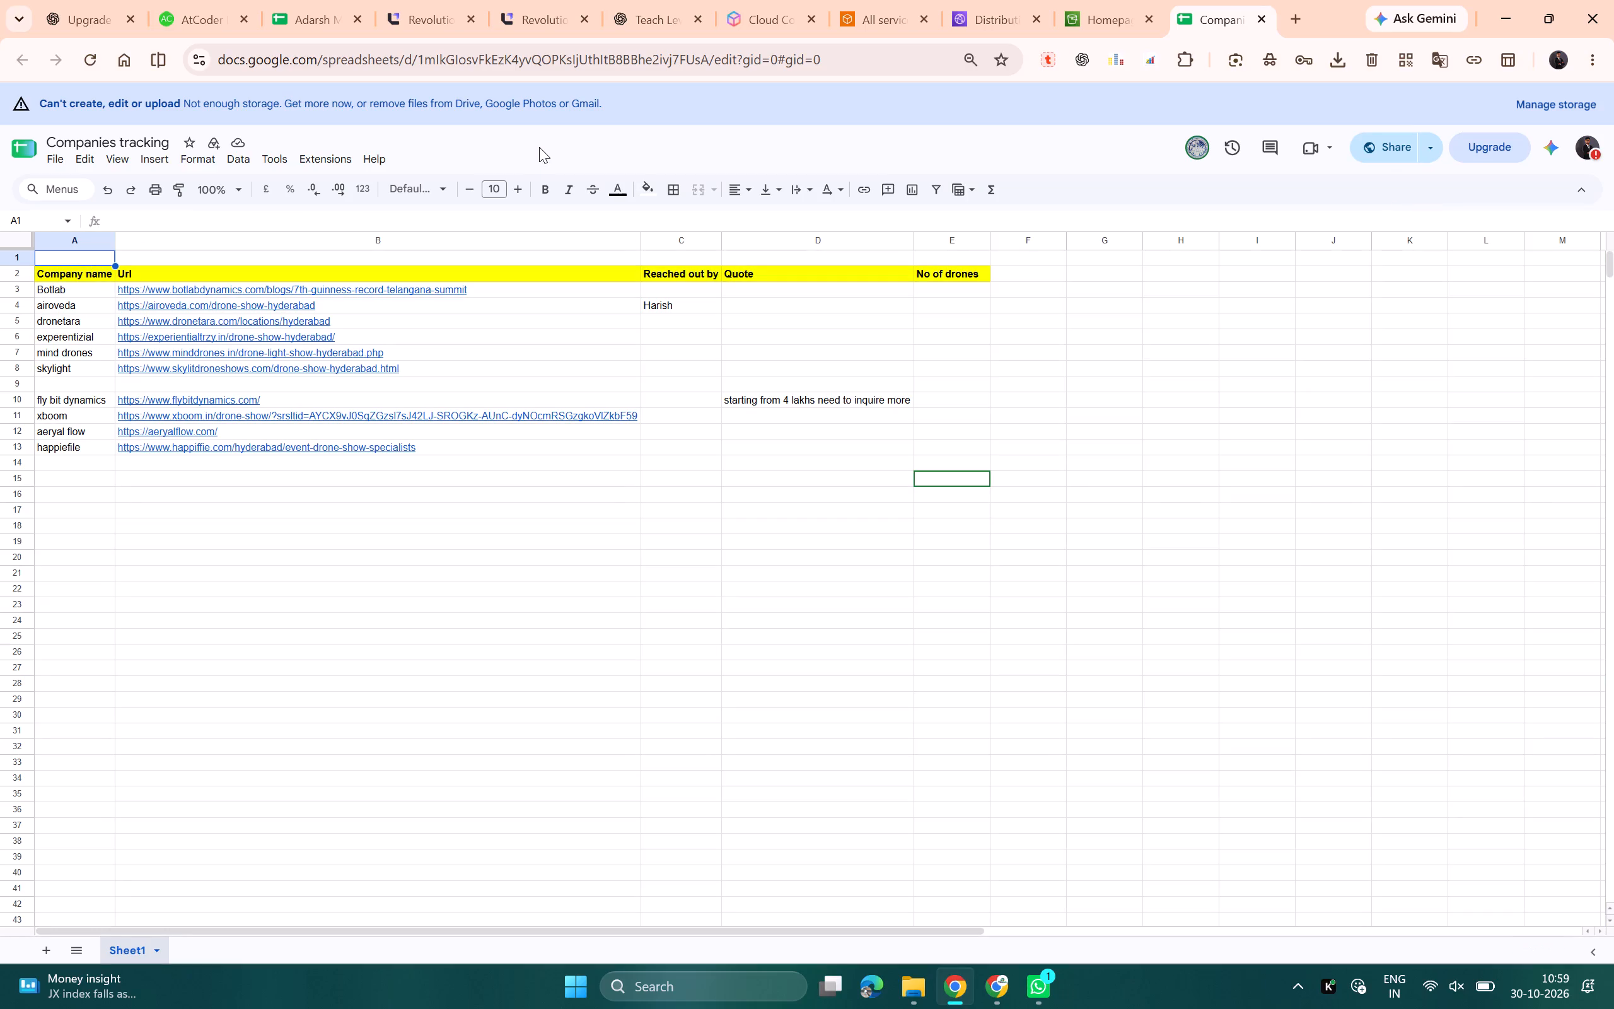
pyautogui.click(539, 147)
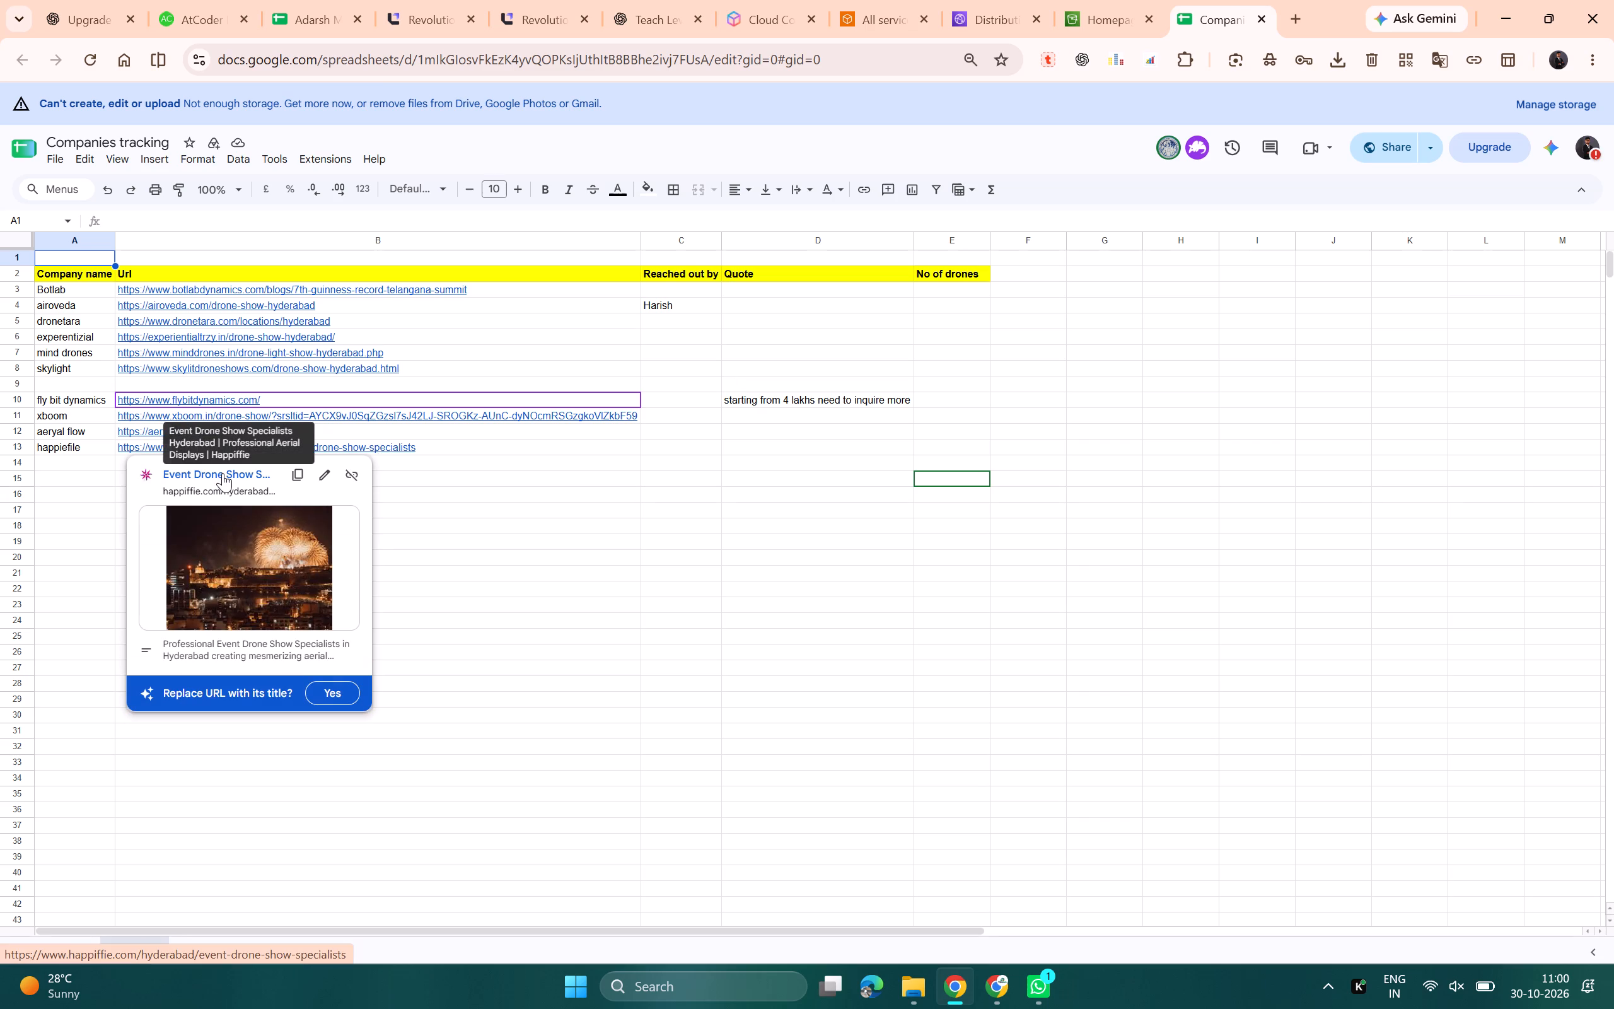
# Open the websites linked for happiefile and aeryal flow from the Url column of the spreadsheet.
pyautogui.keyDown('ctrl'); pyautogui.click(223, 473); pyautogui.keyUp('ctrl')
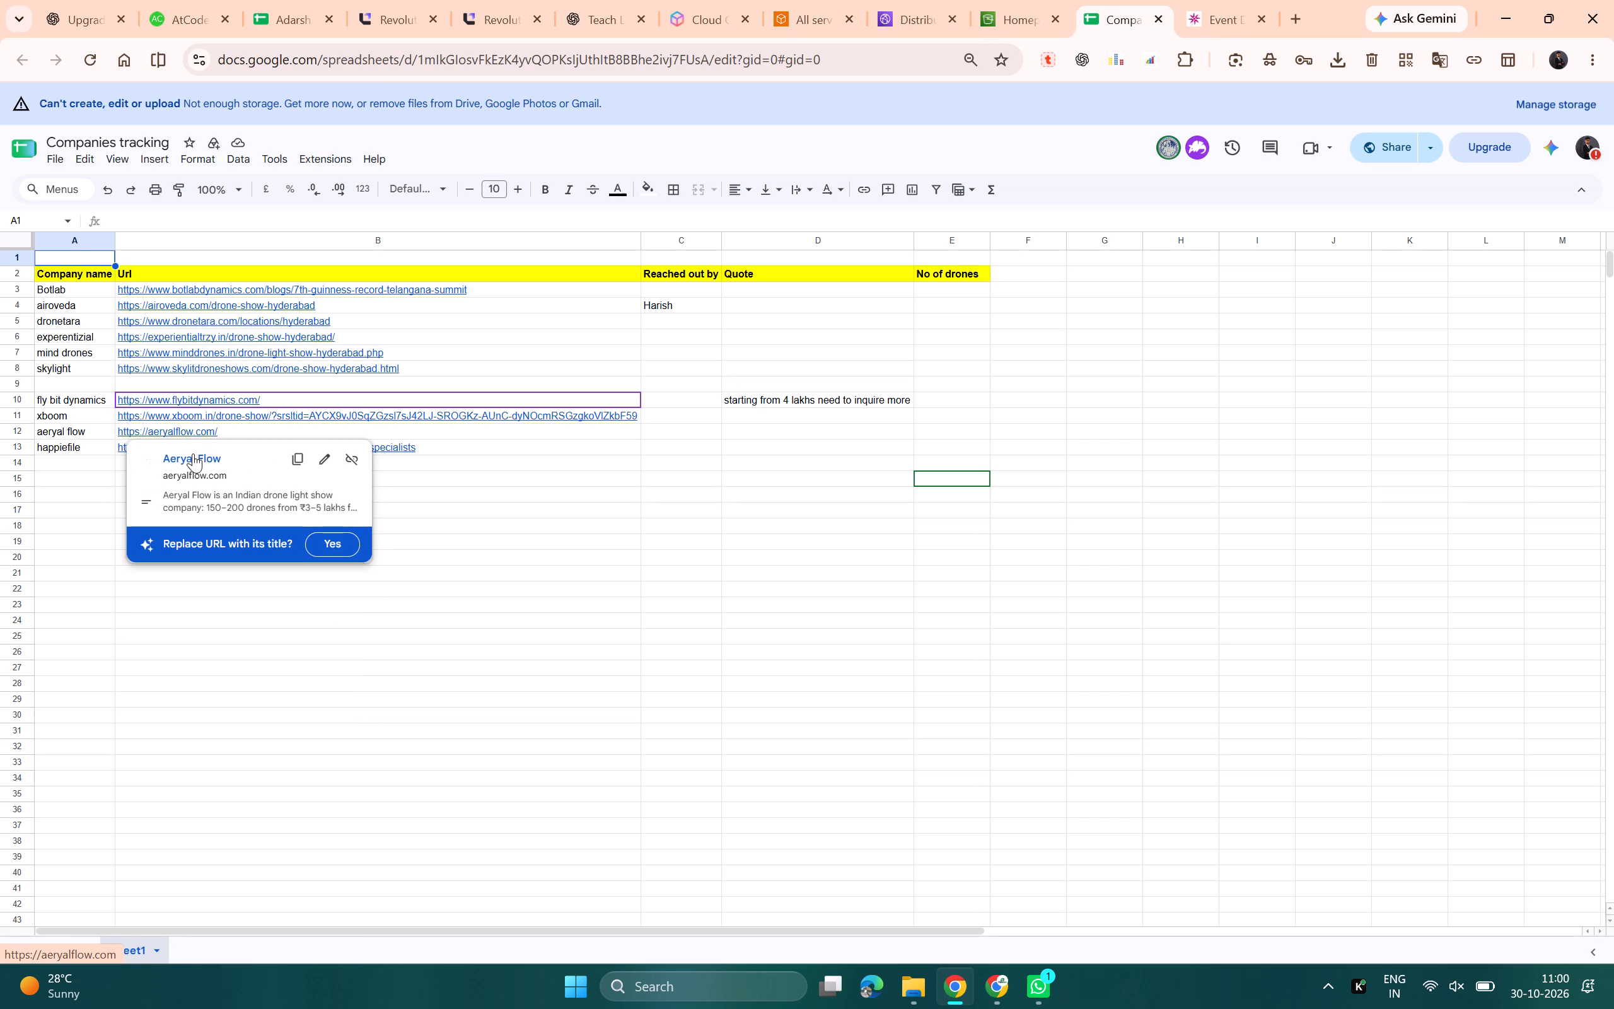
pyautogui.keyDown('ctrl'); pyautogui.click(193, 453); pyautogui.keyUp('ctrl')
# Look through the Happiffie page on event drone show specialists in Hyderabad.
pyautogui.click(1100, 7)
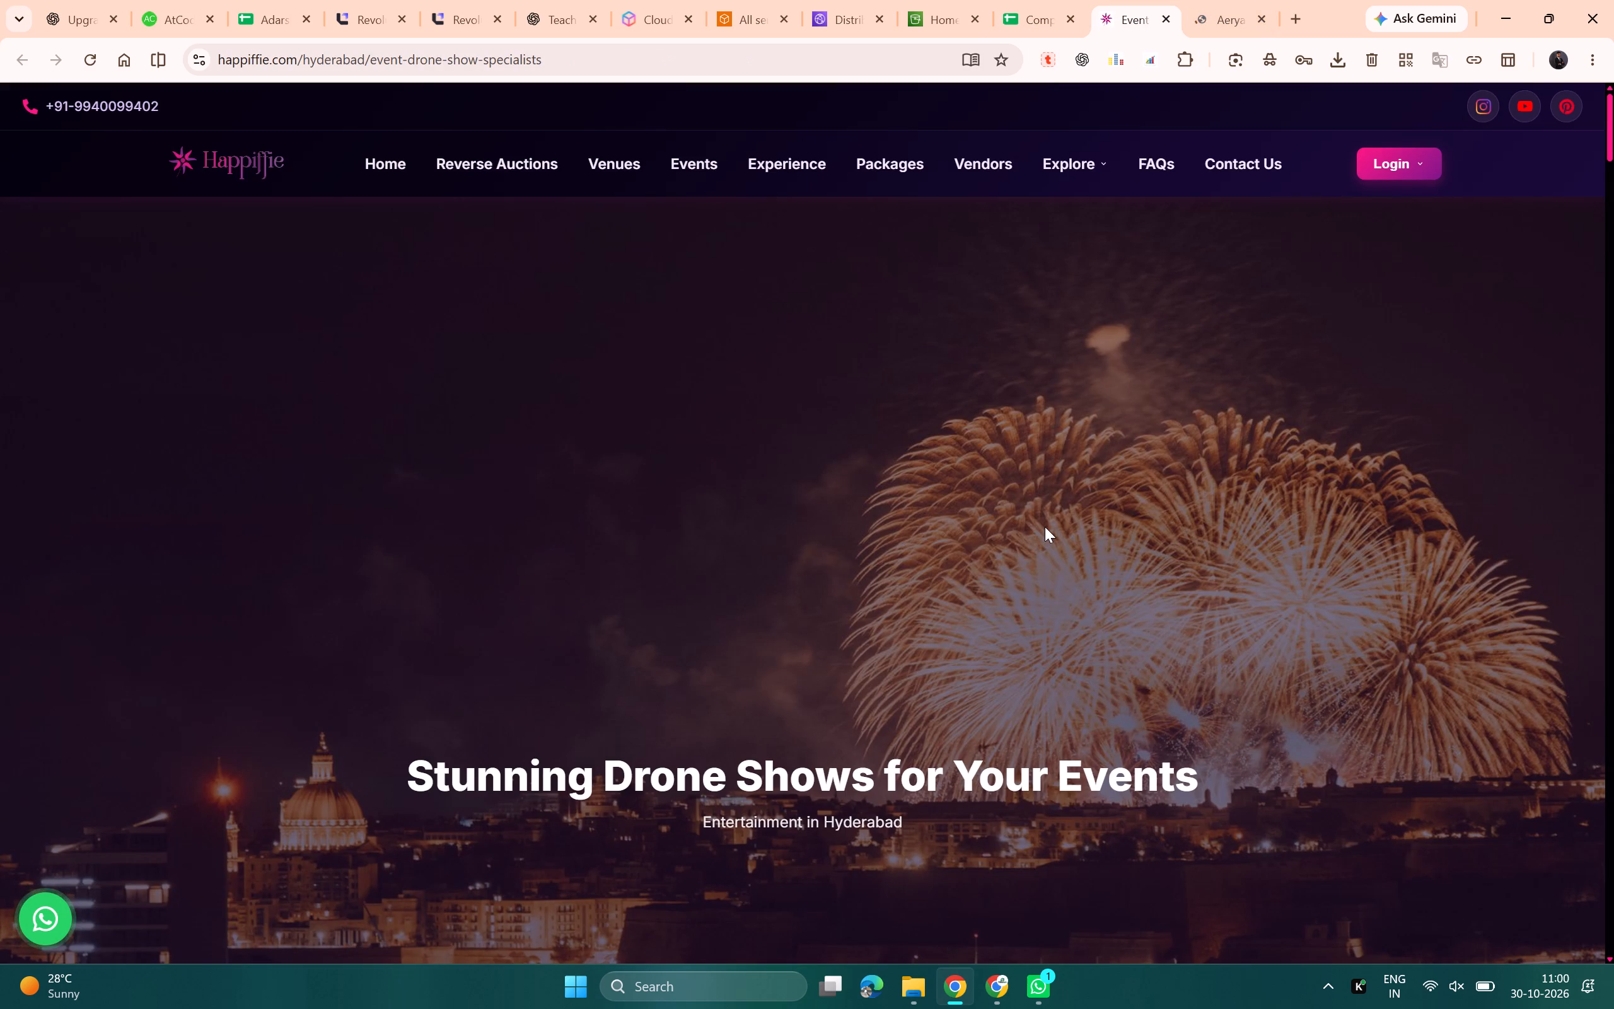
pyautogui.scroll(-3, 1057, 516)
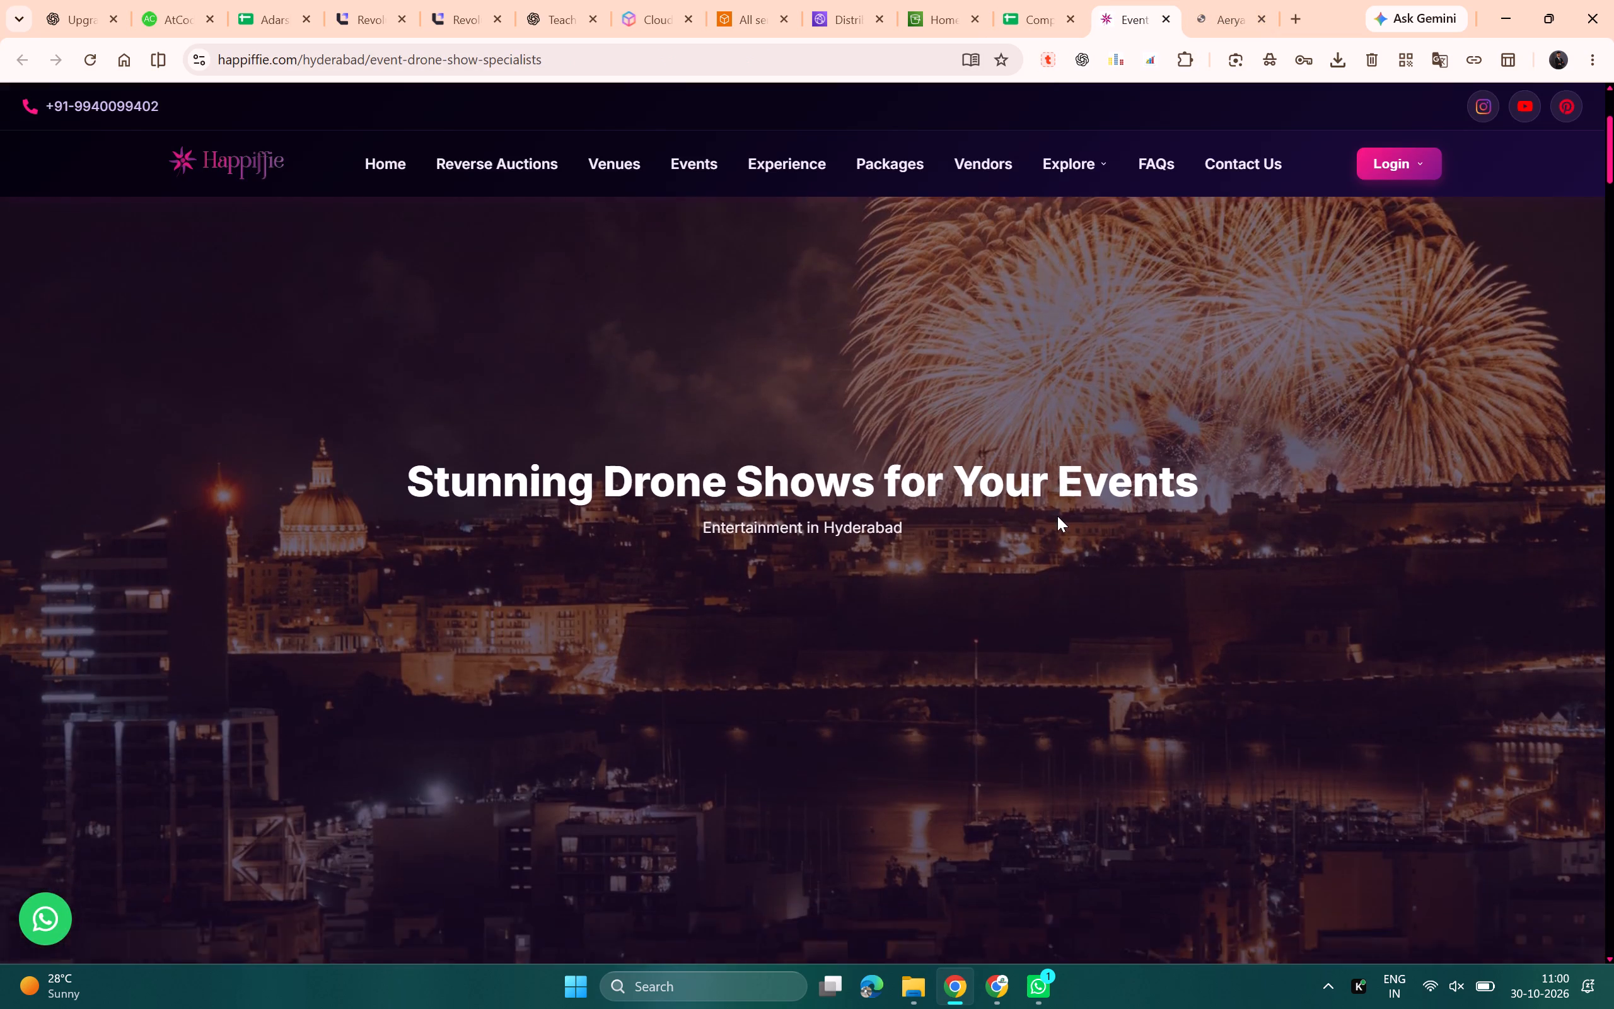
pyautogui.scroll(-3, 1057, 516)
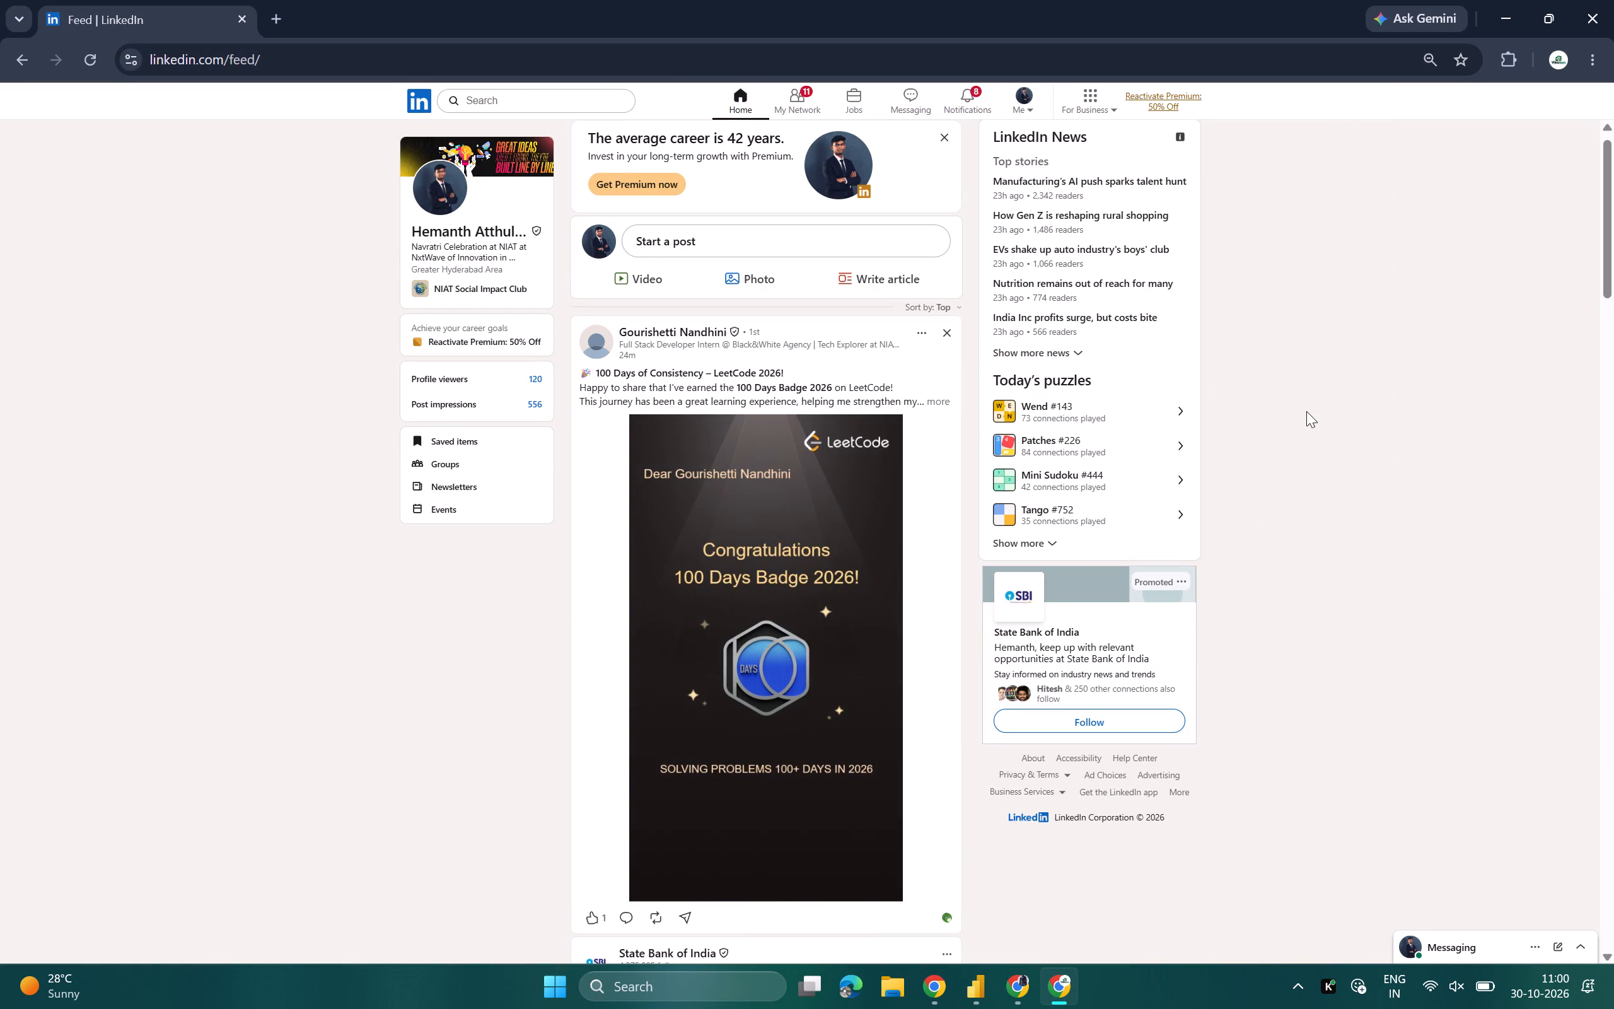
# Like the LinkedIn feed post about the LeetCode 100 Days Badge 2026.
pyautogui.scroll(-1, 647, 540)
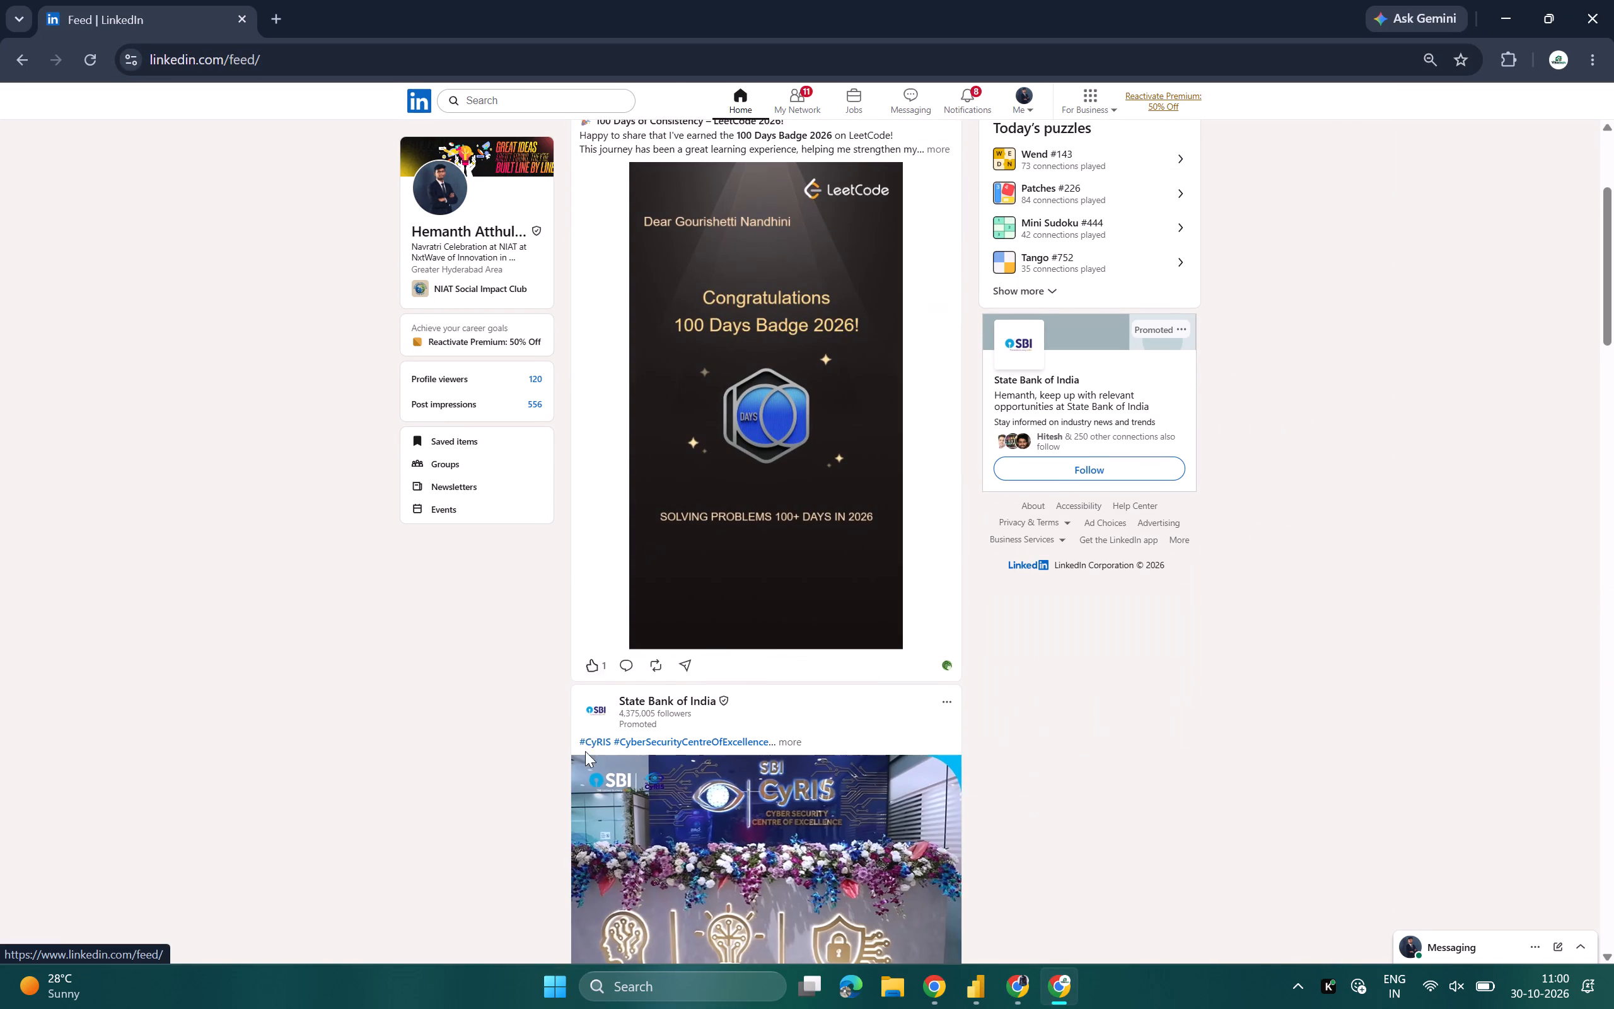
pyautogui.click(593, 658)
pyautogui.scroll(1, 1038, 633)
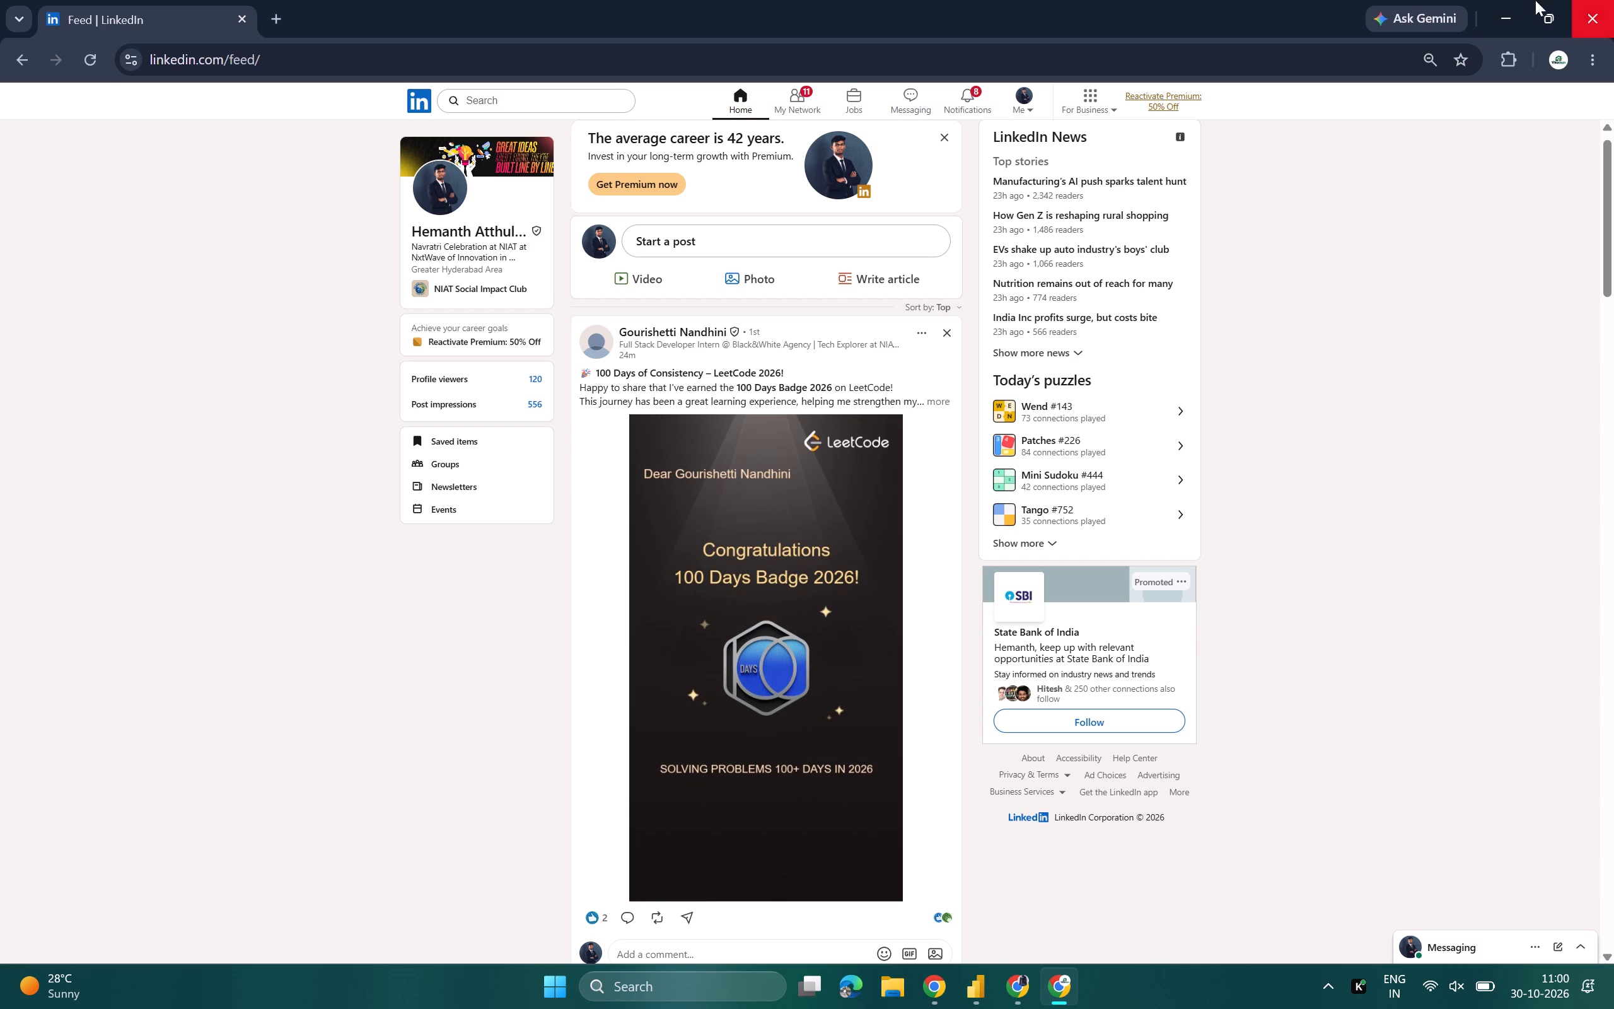
# Minimize the LinkedIn window and open the learning.ccbp.in portal in a new browser tab.
pyautogui.click(1504, 0)
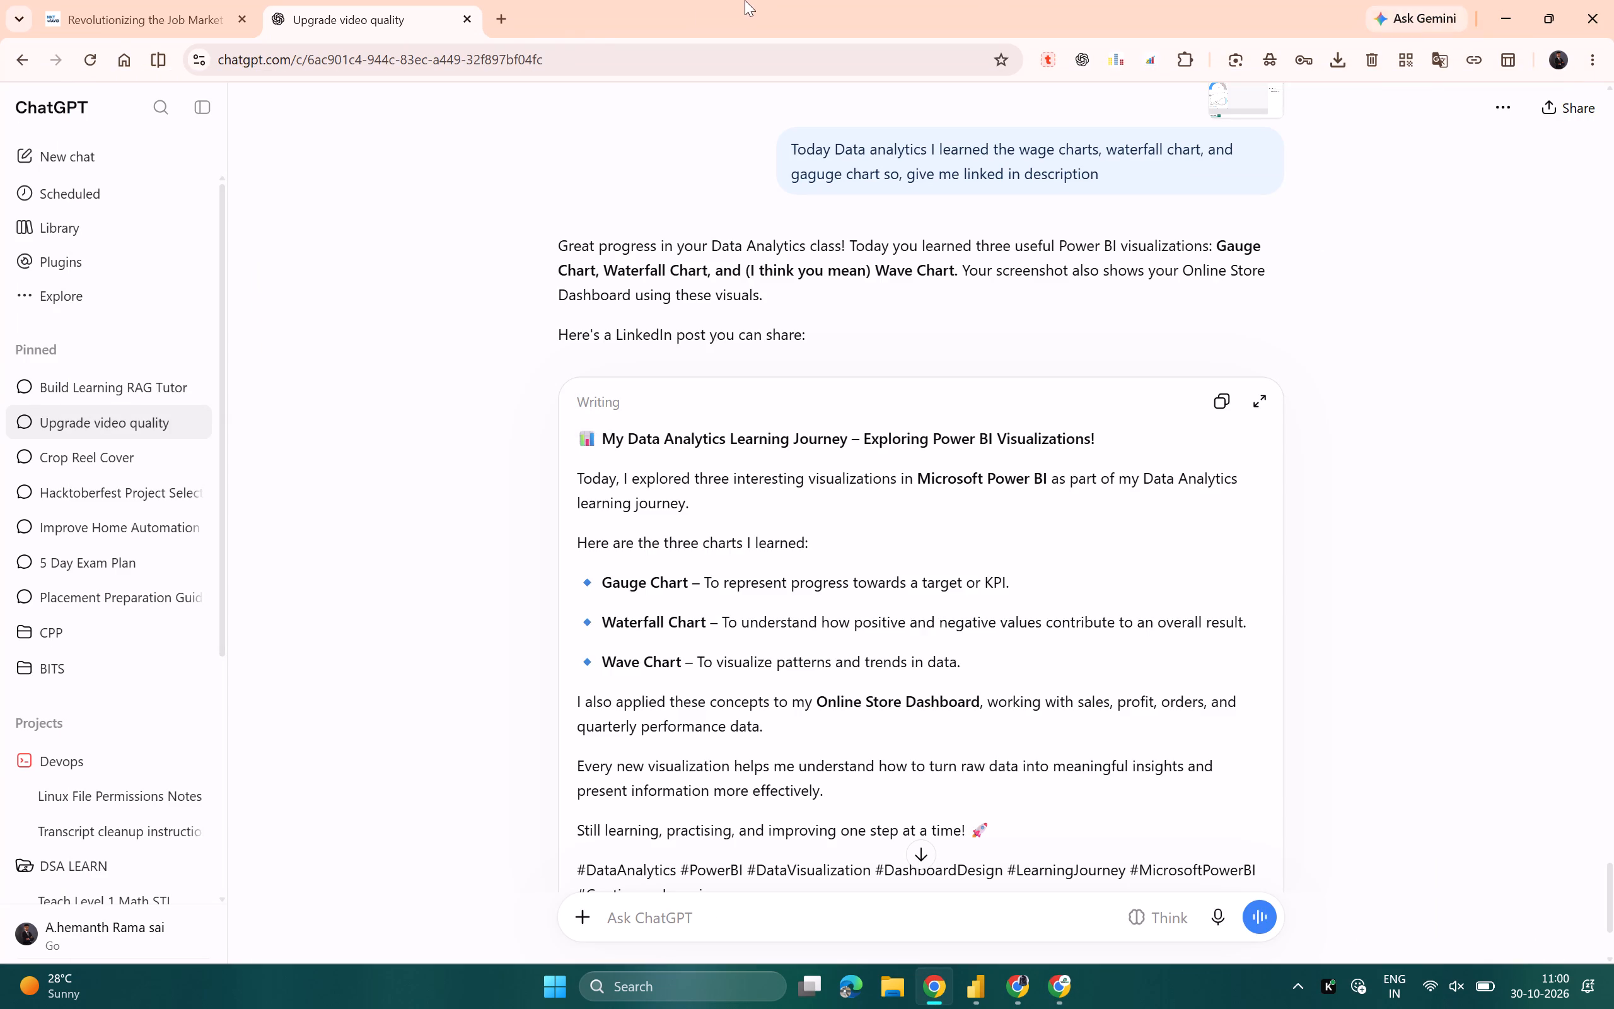
pyautogui.click(500, 19)
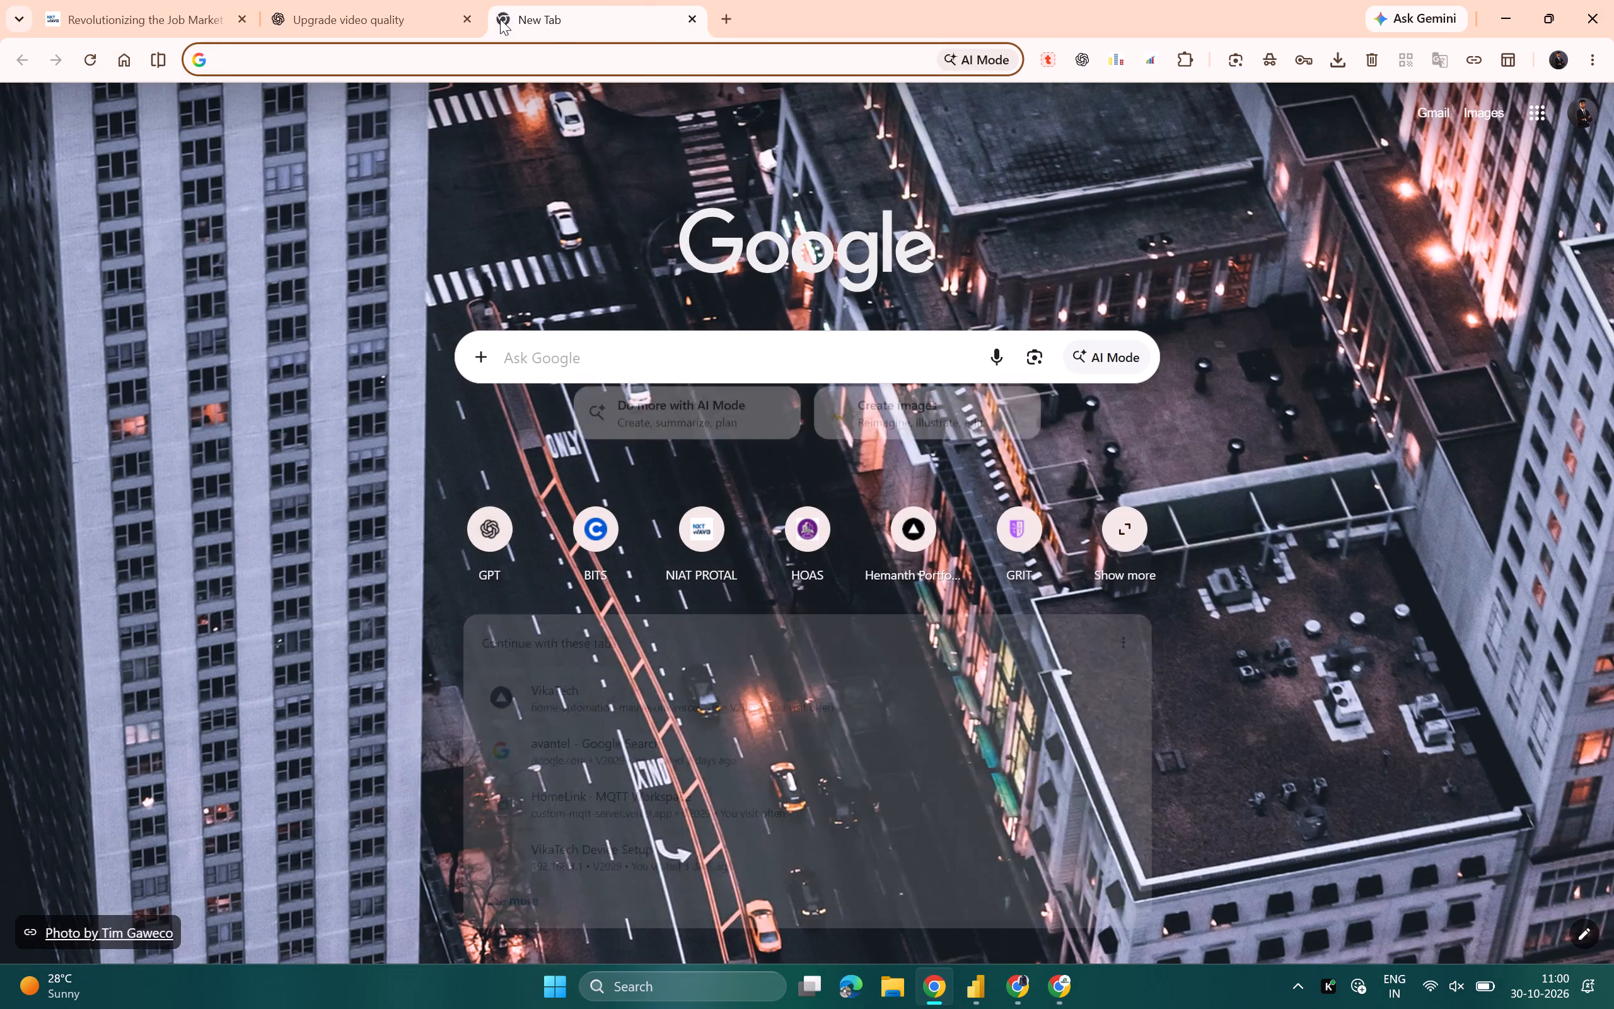
pyautogui.write('lear')
pyautogui.press('Return')
pyautogui.press('Return')
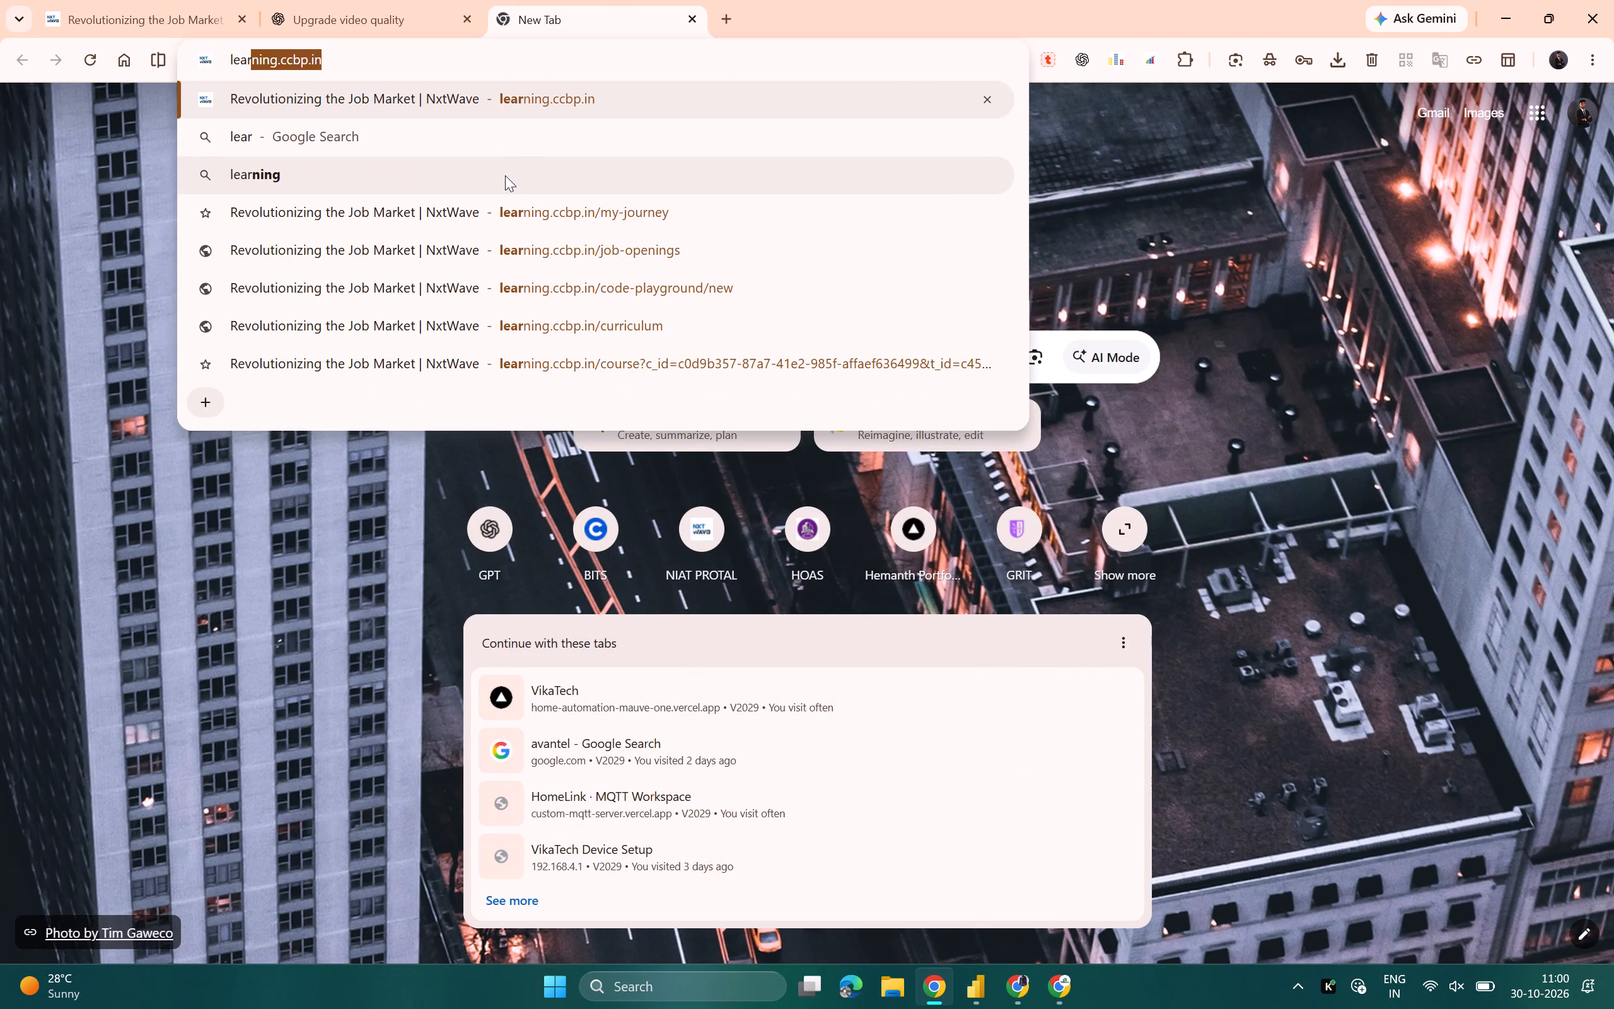
pyautogui.click(362, 32)
pyautogui.click(361, 69)
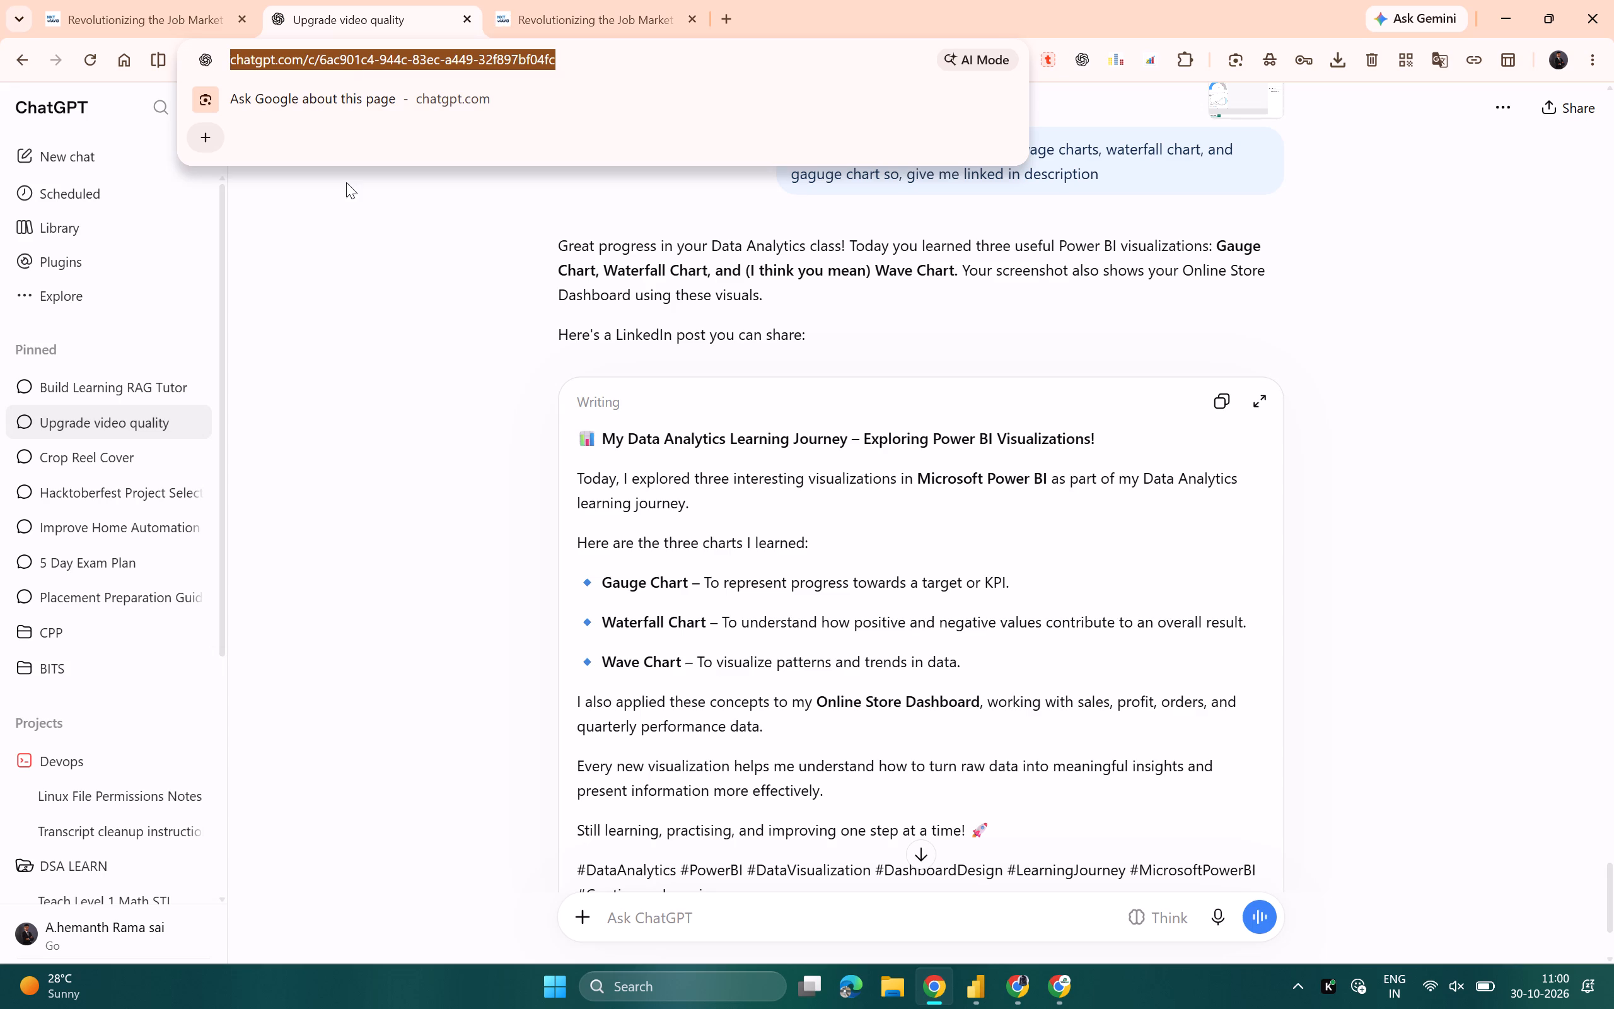
pyautogui.click(583, 0)
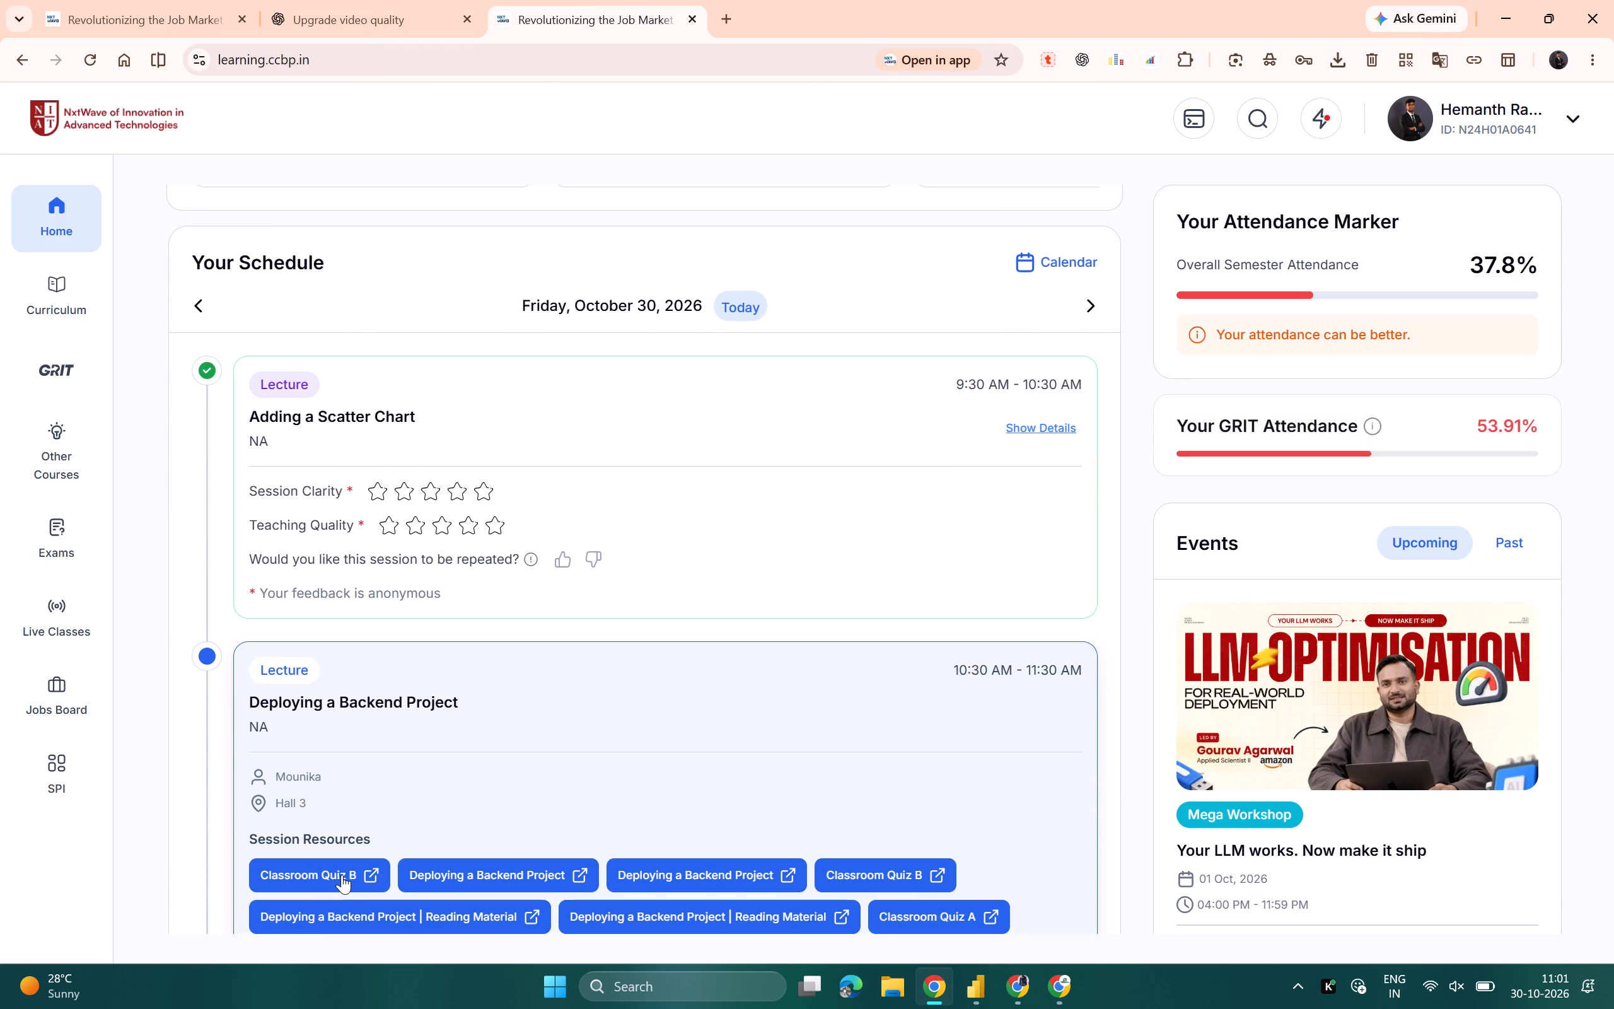
# Open Classroom Quiz A for the Deploying a Backend Project lecture and join the live quiz with the instructor's quiz code.
pyautogui.click(929, 911)
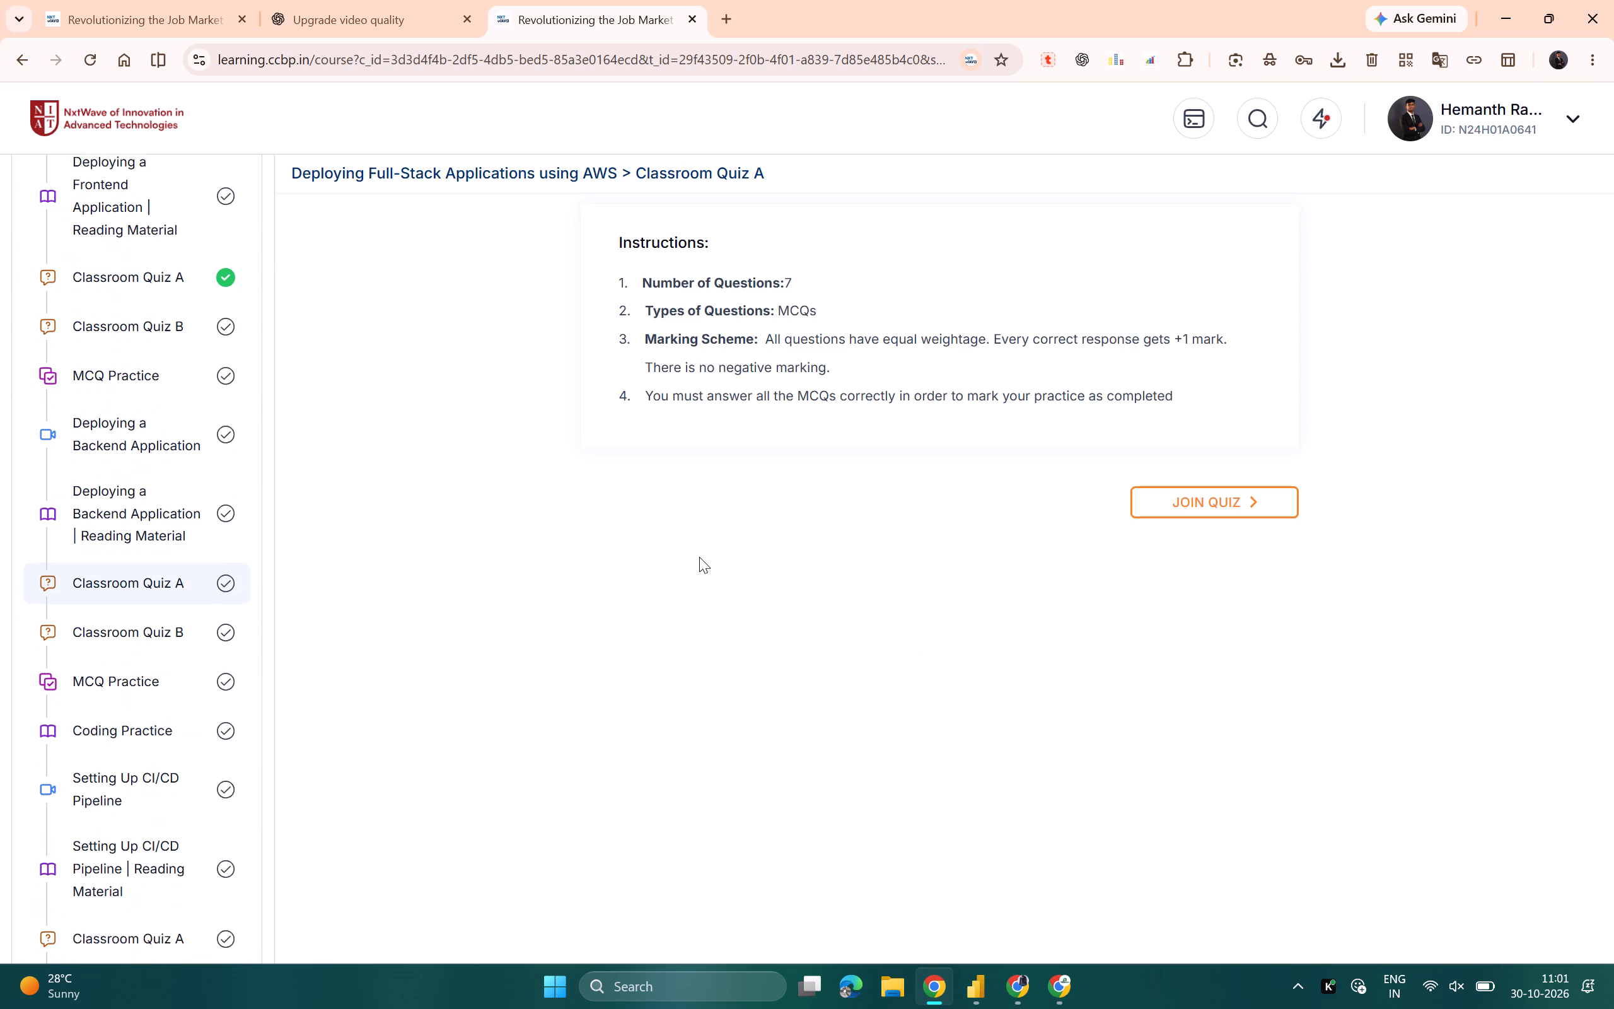
pyautogui.click(1270, 512)
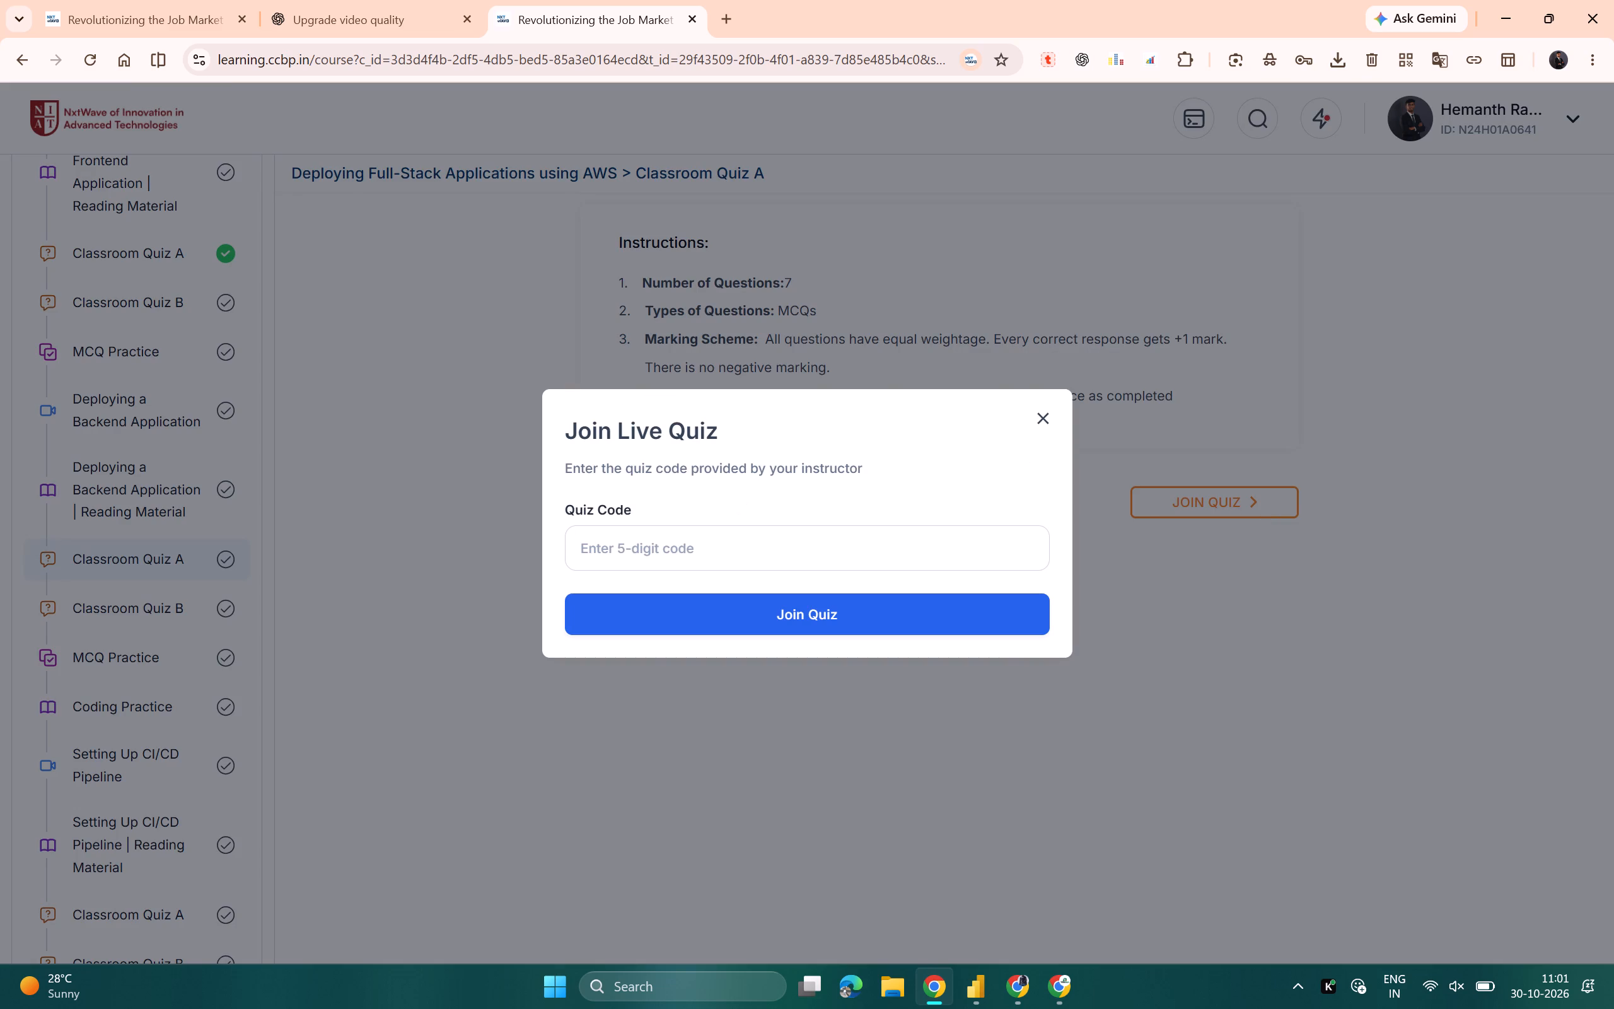
pyautogui.click(736, 547)
pyautogui.hotkey('shift', 't')
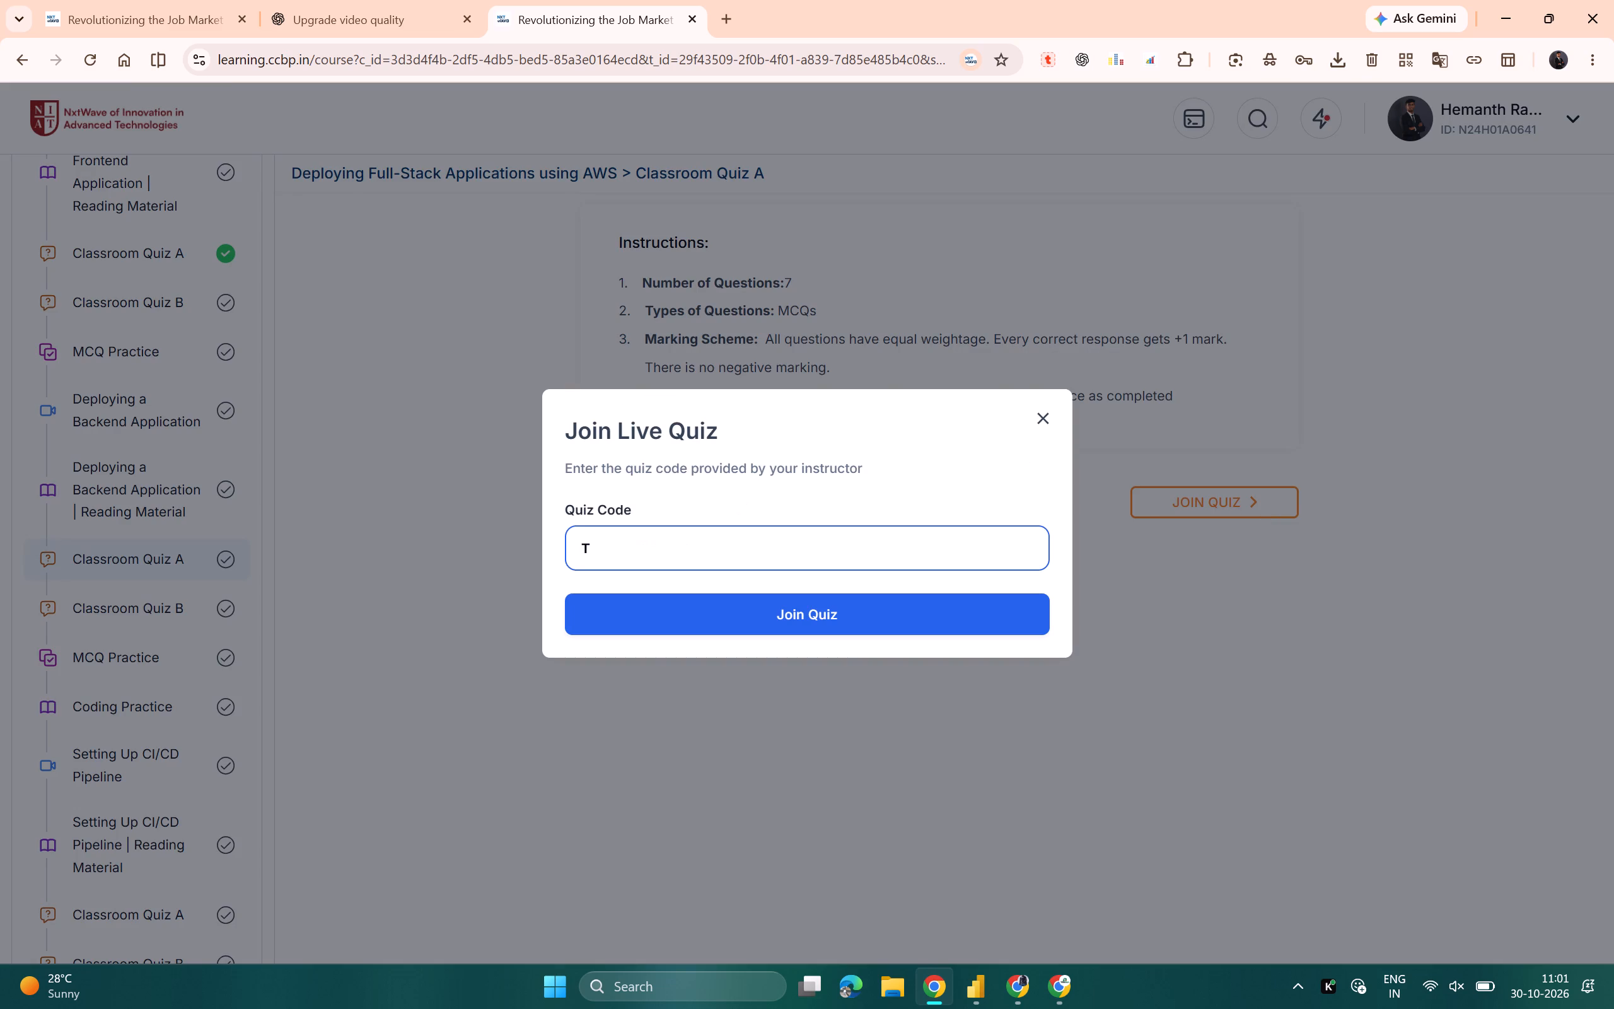
pyautogui.press('3')
pyautogui.hotkey('shift', 'r')
pyautogui.hotkey('shift', 't')
pyautogui.press('7')
pyautogui.press('Return')
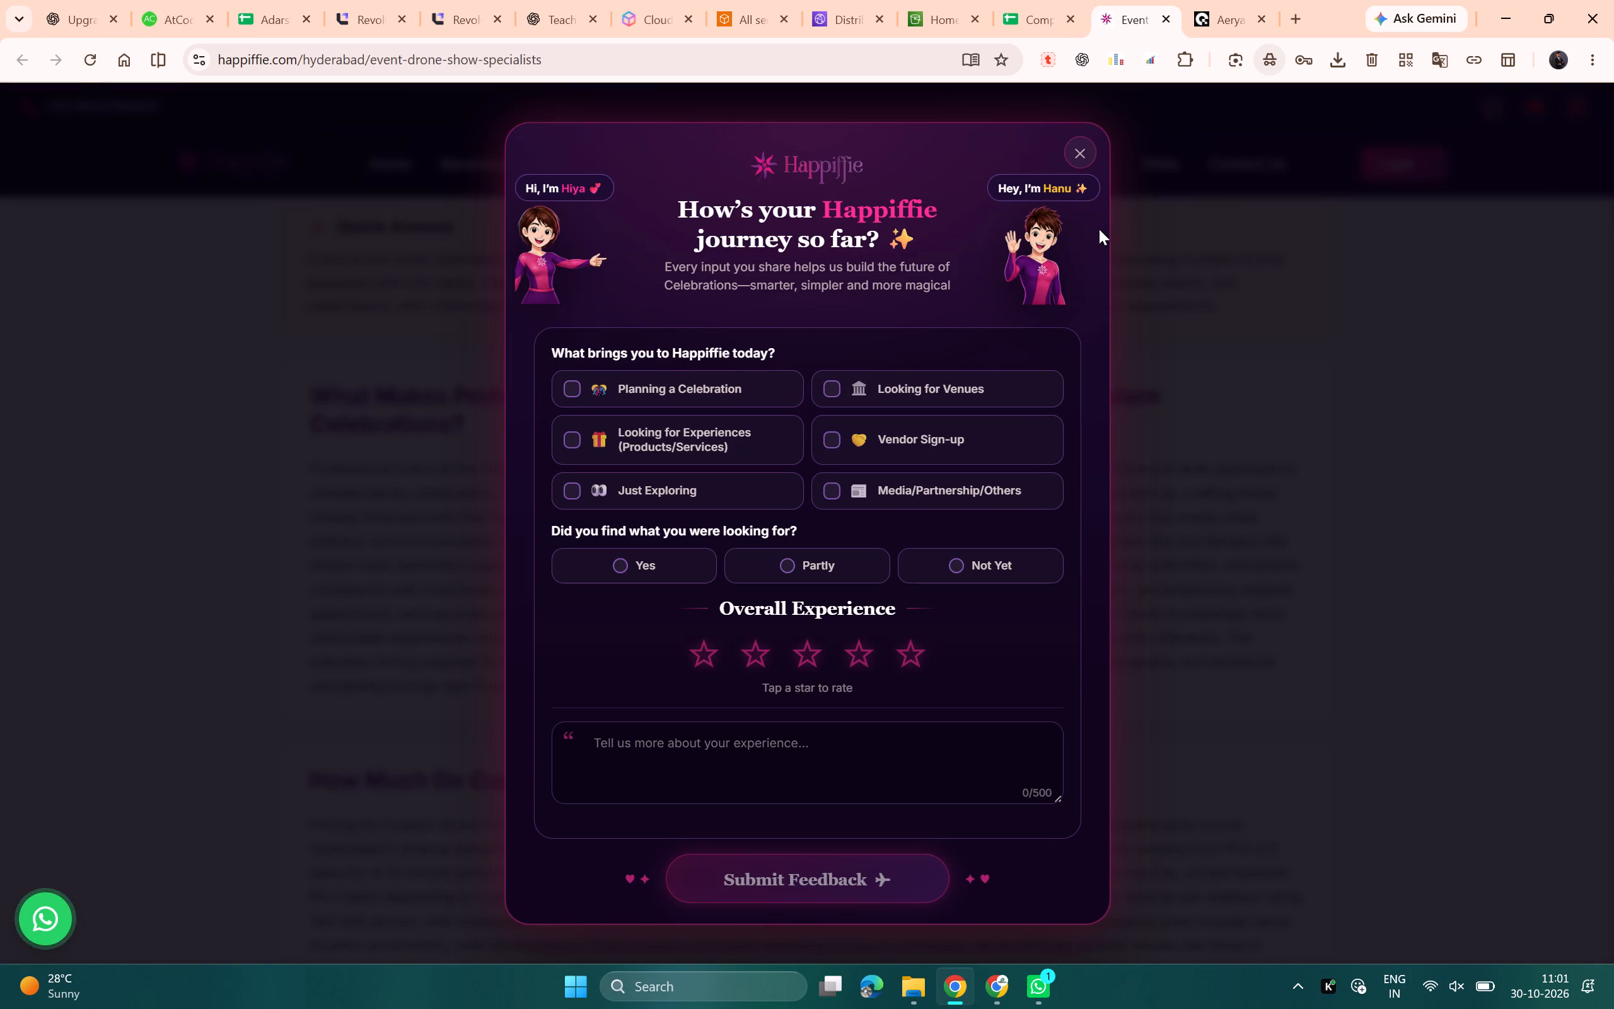
# Close the feedback form on the Happiffie drone show page without submitting it.
pyautogui.click(1079, 143)
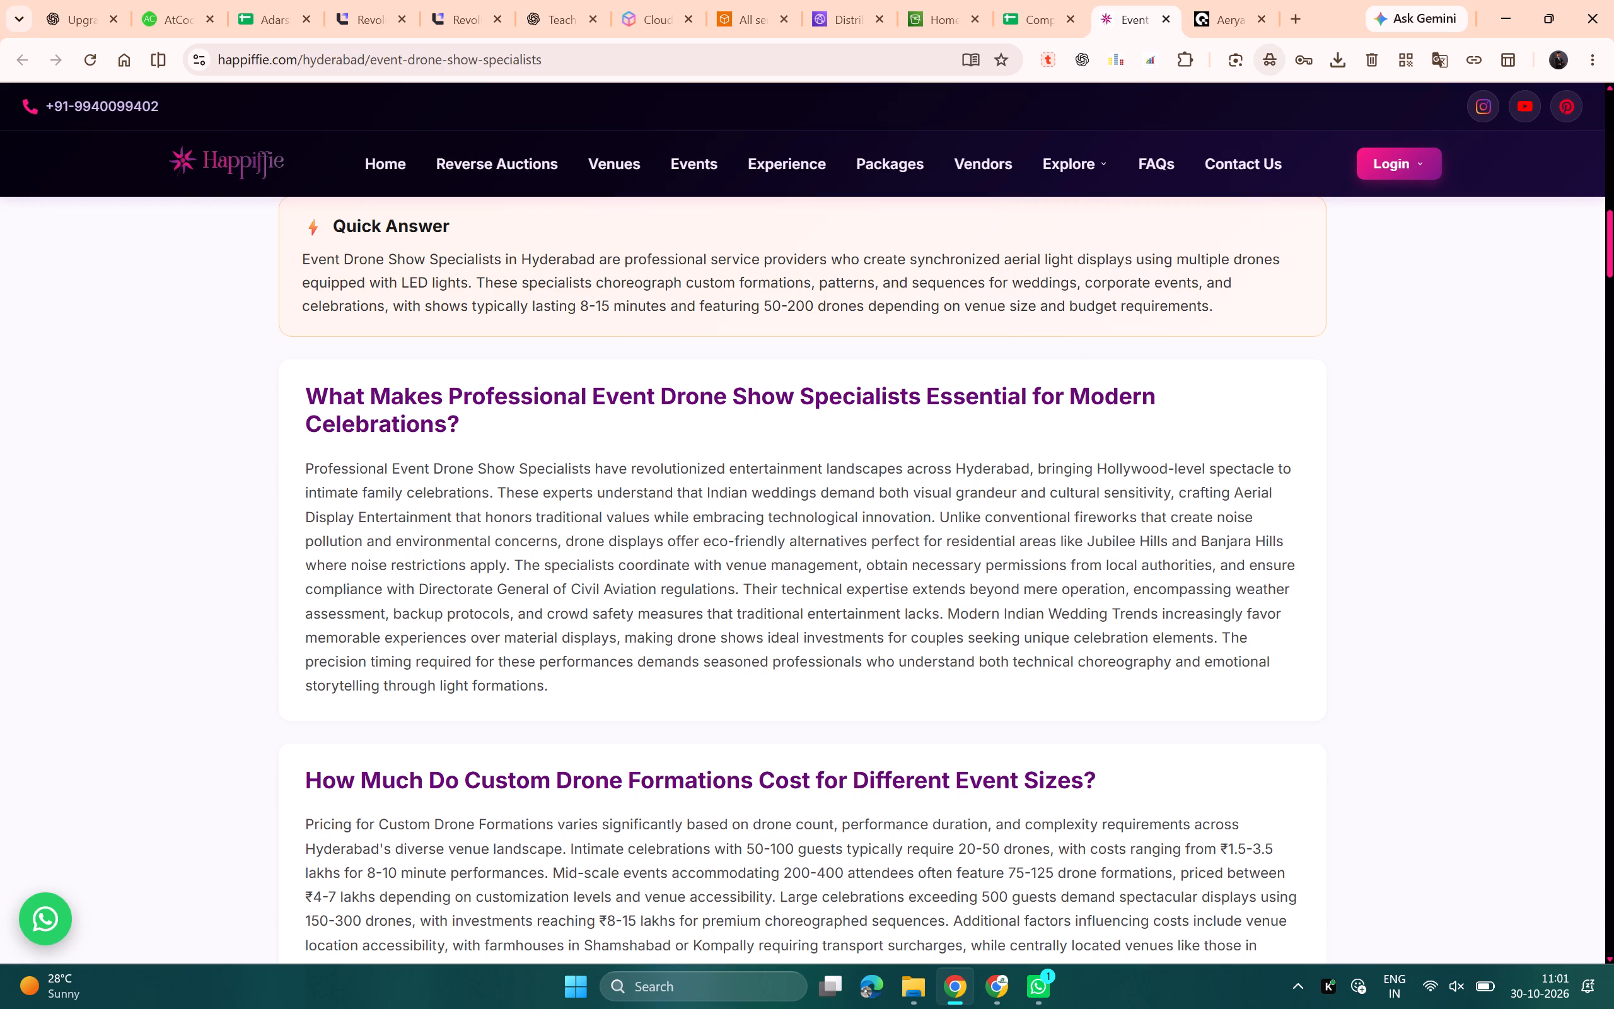
# Review the Happiffie Hyderabad drone show page, including its pricing text, options comparison table, FAQs and vendor section.
pyautogui.scroll(-8, 1077, 469)
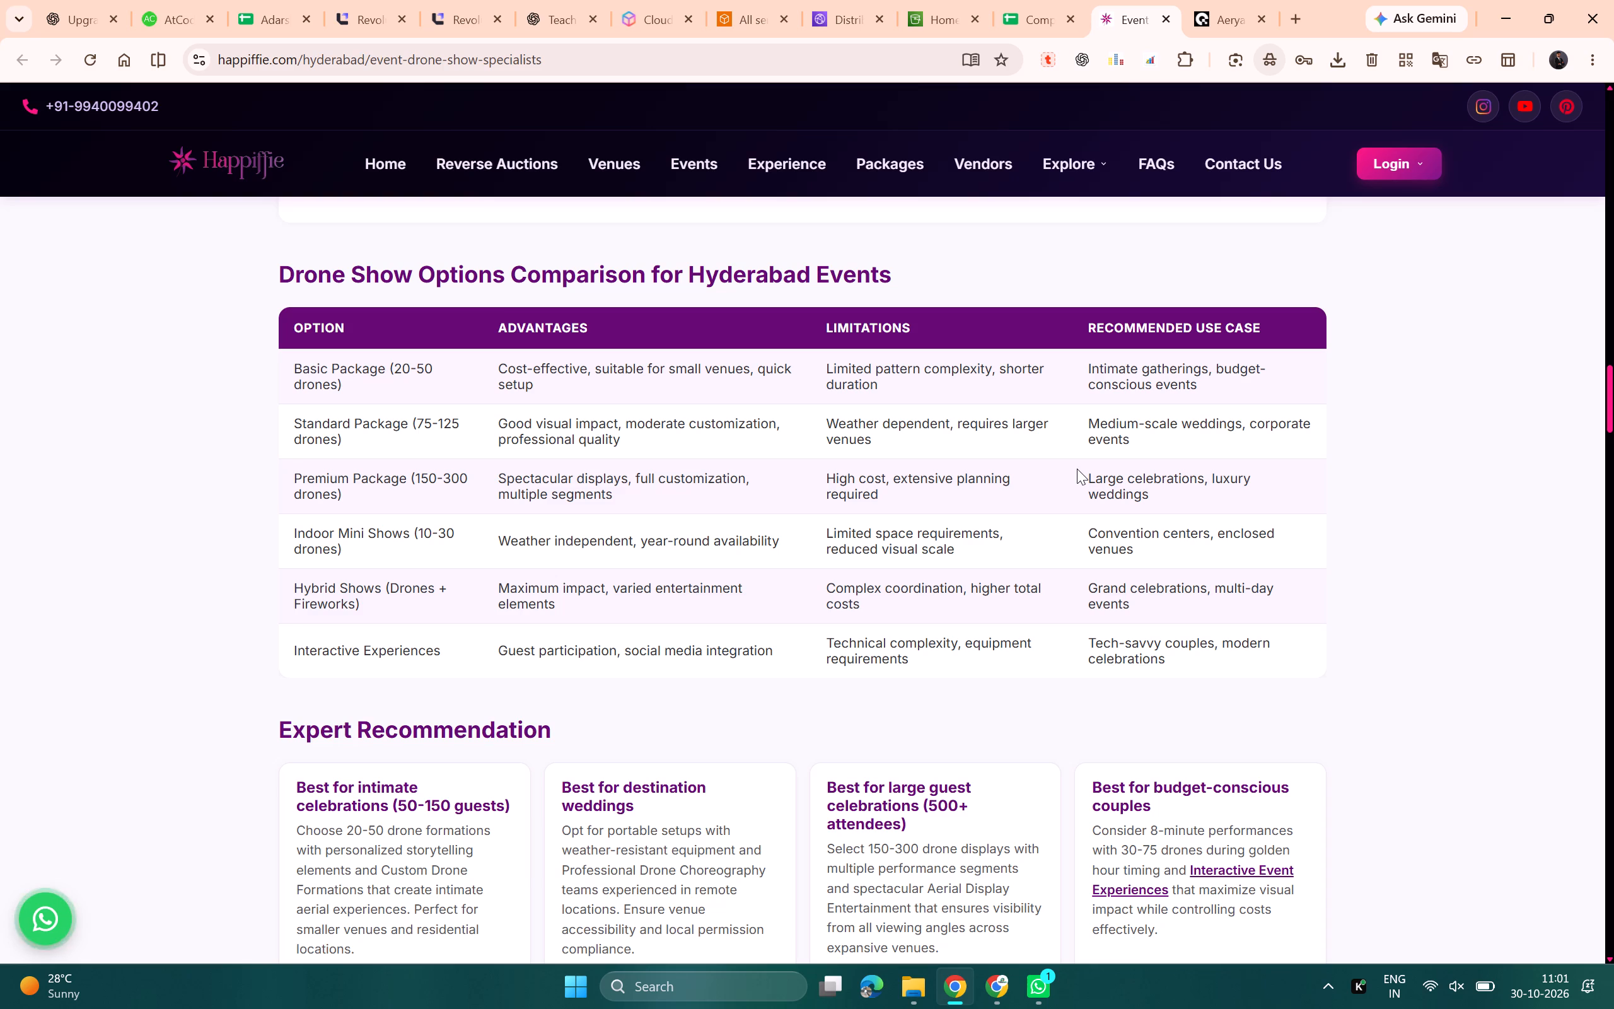
pyautogui.scroll(-13, 1077, 469)
pyautogui.scroll(-10, 1077, 469)
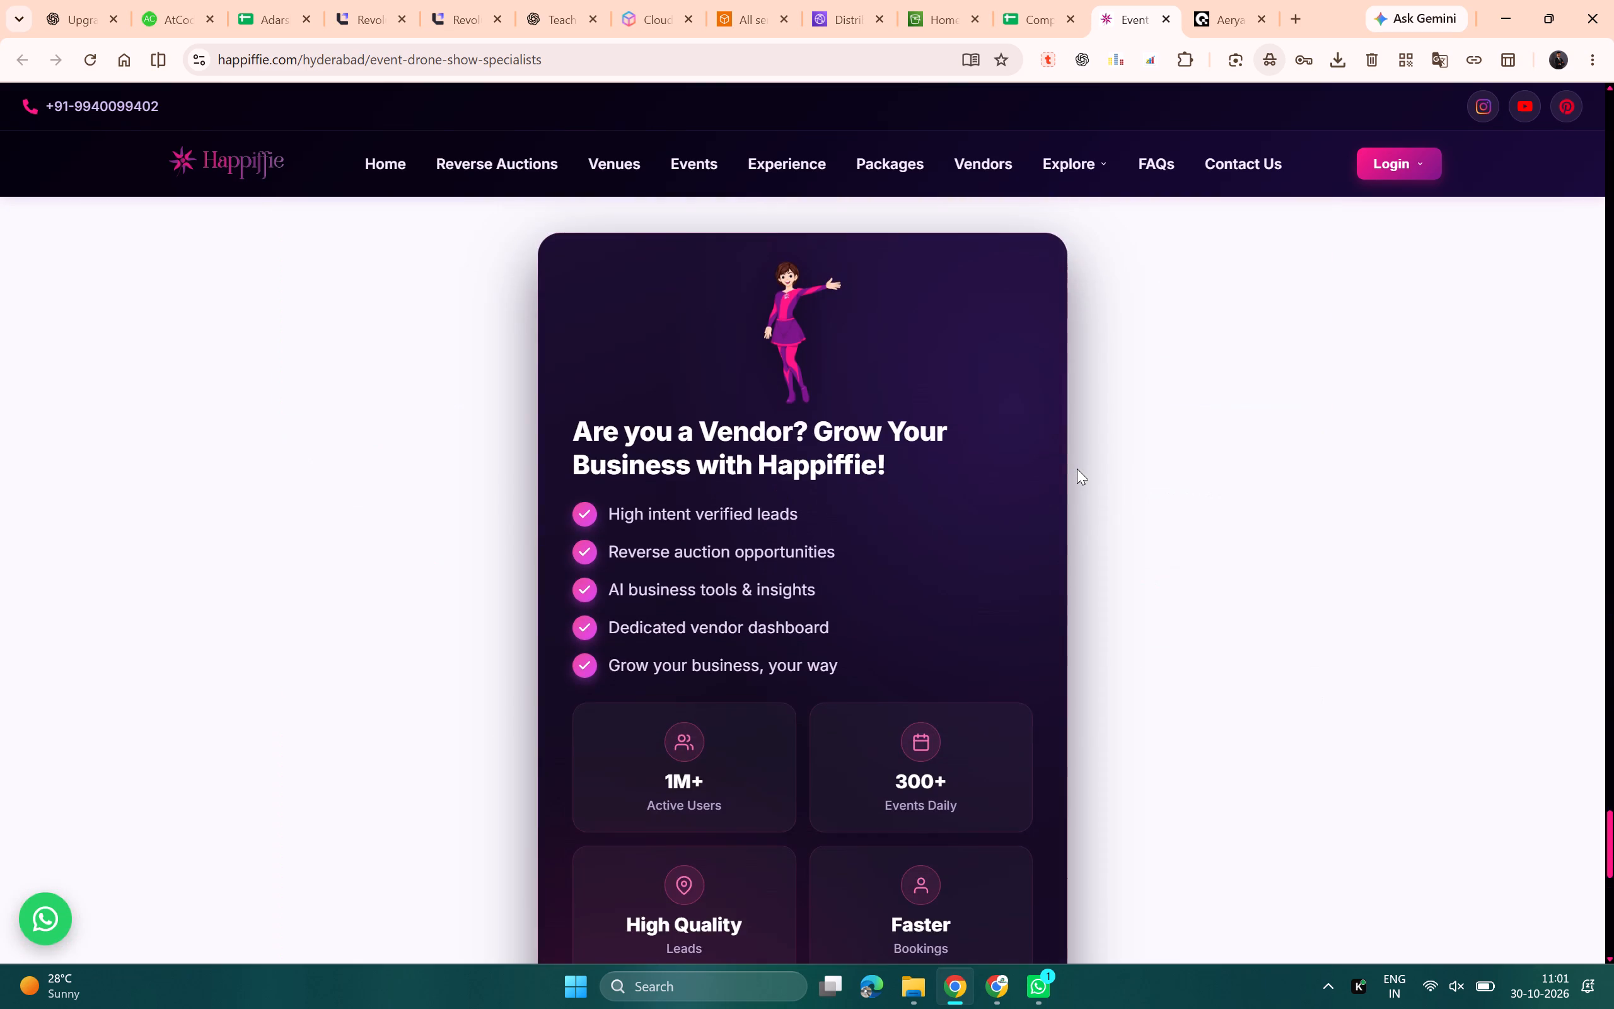
pyautogui.scroll(4, 1077, 469)
pyautogui.scroll(-5, 1077, 469)
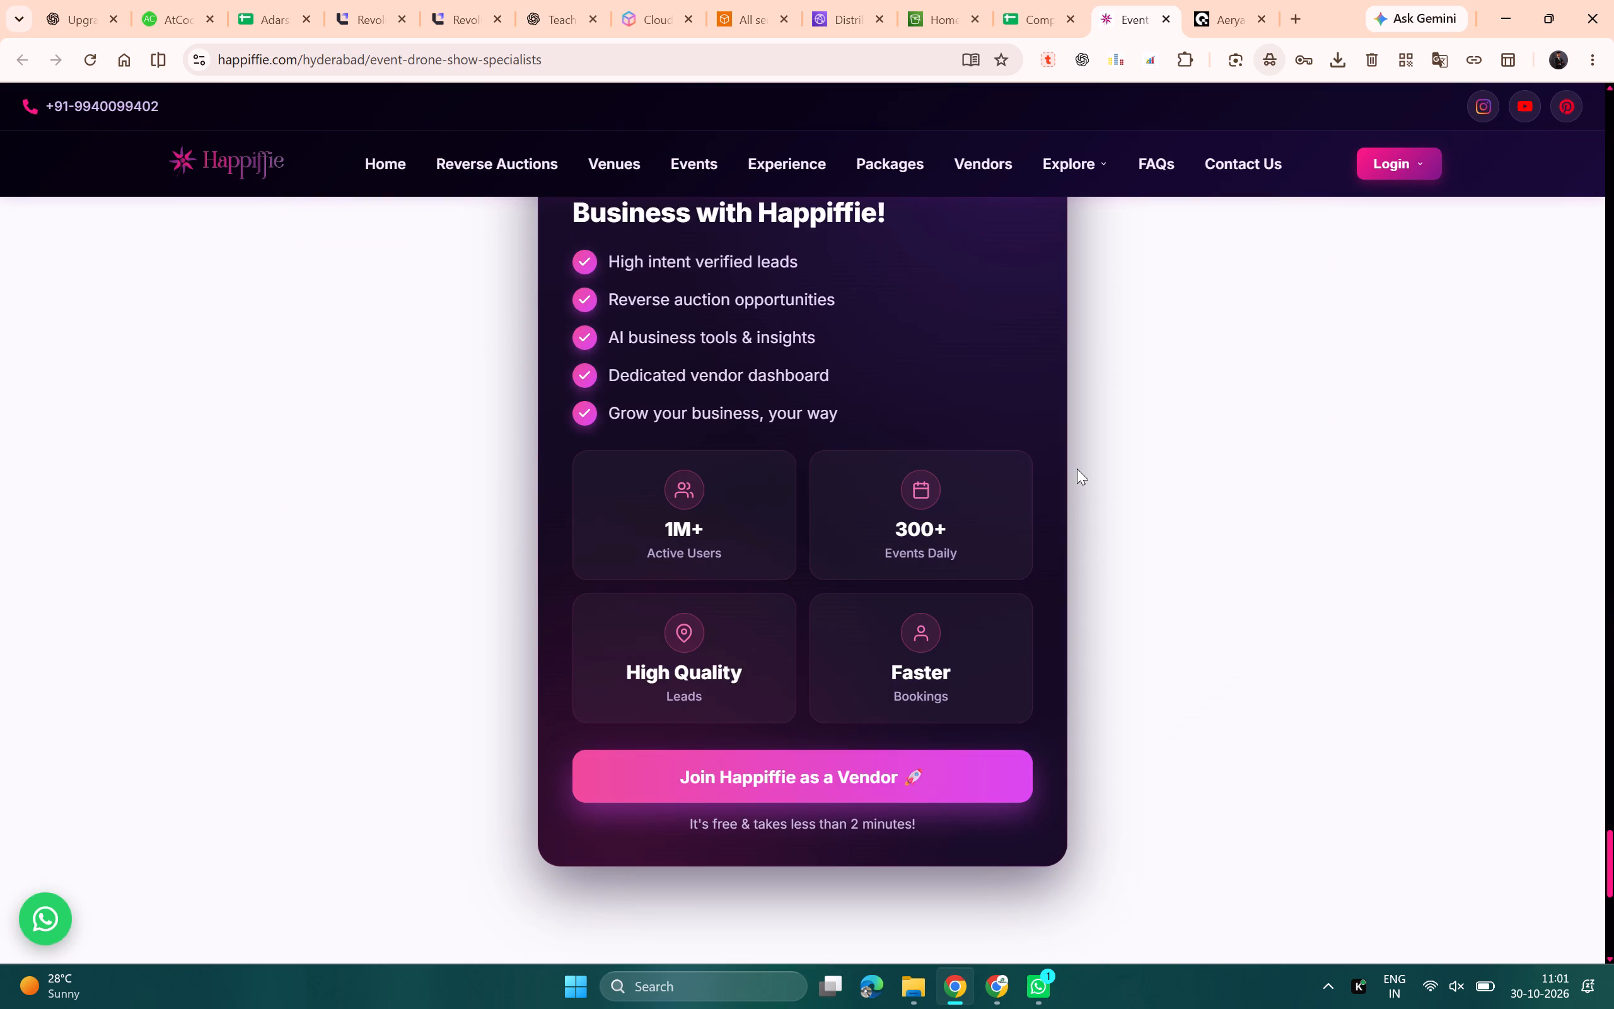
pyautogui.scroll(16, 1077, 469)
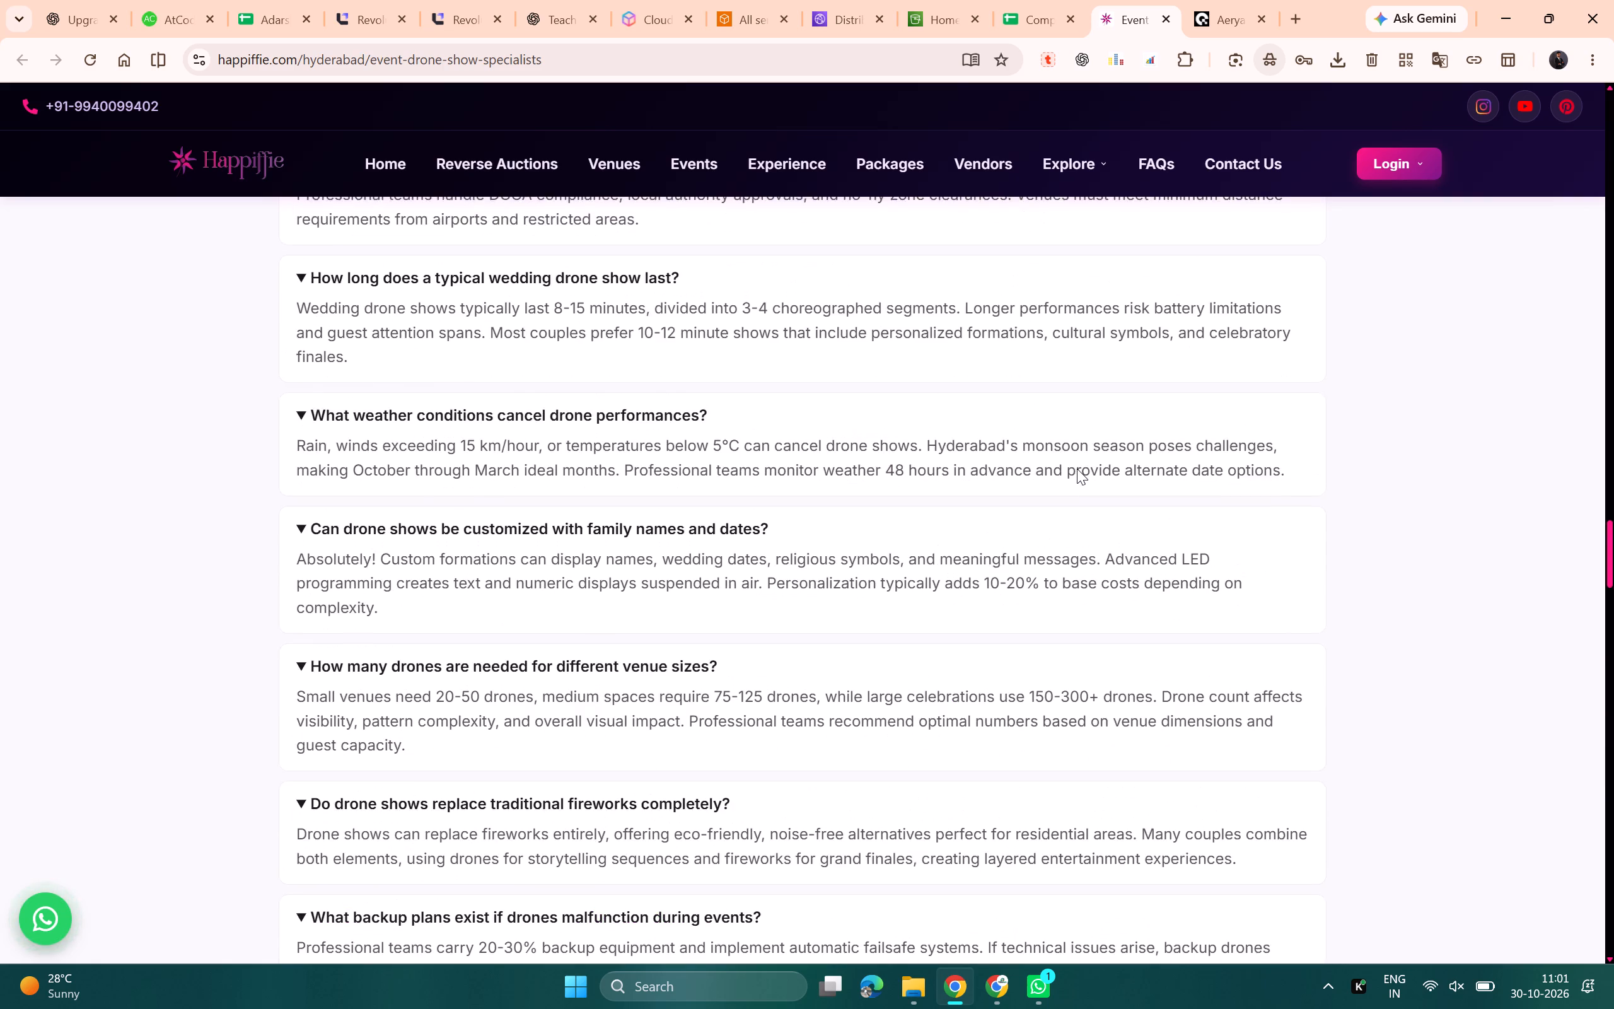
pyautogui.scroll(9, 1077, 469)
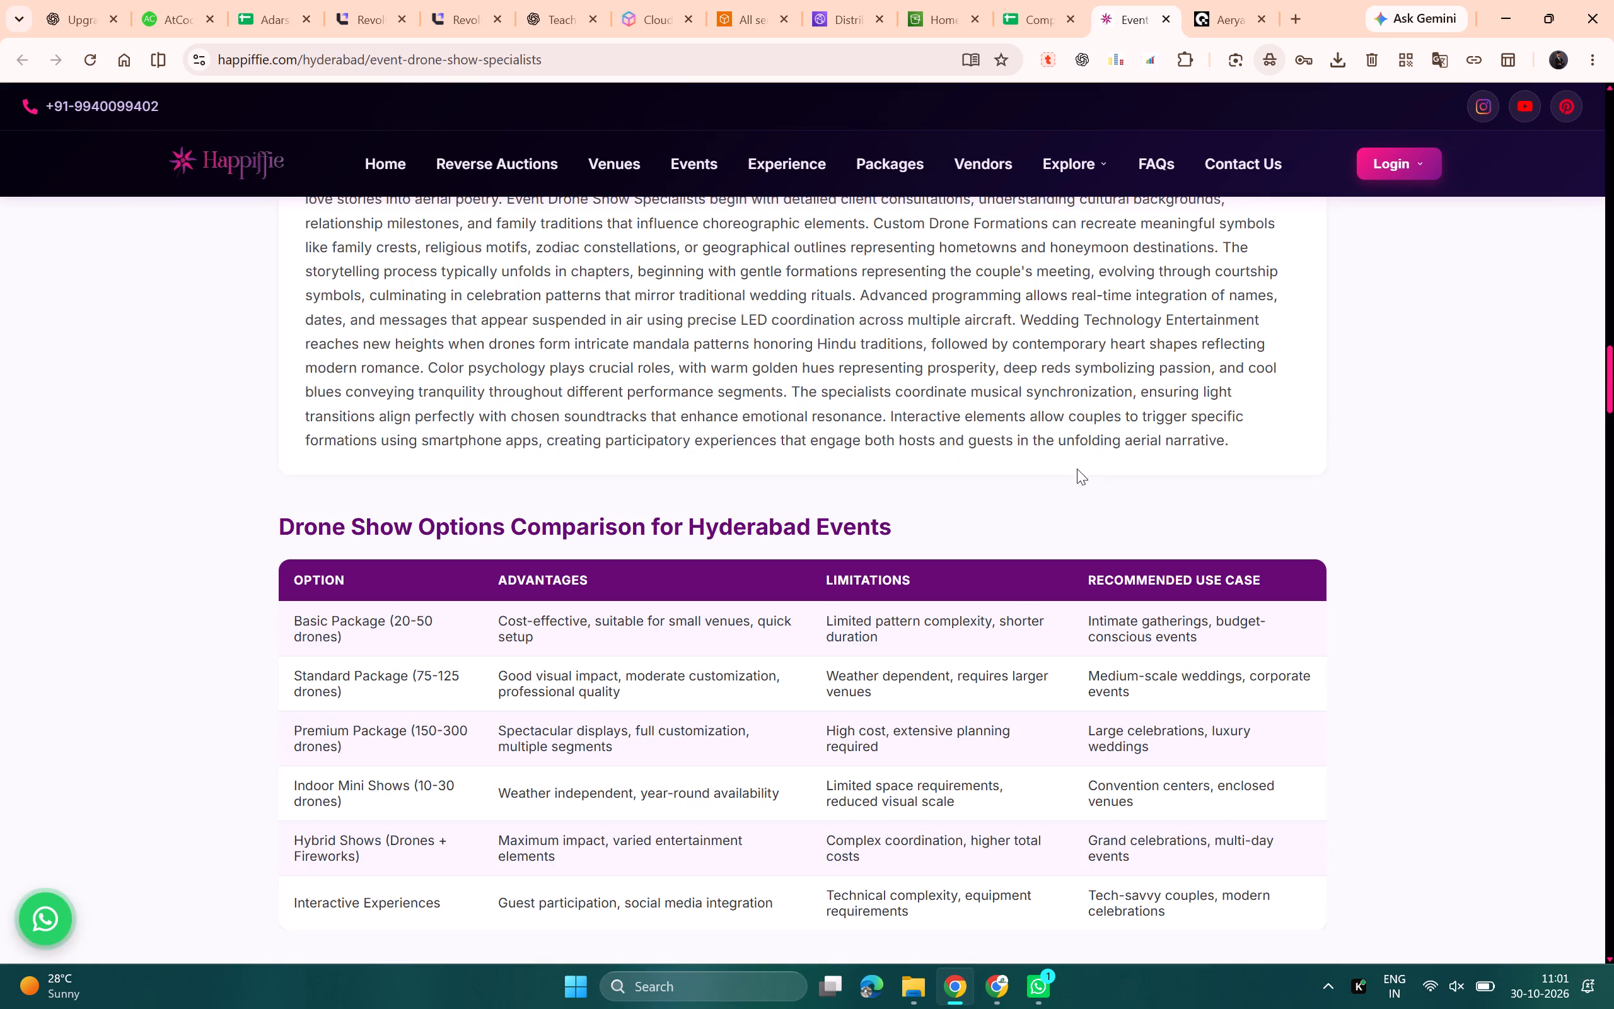
# Check the Companies tracking spreadsheet and the Aeryal Flow site, and return to the Happiffie drone show page.
pyautogui.click(989, 0)
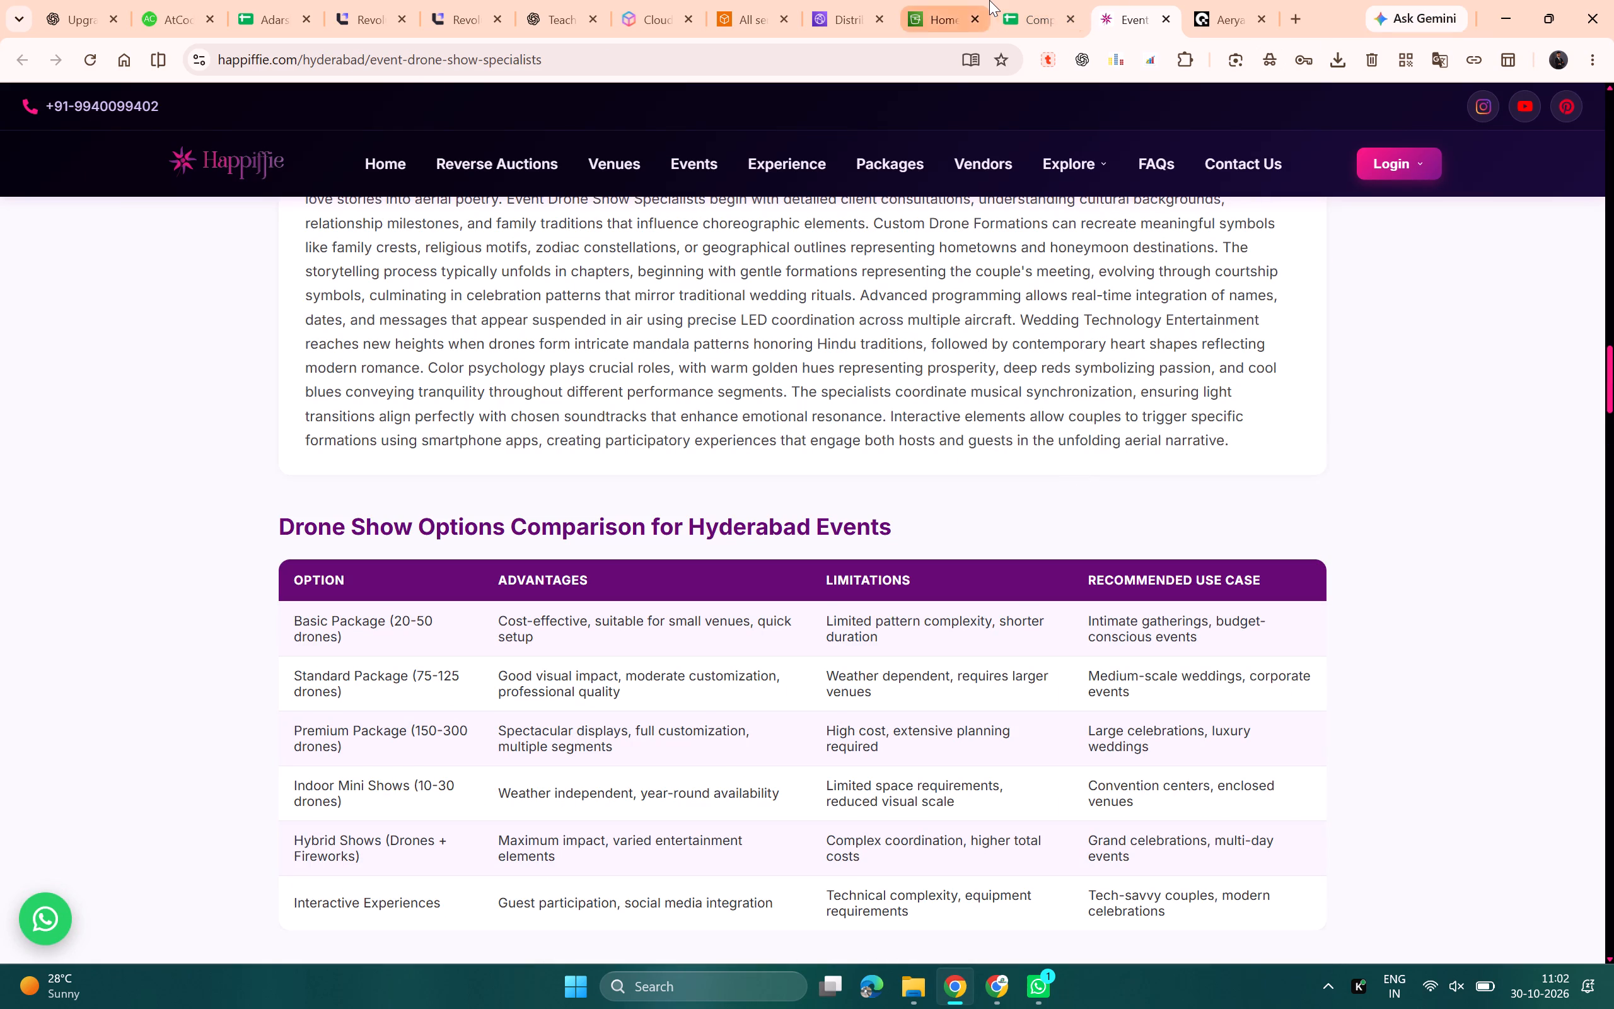
pyautogui.click(1018, 0)
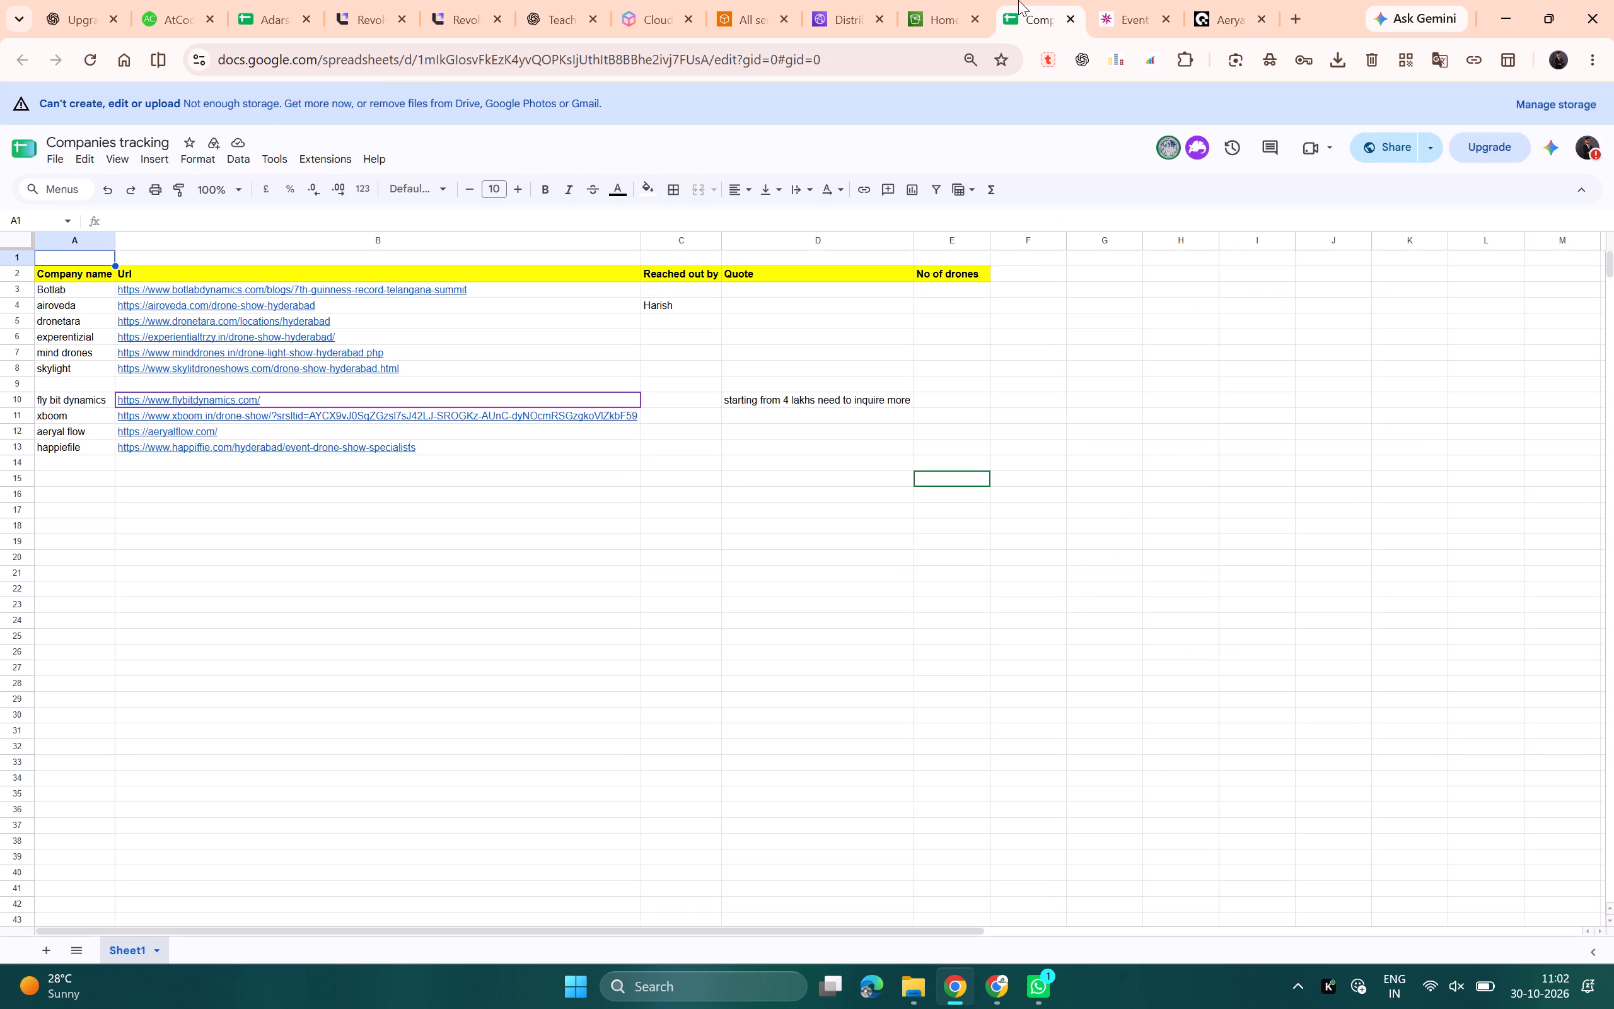
pyautogui.click(1229, 0)
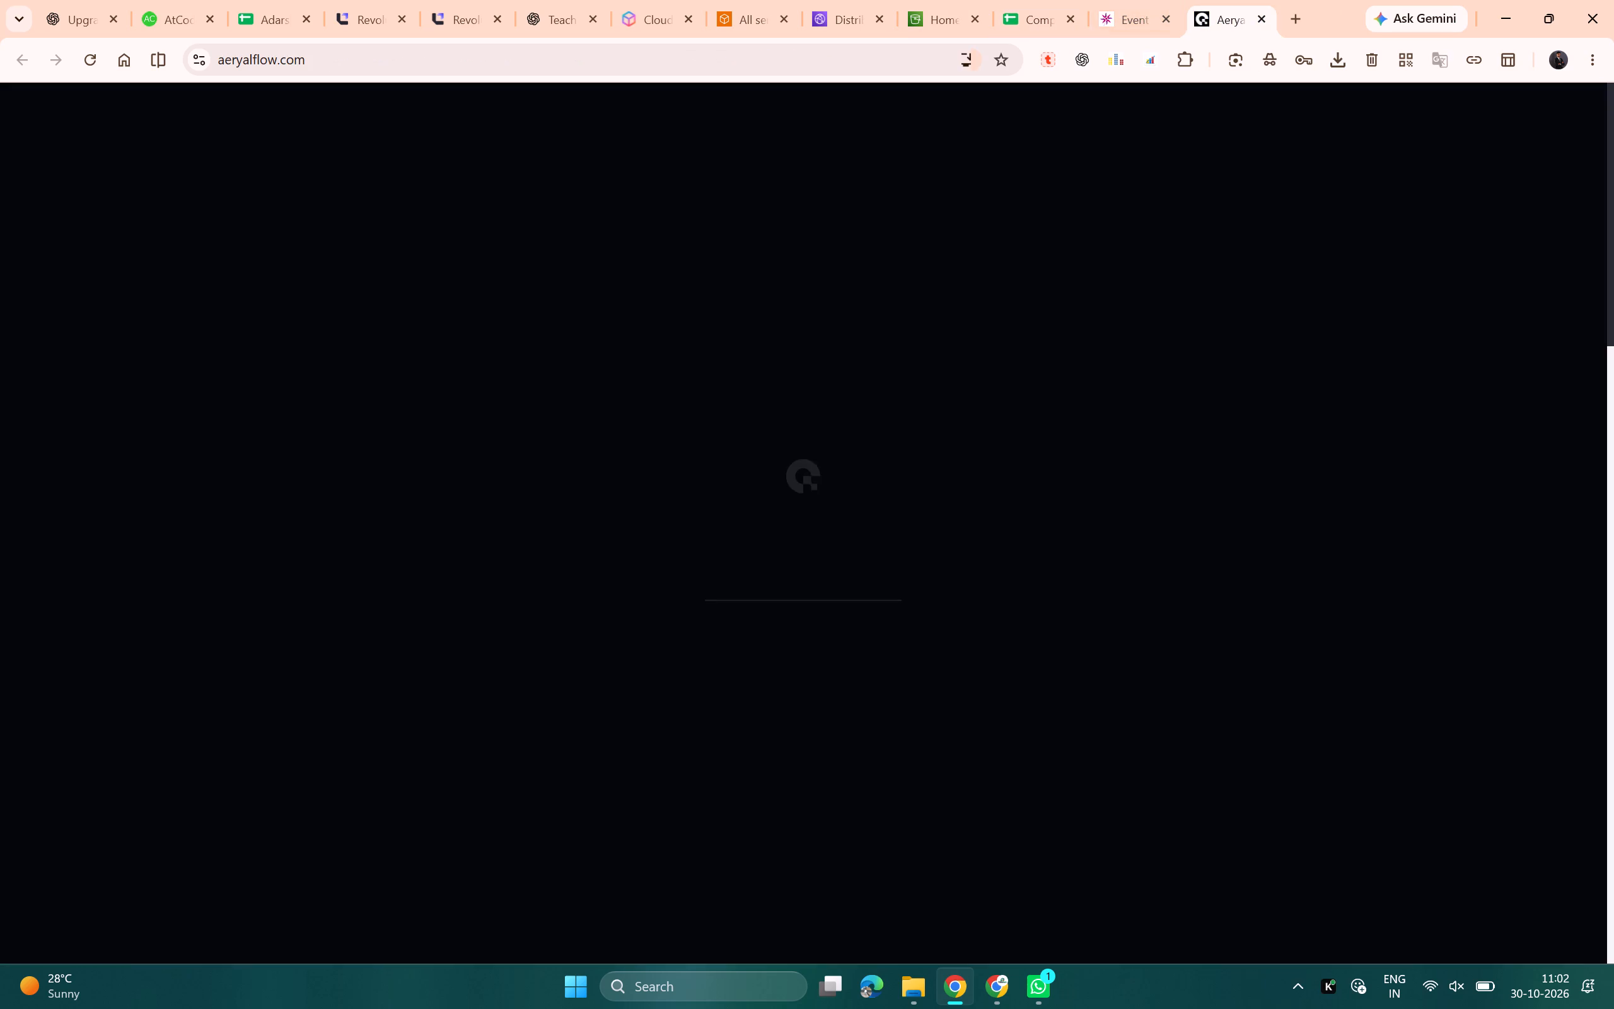
pyautogui.click(1144, 4)
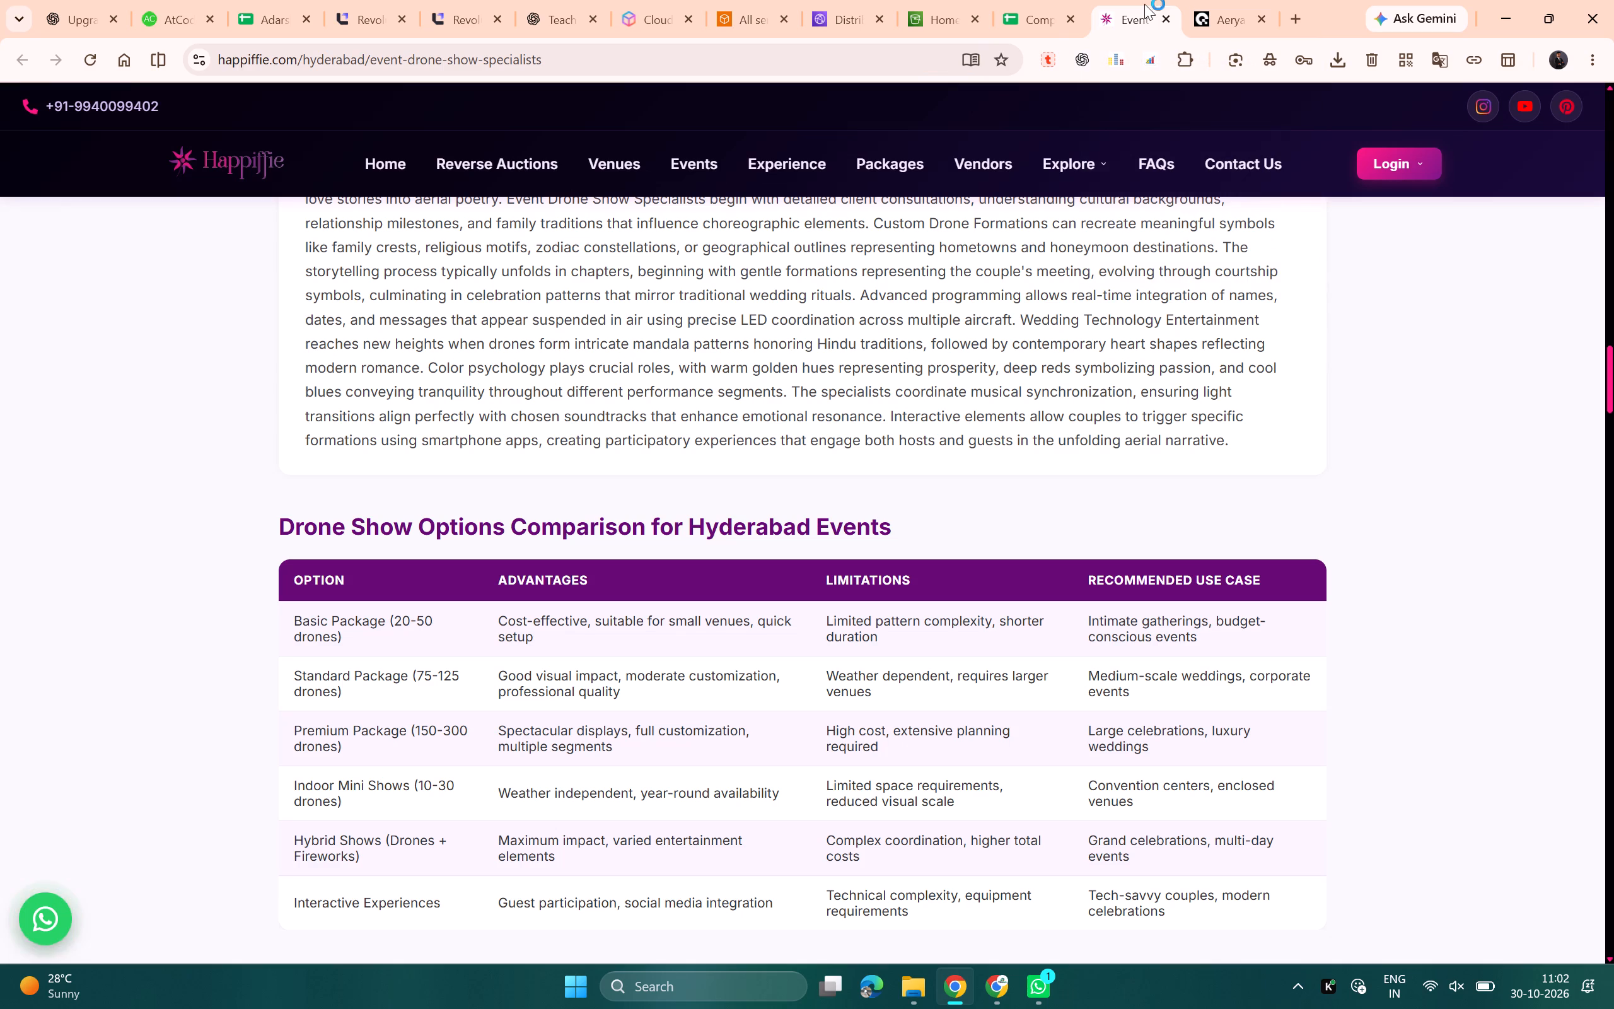
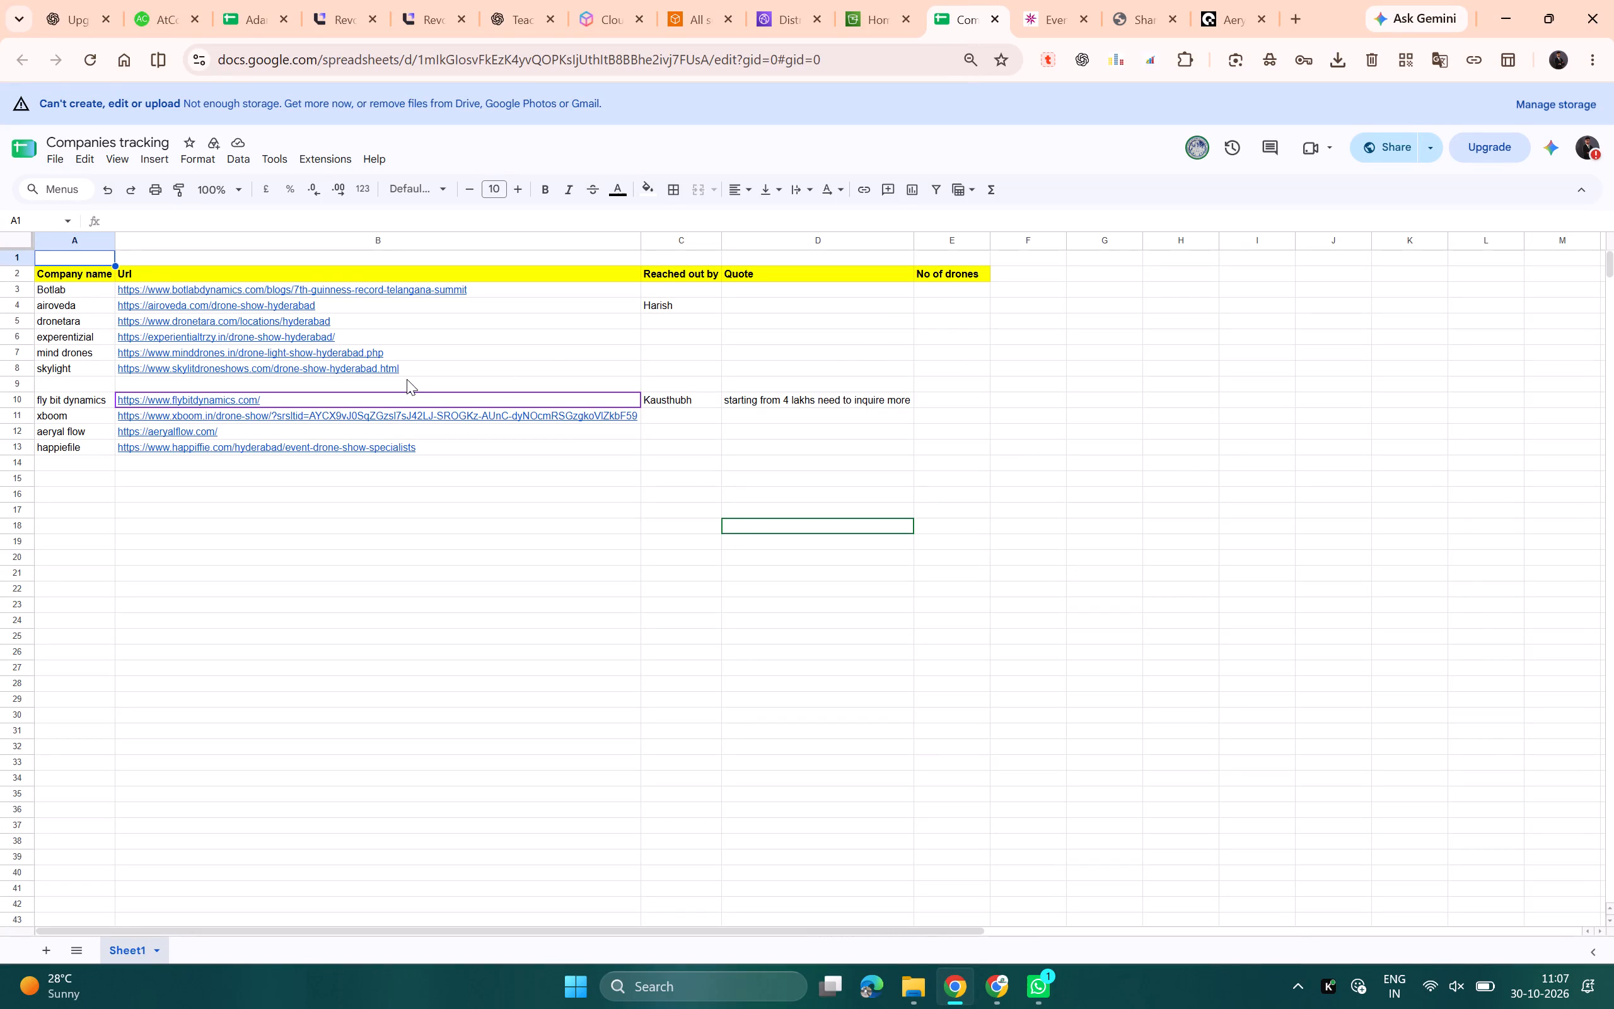
# Copy the company names and URLs of the aeryal flow and happiefile rows in the Companies tracking sheet.
pyautogui.moveTo(54, 429); pyautogui.dragTo(91, 429)
pyautogui.moveTo(91, 429); pyautogui.dragTo(439, 453)
pyautogui.hotkey('ctrl', 'c')
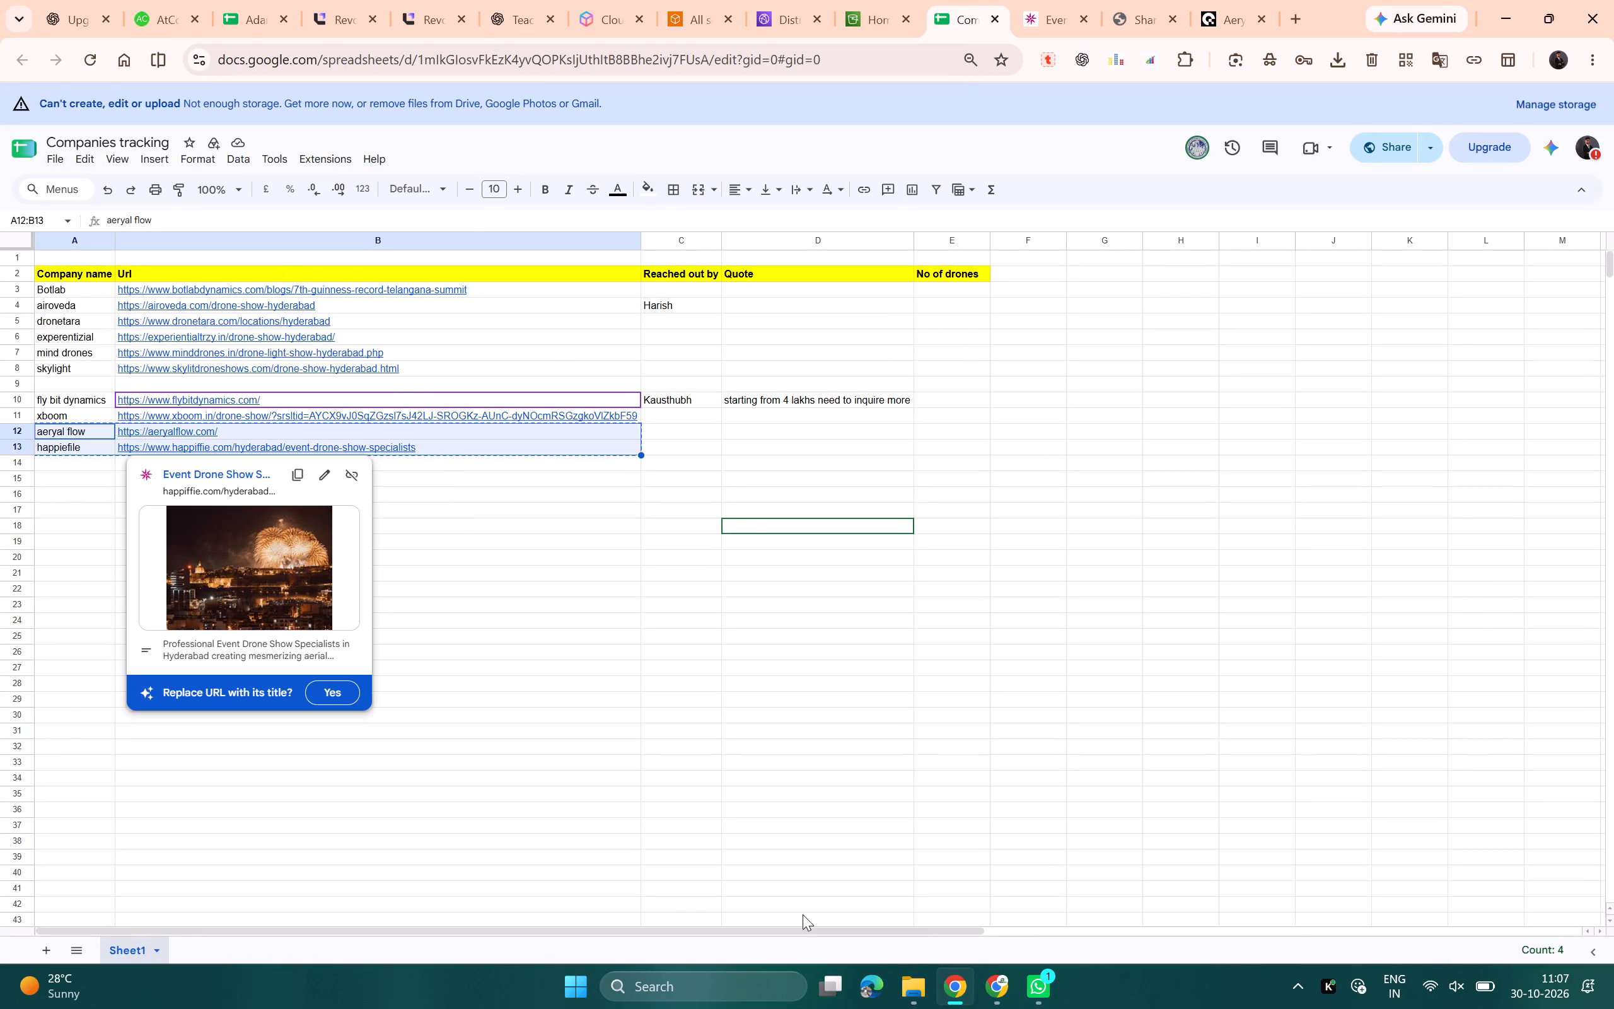
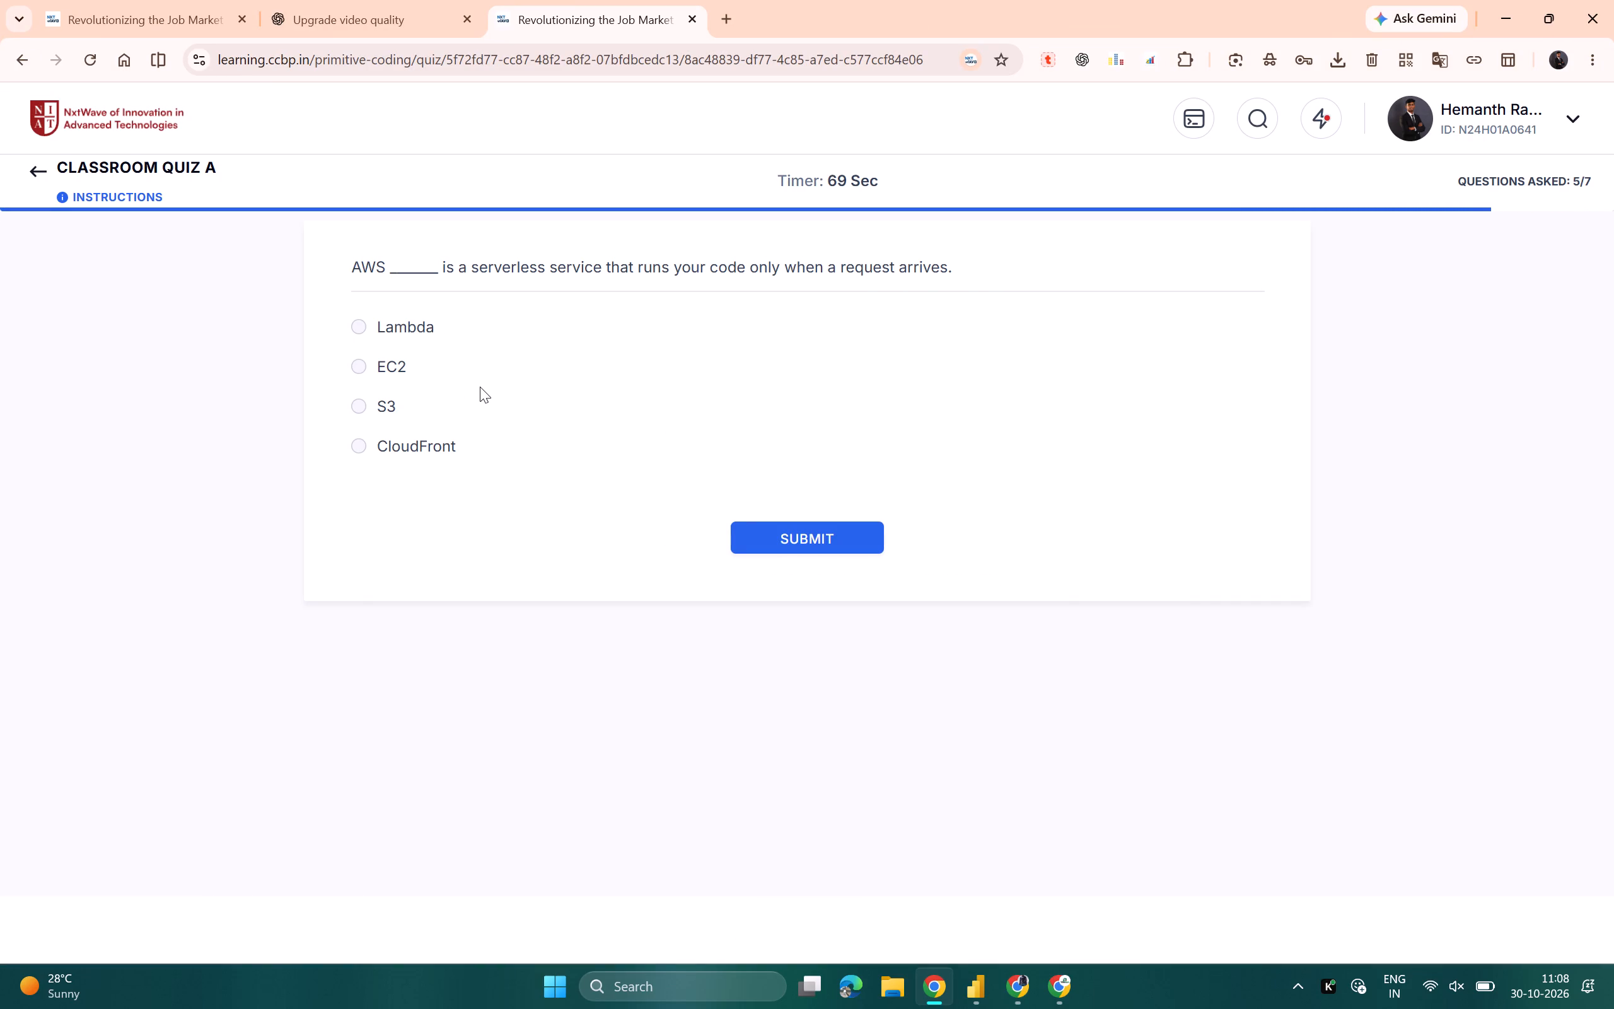
# Answer the AWS serverless service question in Classroom Quiz A with Lambda and submit it.
pyautogui.click(375, 327)
pyautogui.click(769, 525)
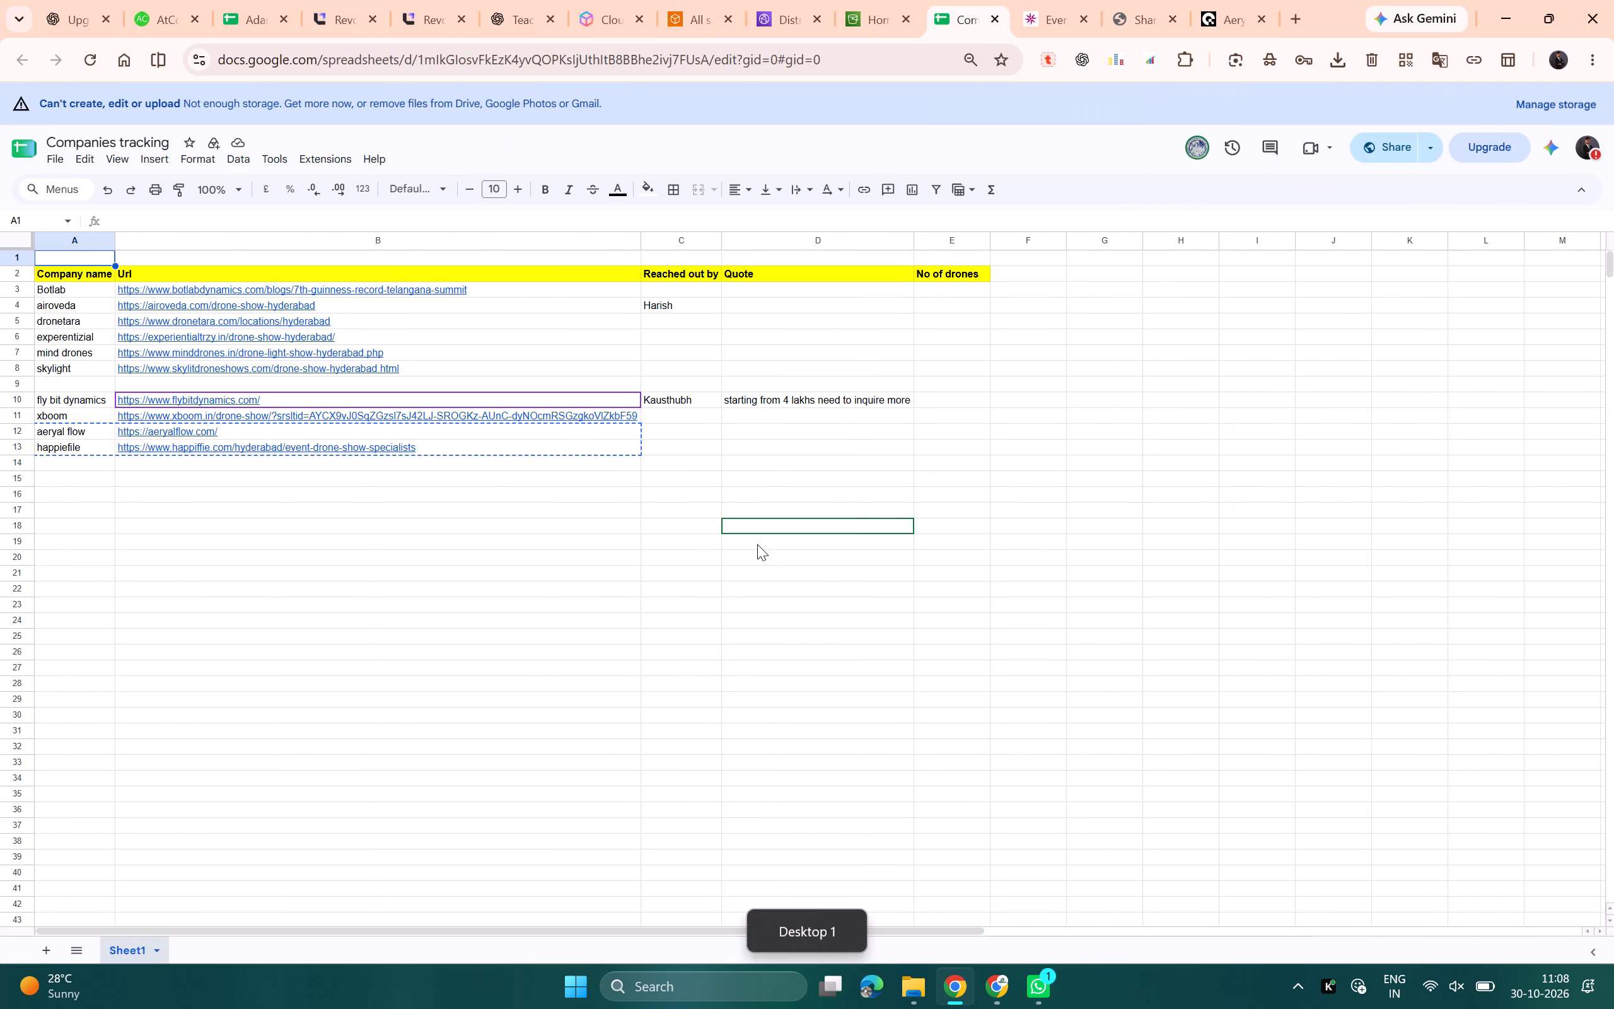
# Switch to the open Aeryal Flow website and examine its home page for drone show pricing, fleet size and contact details.
pyautogui.click(1214, 0)
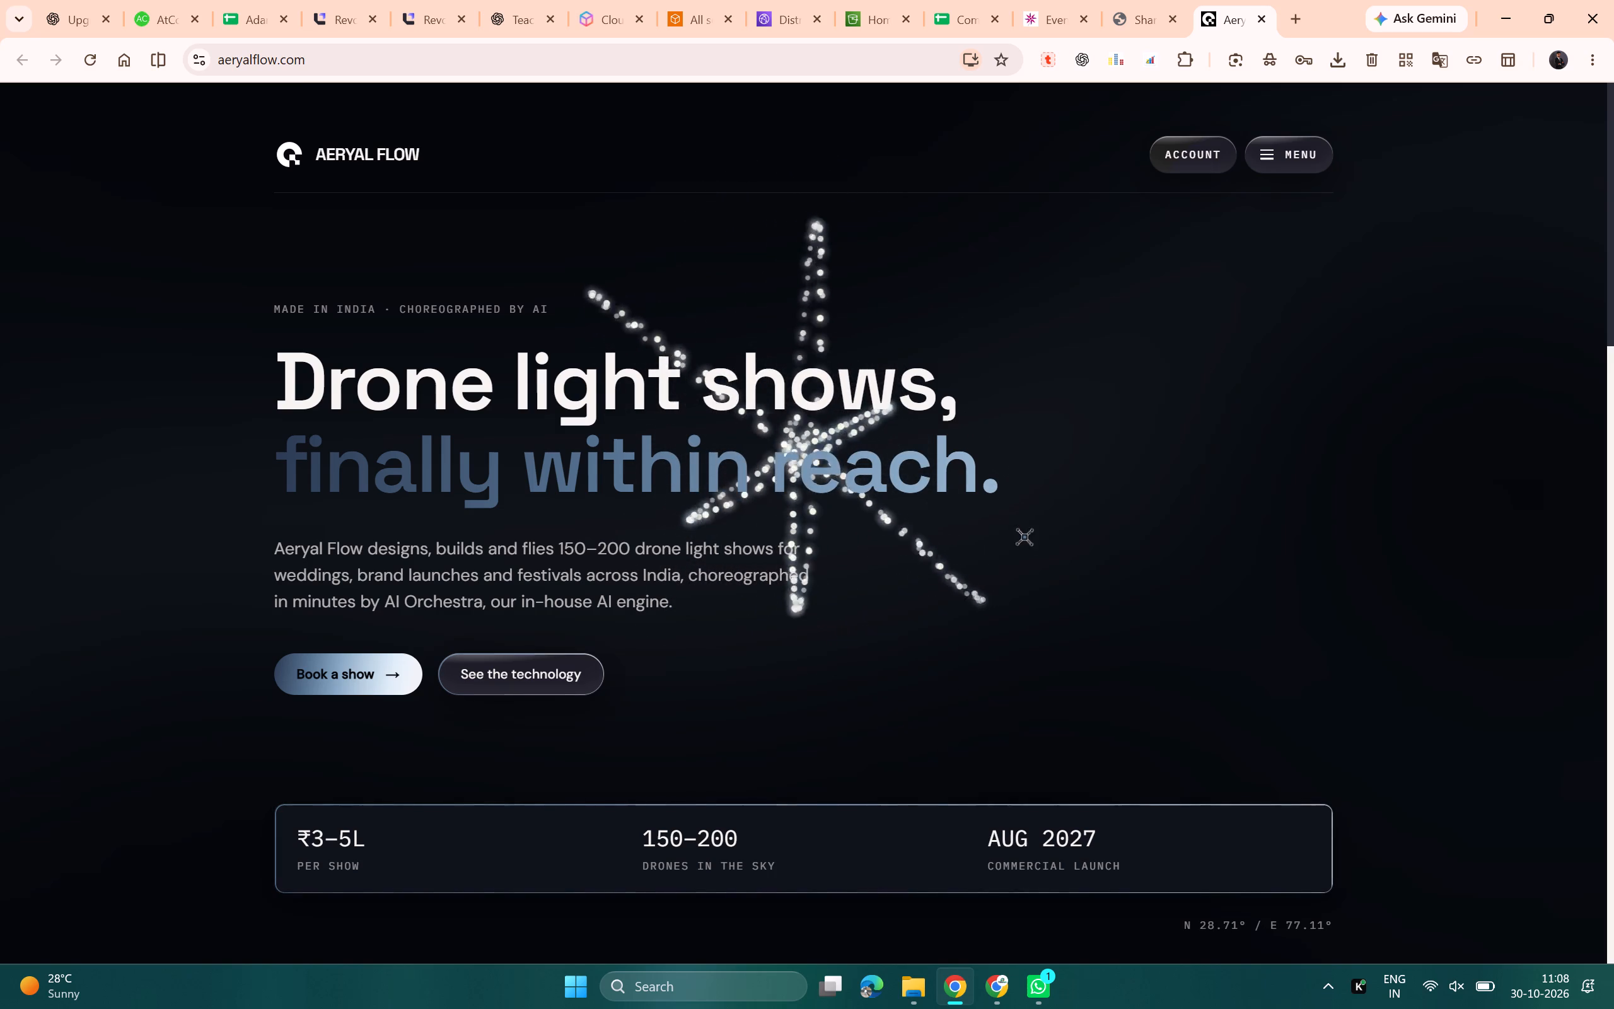
pyautogui.moveTo(947, 653); pyautogui.dragTo(1334, 445)
pyautogui.click(1185, 496)
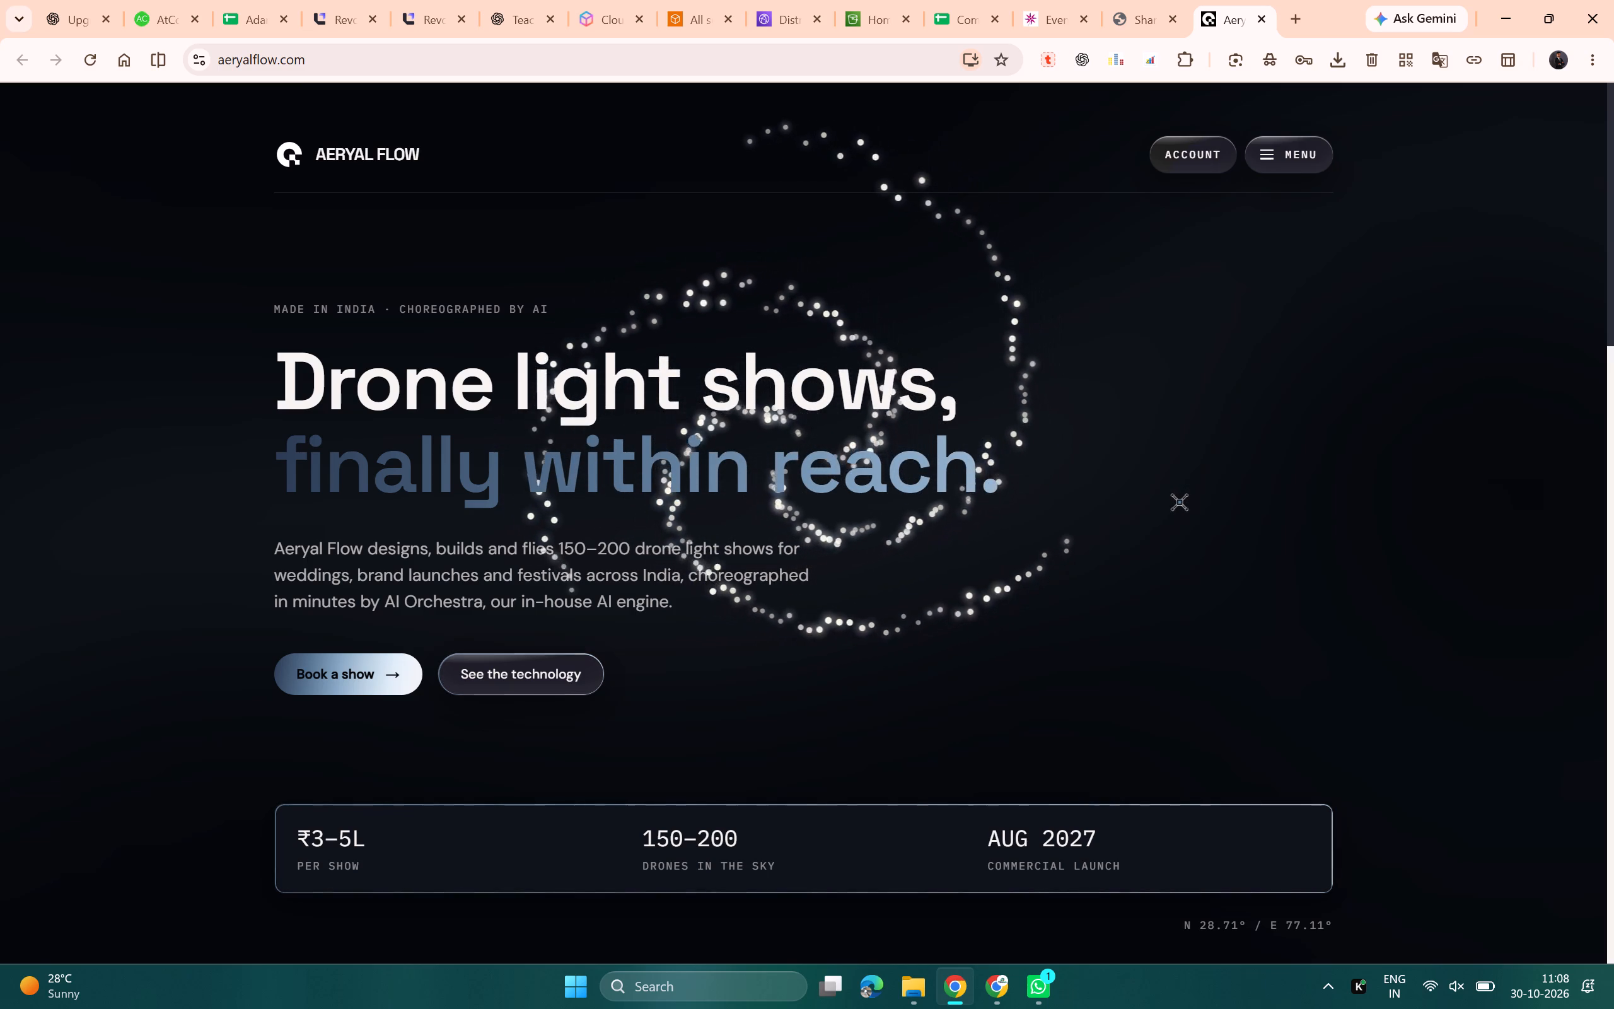
pyautogui.scroll(-6, 1180, 502)
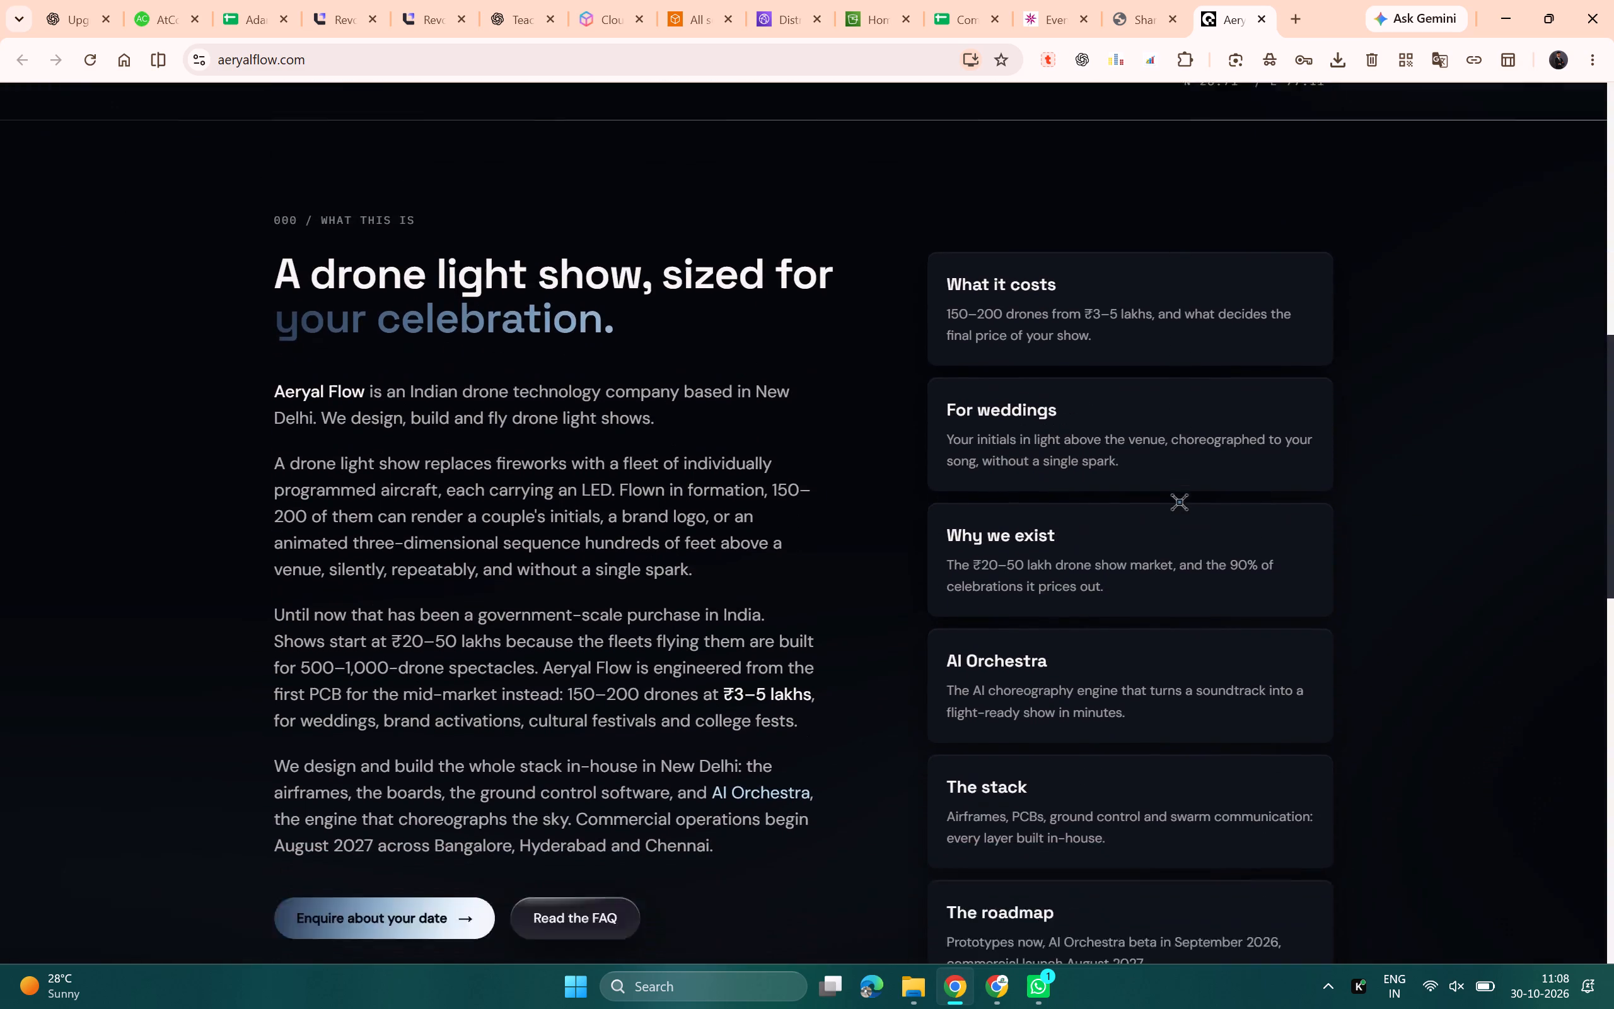
pyautogui.scroll(-3, 1180, 502)
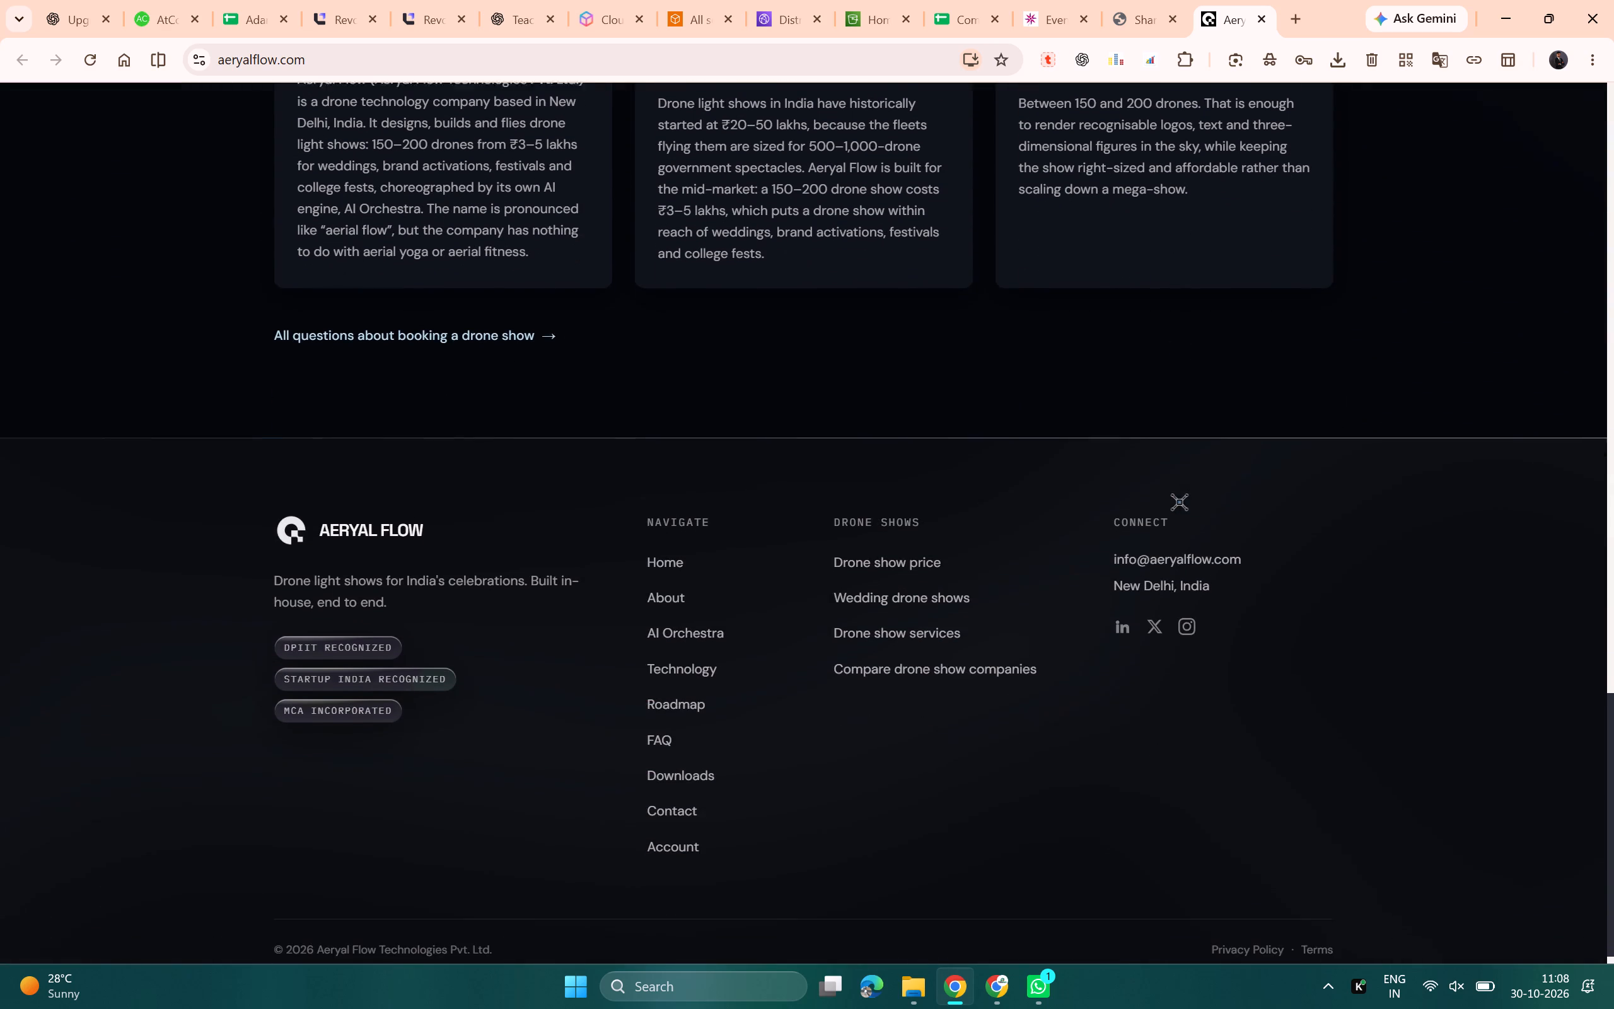
pyautogui.scroll(-4, 1180, 502)
pyautogui.scroll(9, 1180, 502)
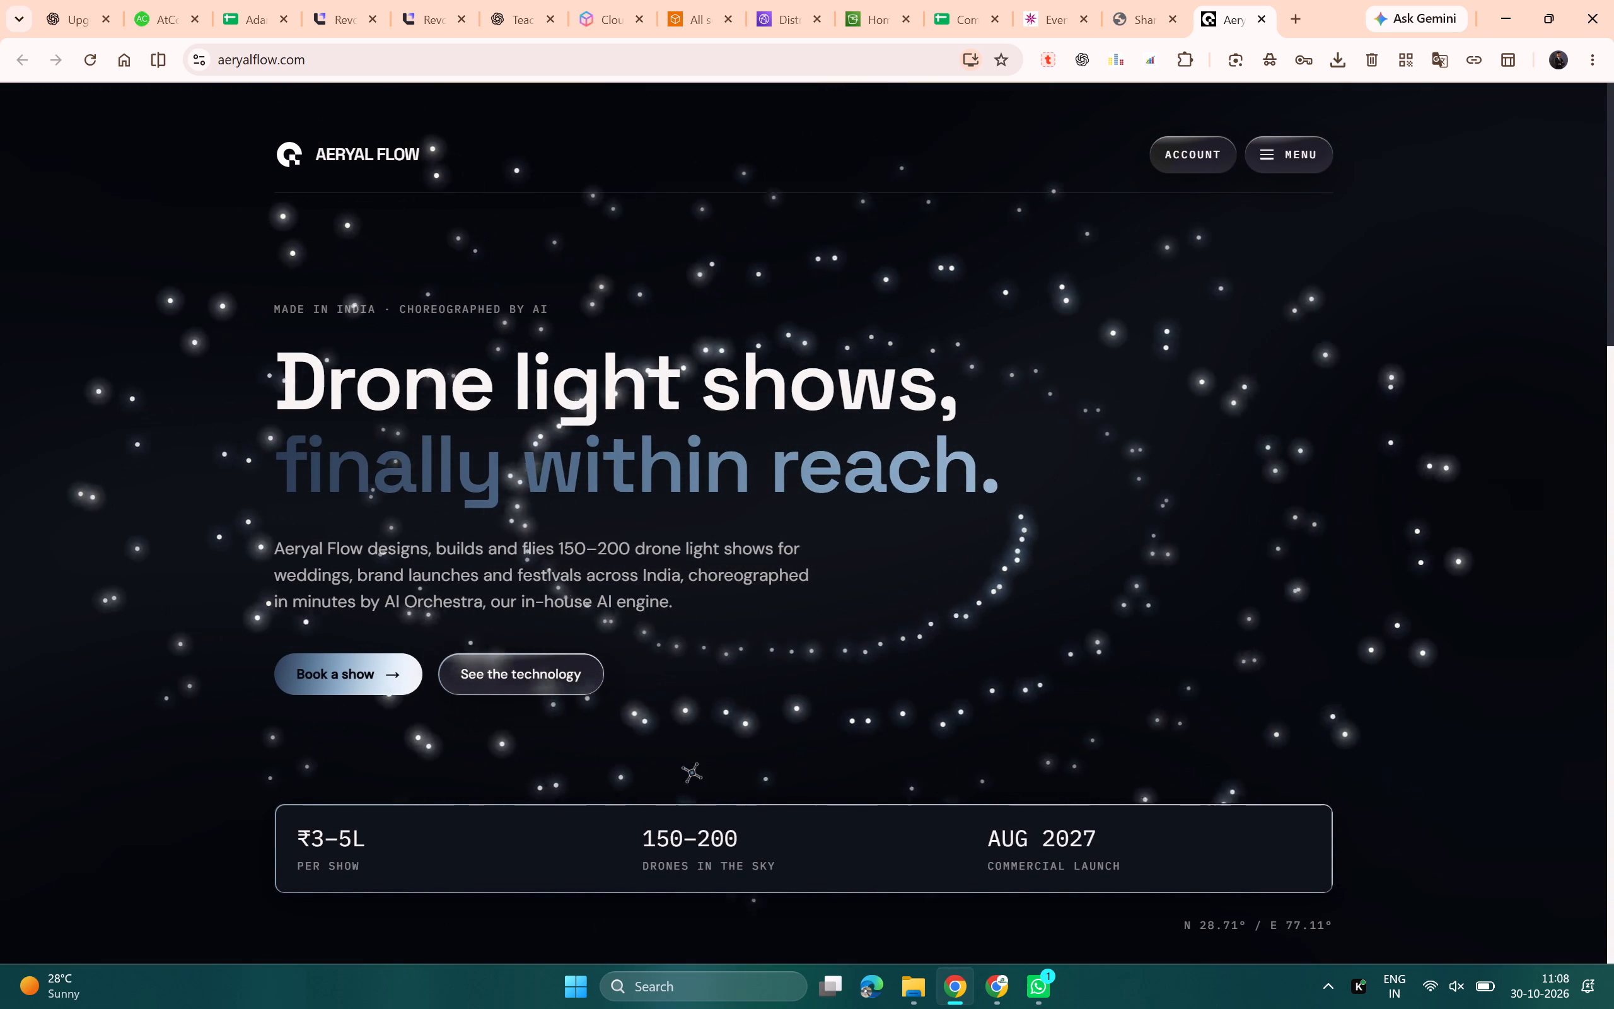
# Open Aeryal Flow's show booking enquiry form and fill in the Name field with the enquirer's name.
pyautogui.click(315, 643)
pyautogui.click(335, 678)
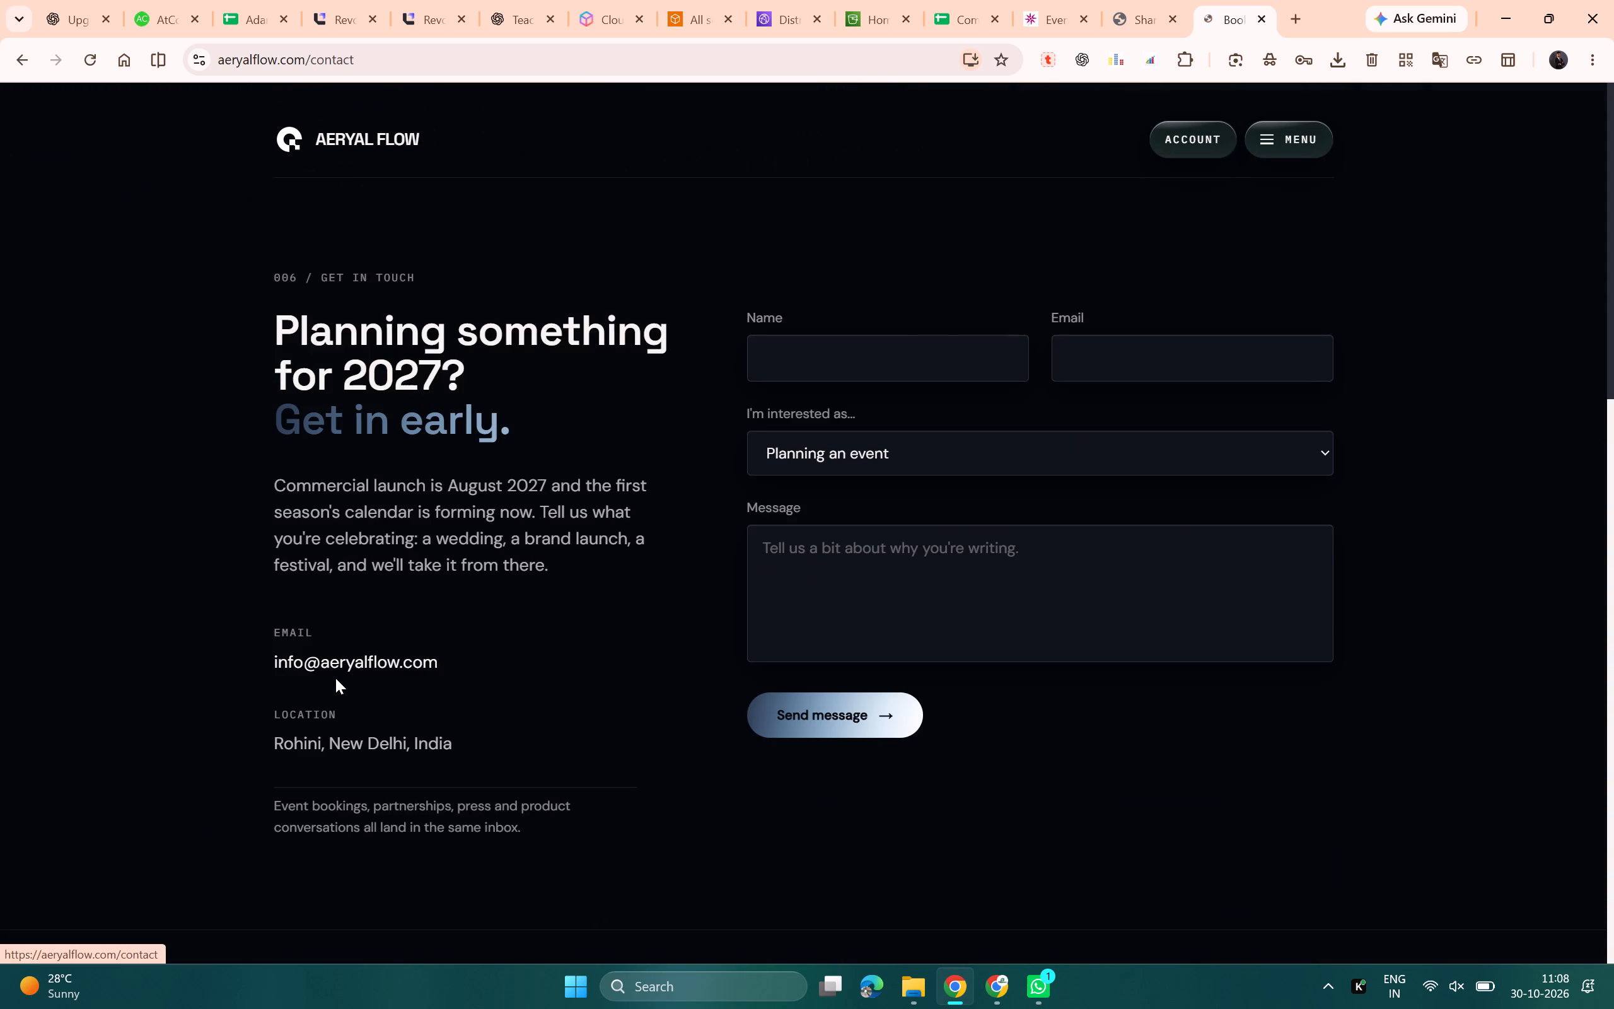
pyautogui.click(887, 371)
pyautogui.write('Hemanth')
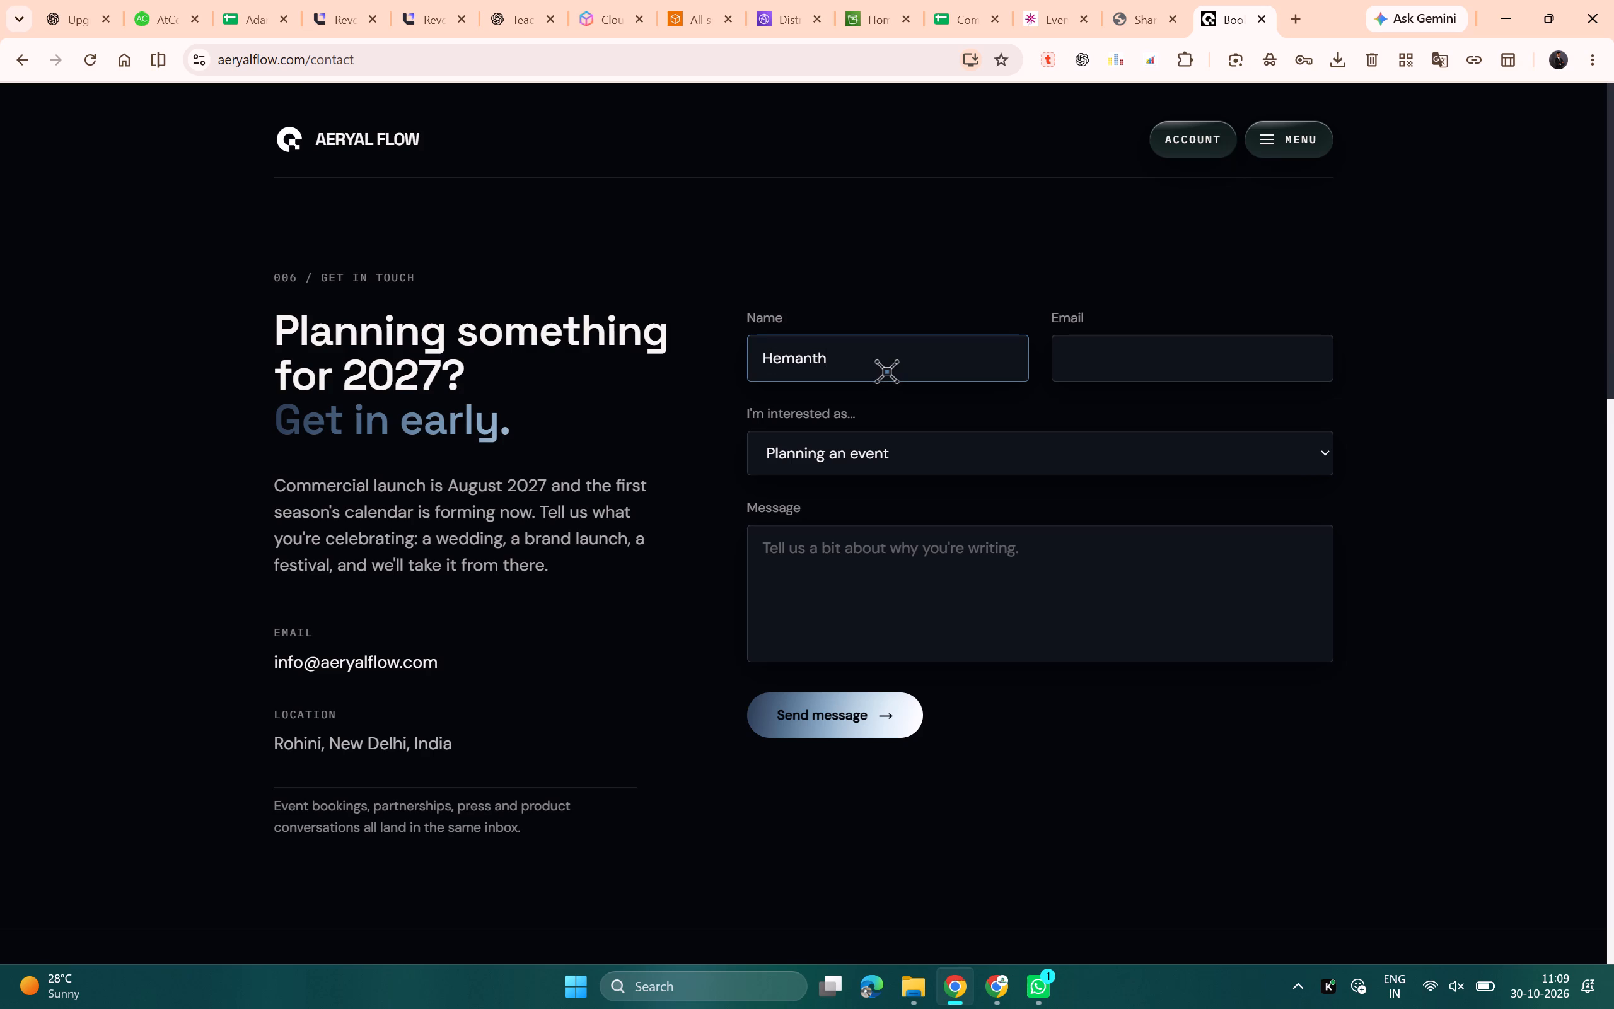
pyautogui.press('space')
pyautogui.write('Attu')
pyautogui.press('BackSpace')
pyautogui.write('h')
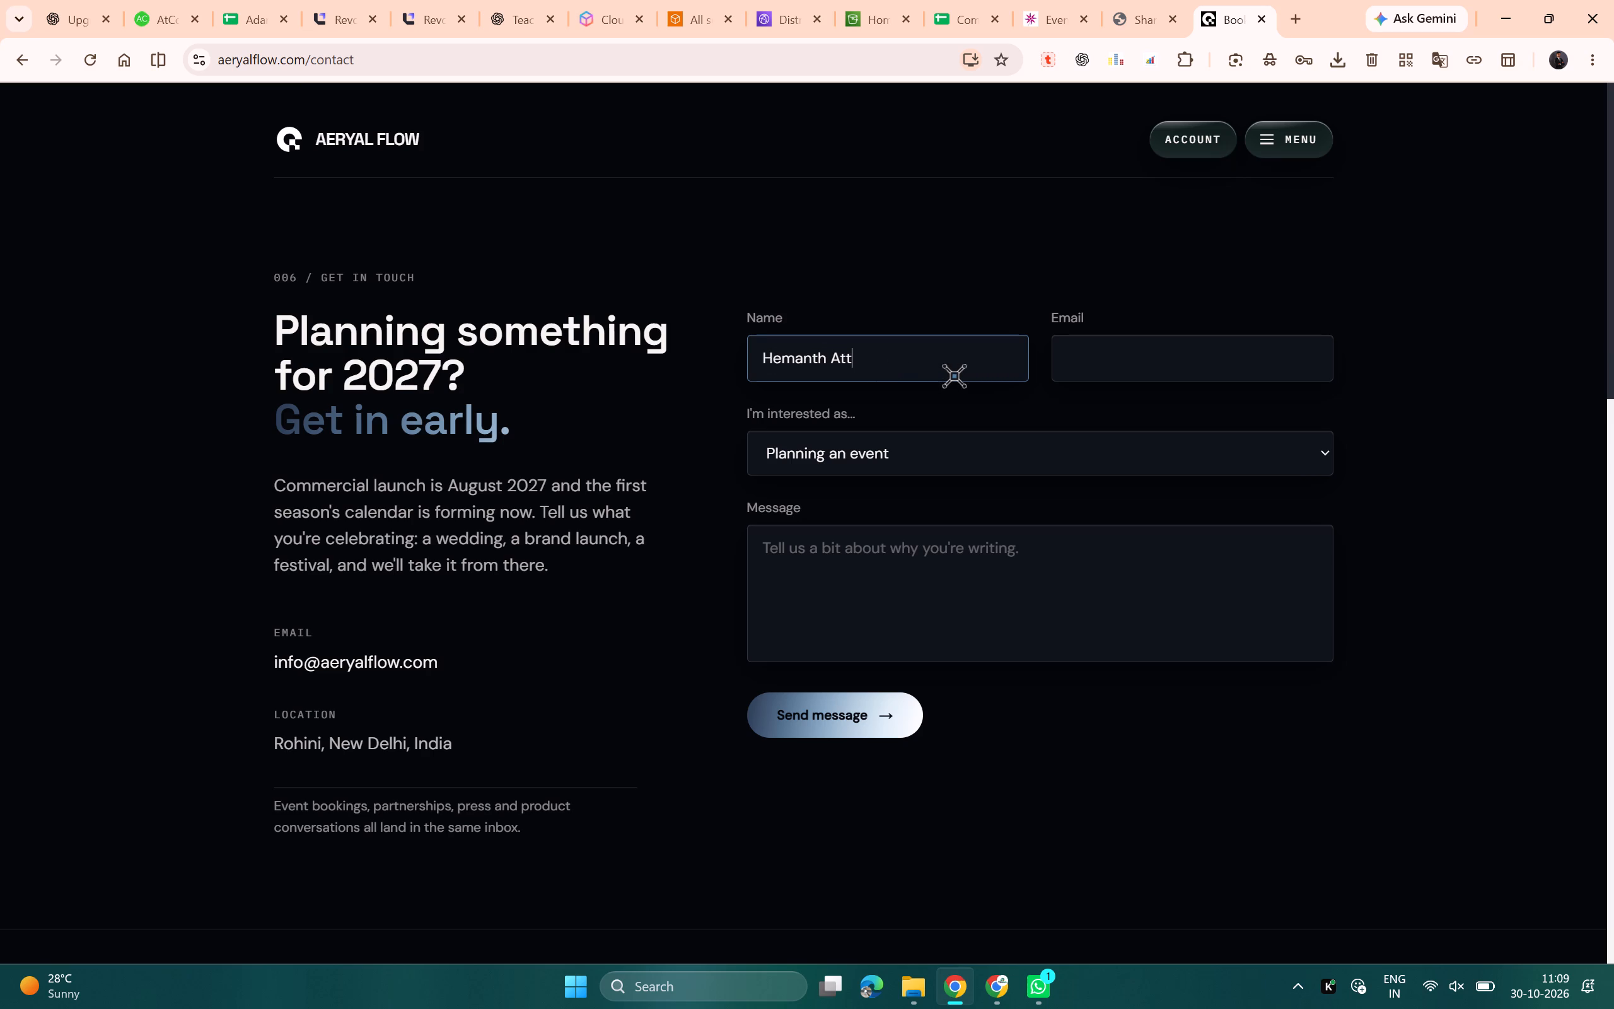
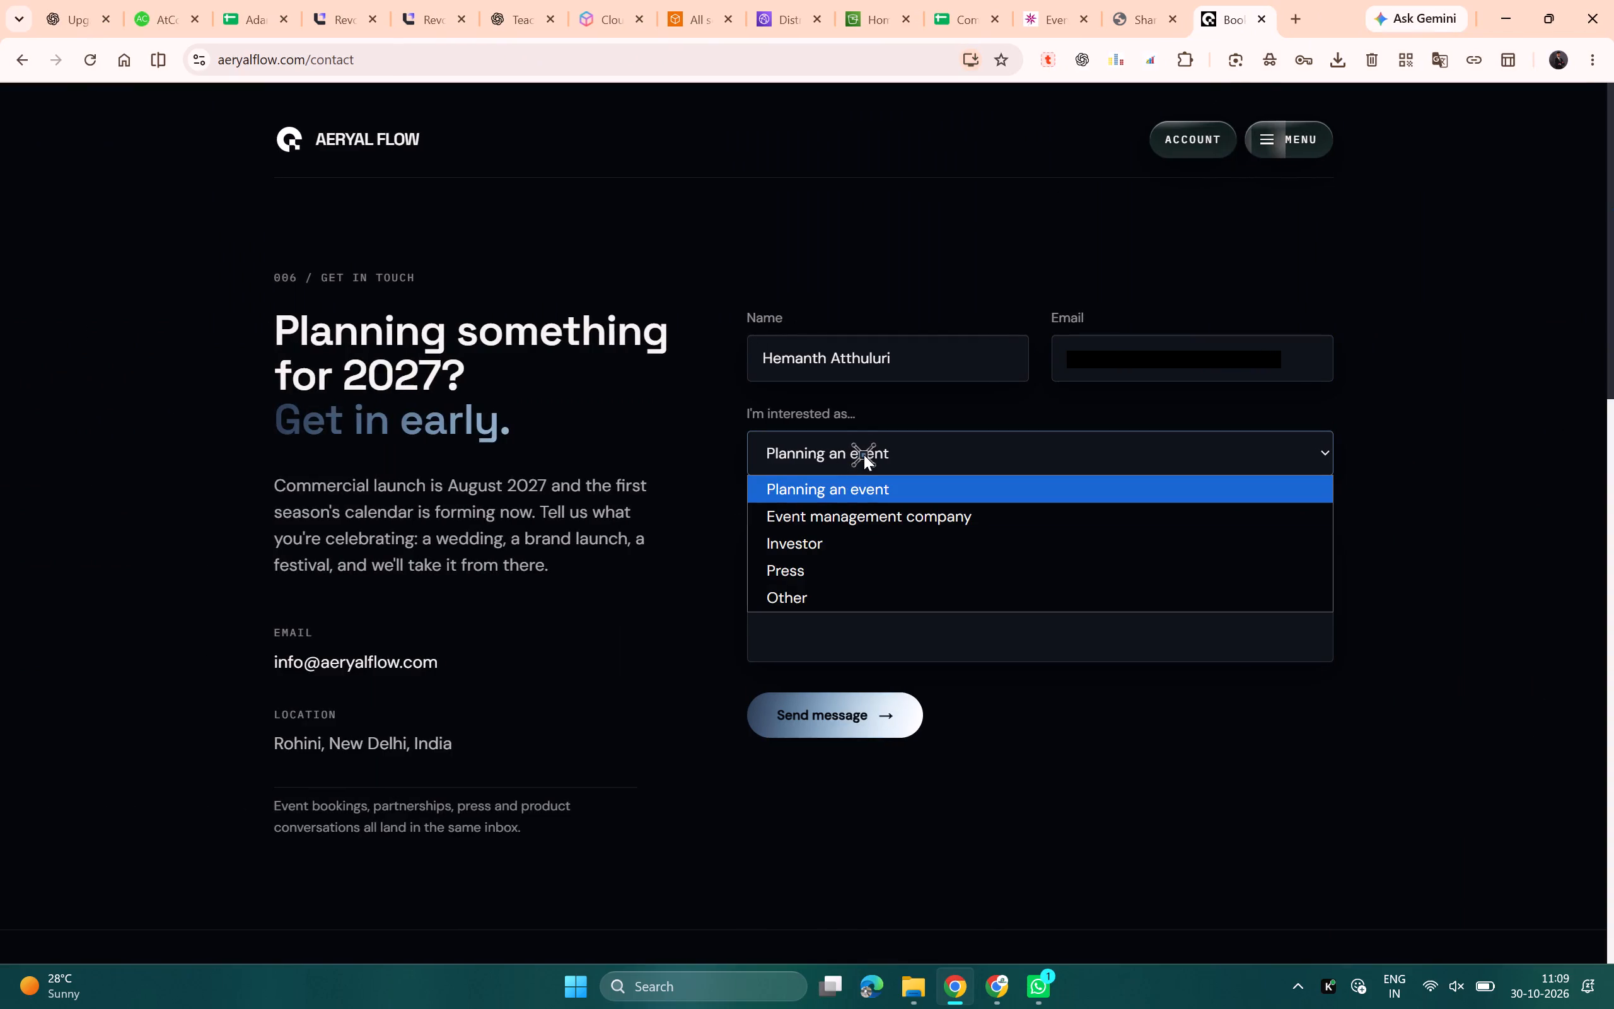
# Keep "Planning an event" as the interest type in the enquiry form.
pyautogui.click(864, 455)
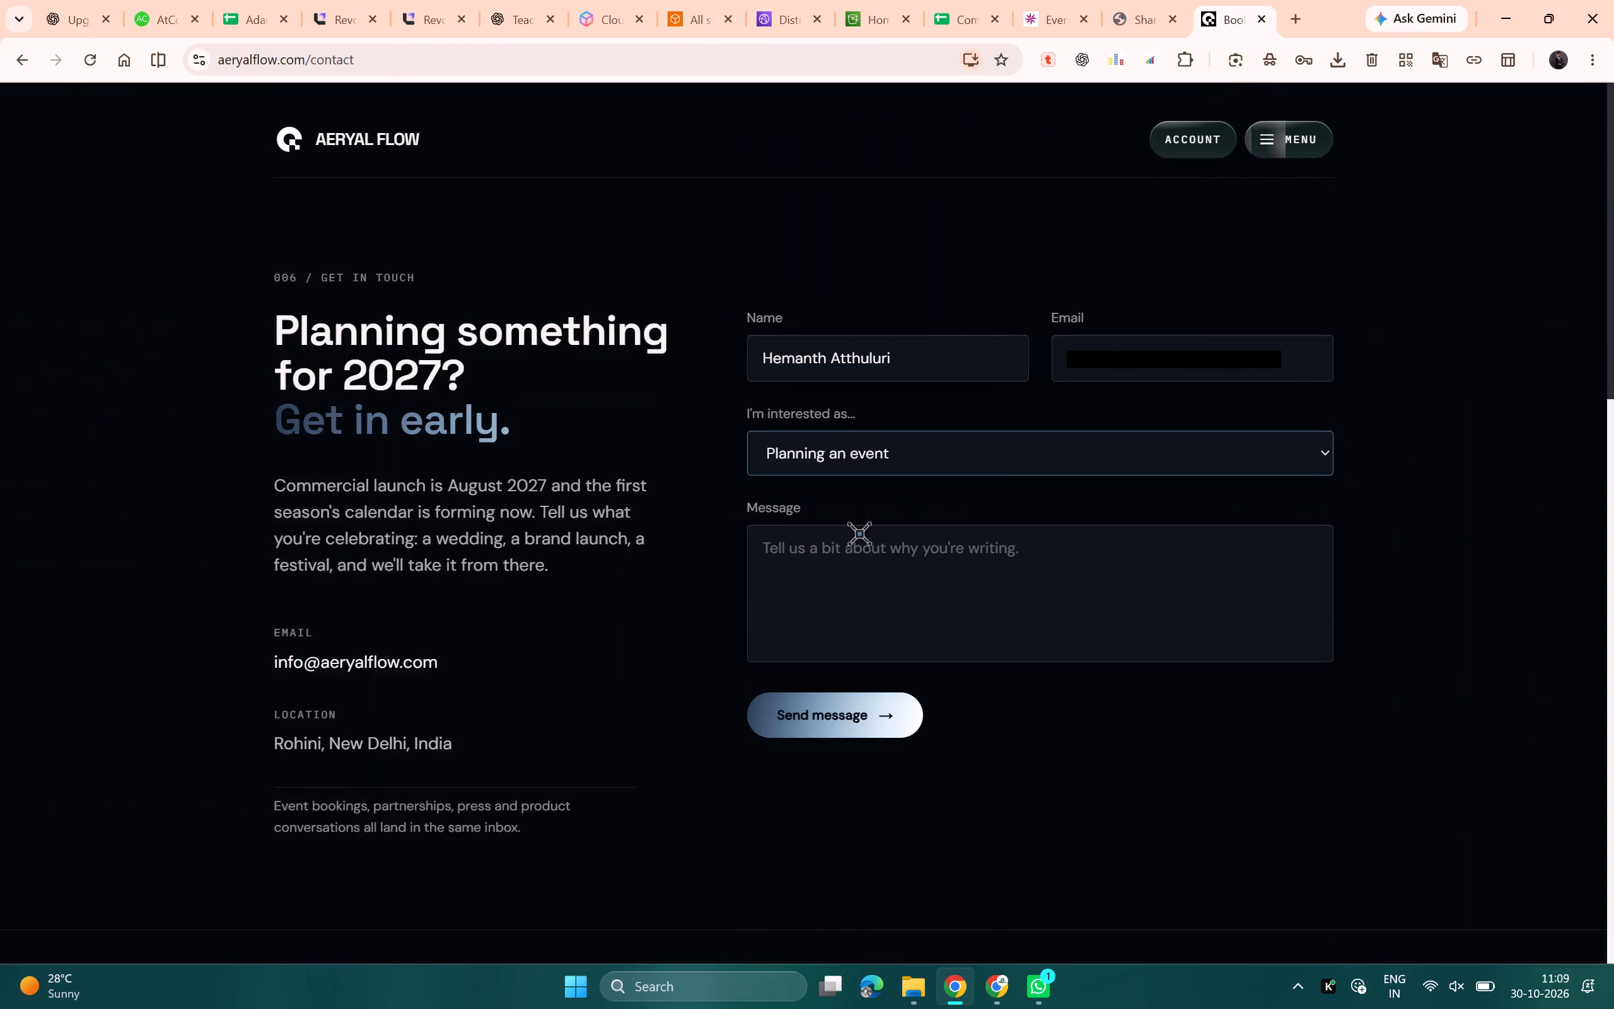
# Begin the enquiry's Message with a self-introduction, "I'm" followed by the enquirer's full name, spelled as in the Name field.
pyautogui.click(856, 542)
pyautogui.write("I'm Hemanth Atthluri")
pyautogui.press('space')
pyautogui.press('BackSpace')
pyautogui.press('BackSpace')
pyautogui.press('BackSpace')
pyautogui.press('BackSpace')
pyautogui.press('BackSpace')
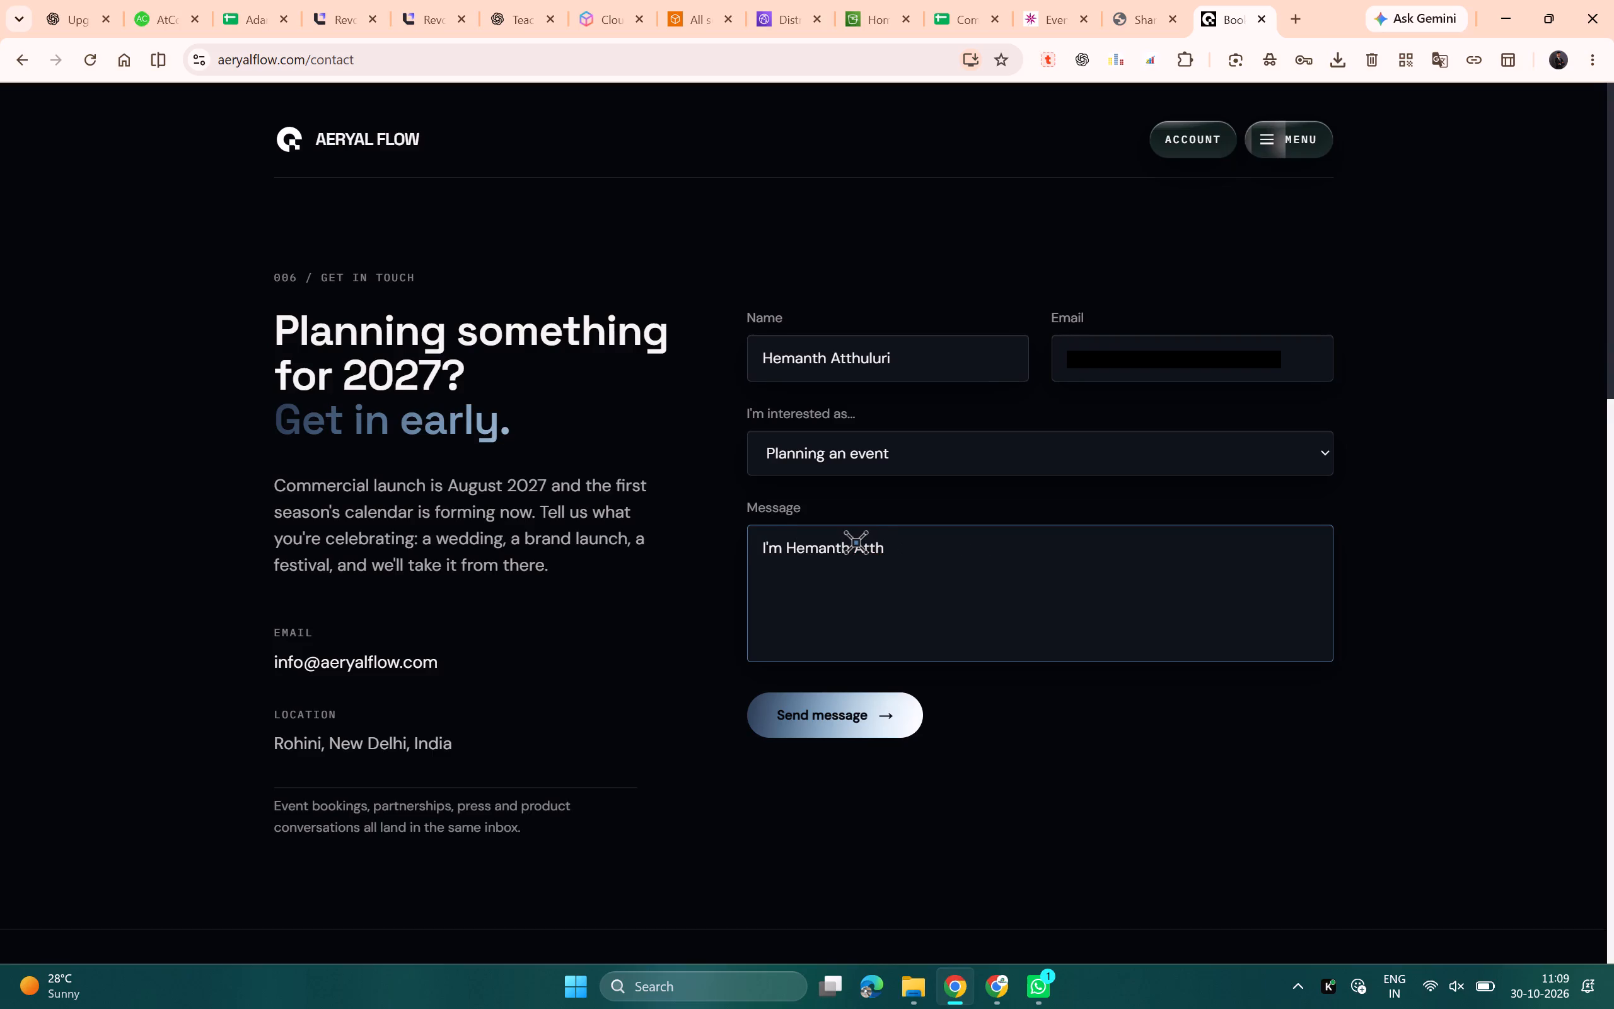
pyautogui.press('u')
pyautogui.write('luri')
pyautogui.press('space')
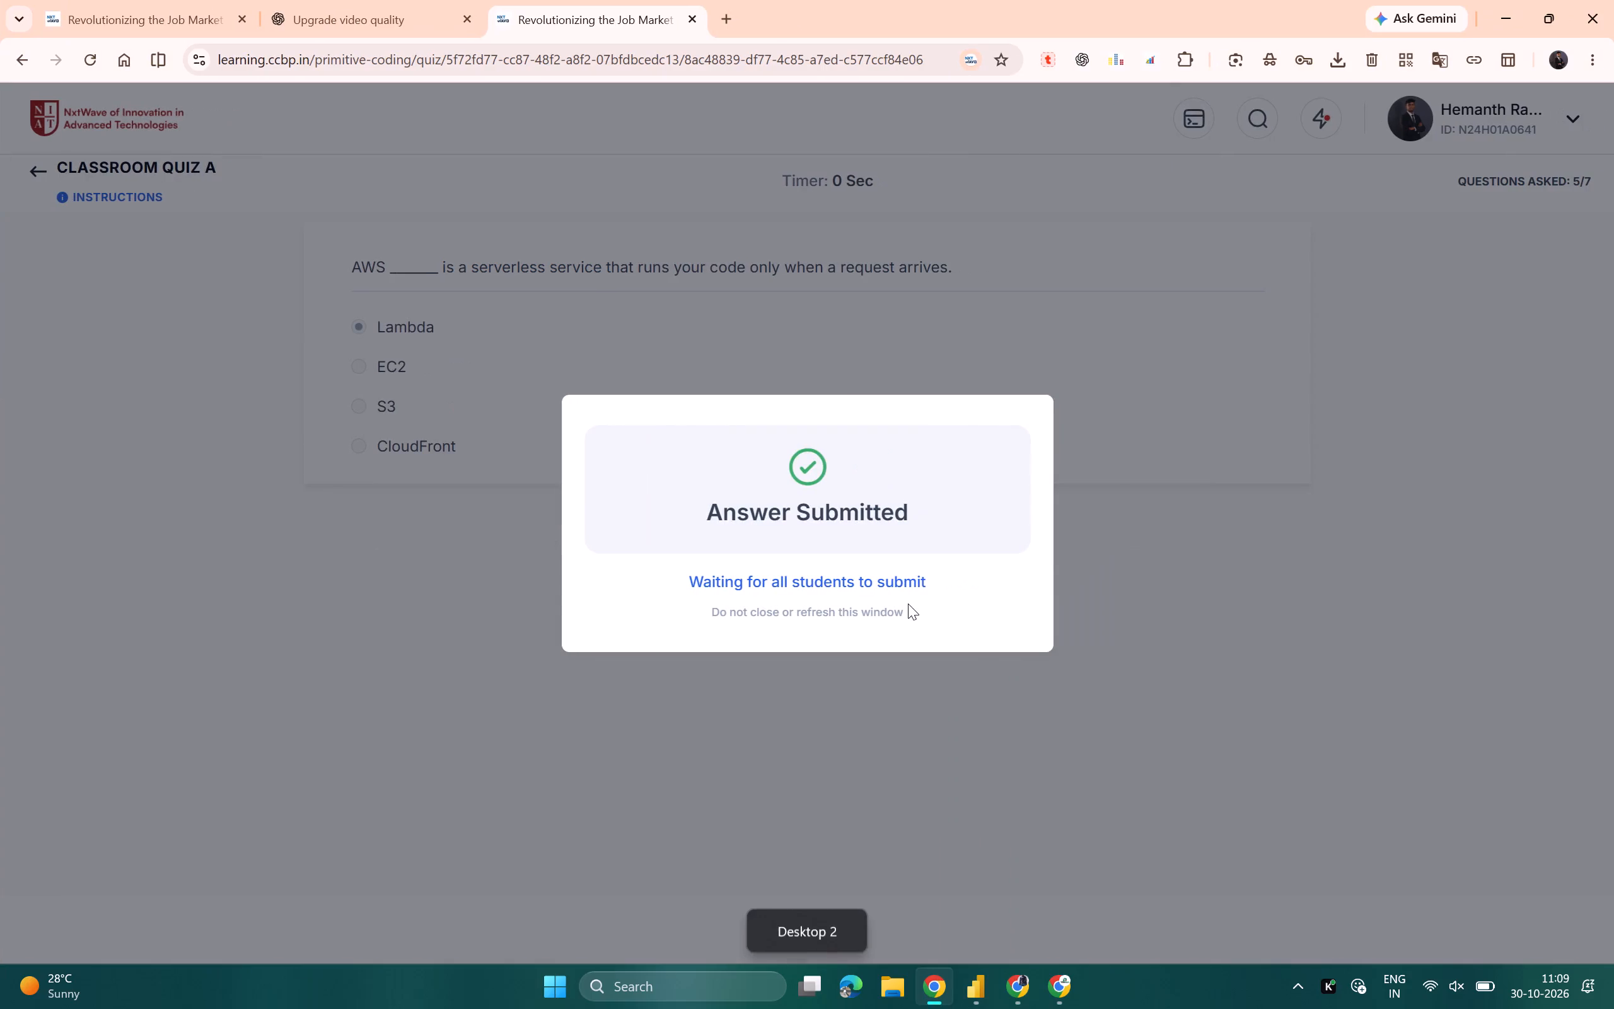
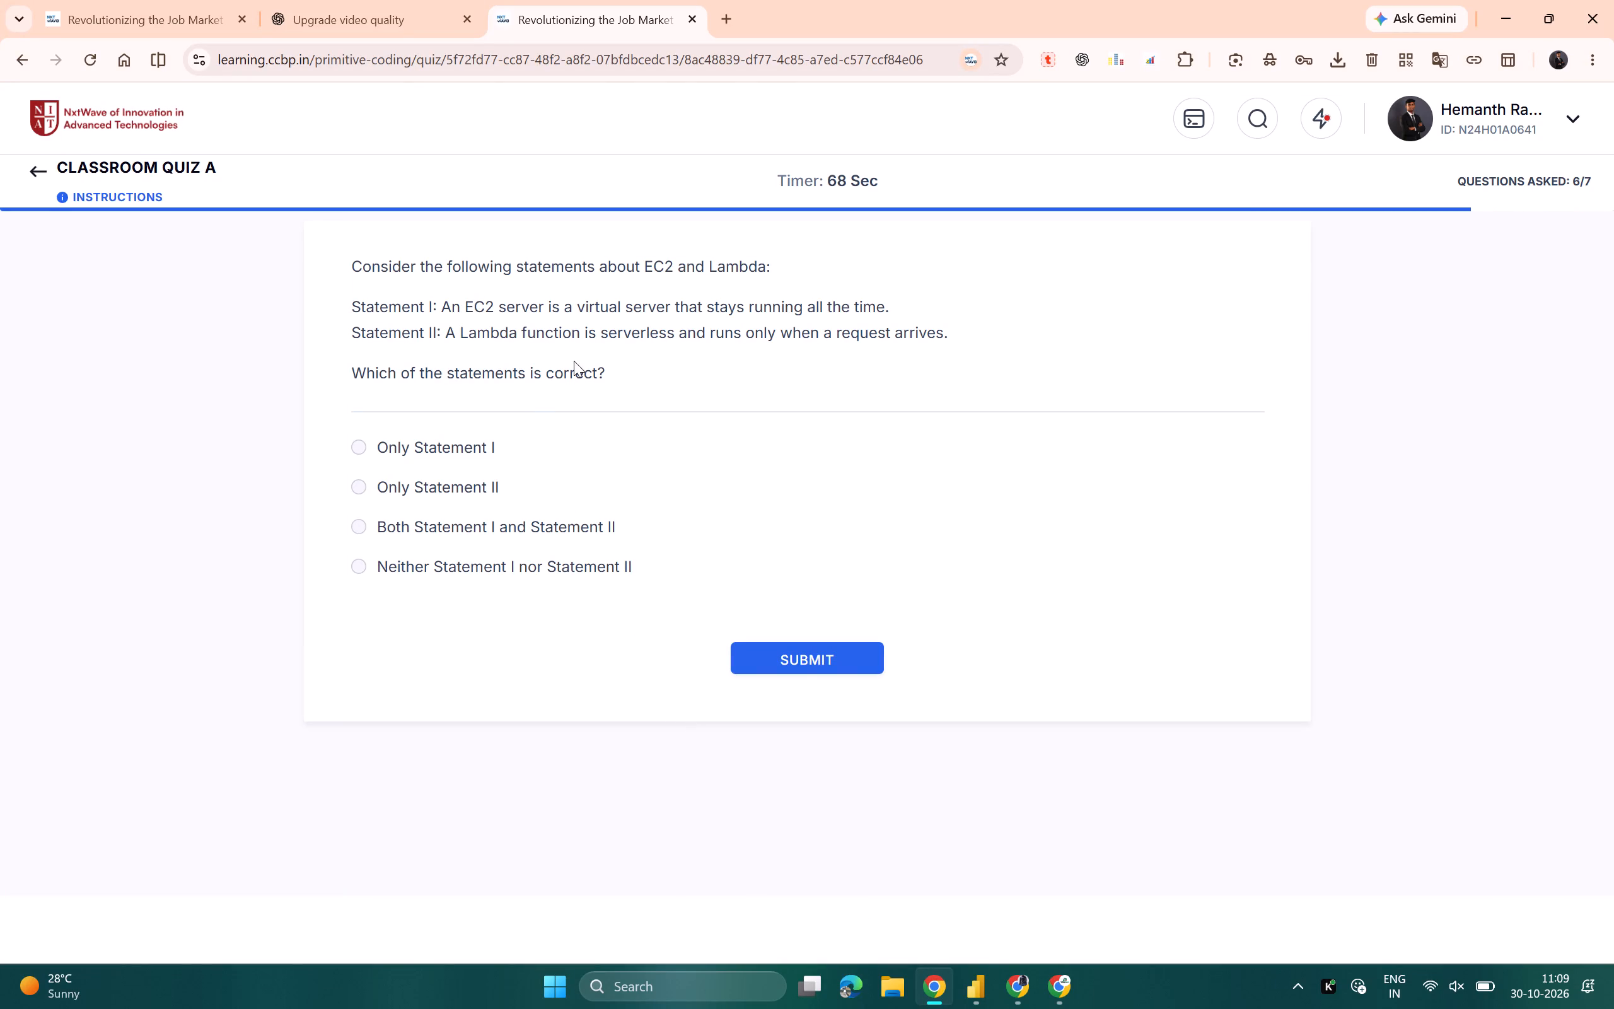
# Answer the quiz question on EC2 and Lambda with "Both Statement I and Statement II" and submit it.
pyautogui.click(521, 526)
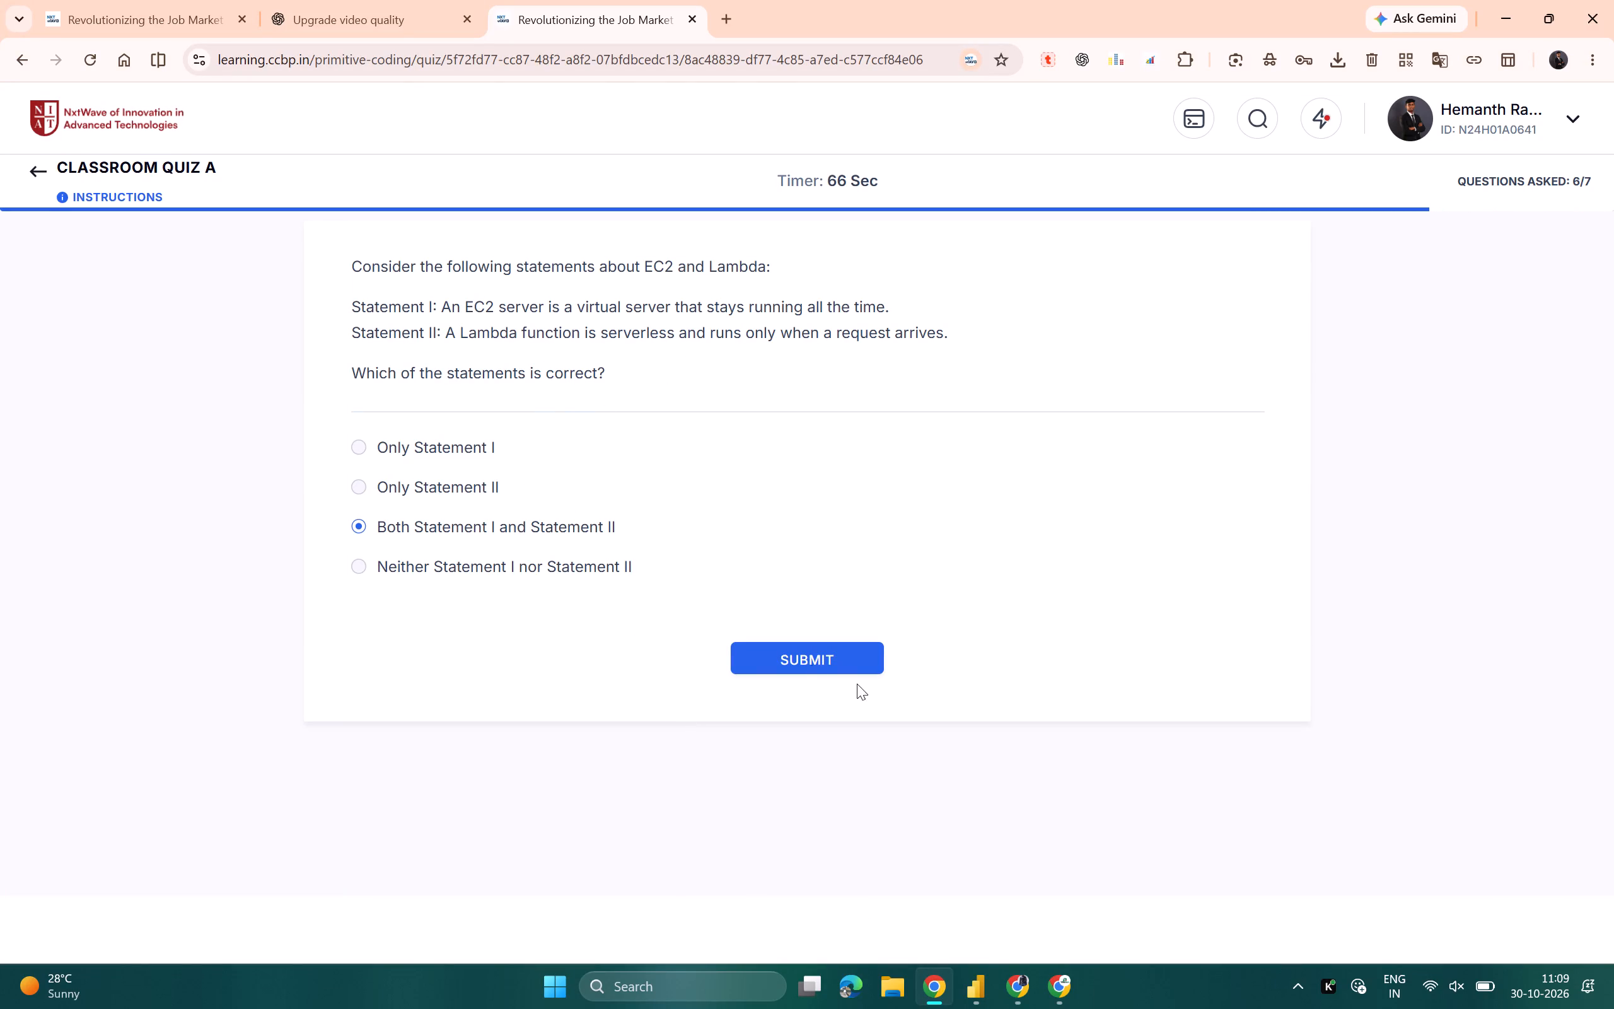
pyautogui.click(856, 684)
pyautogui.click(842, 666)
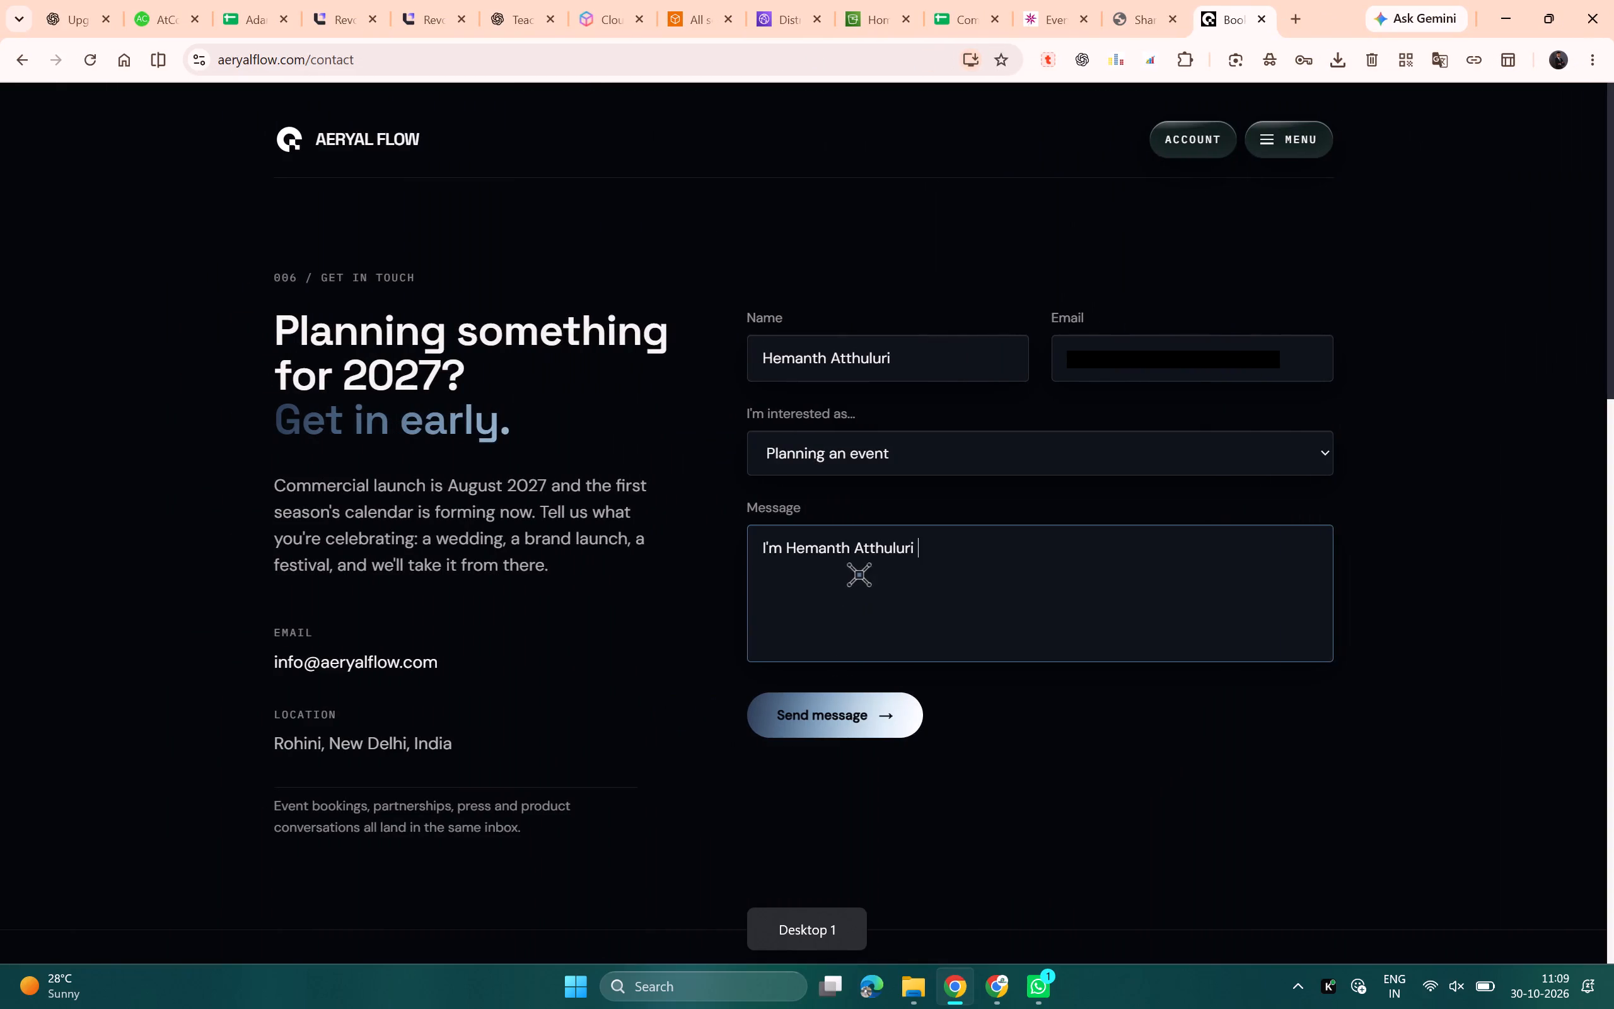
# Continue the Message in Aeryal Flow's enquiry form with ",A student at NIAT so we are planning a", correcting any misspelling.
pyautogui.write(',')
pyautogui.press('space')
pyautogui.press('BackSpace')
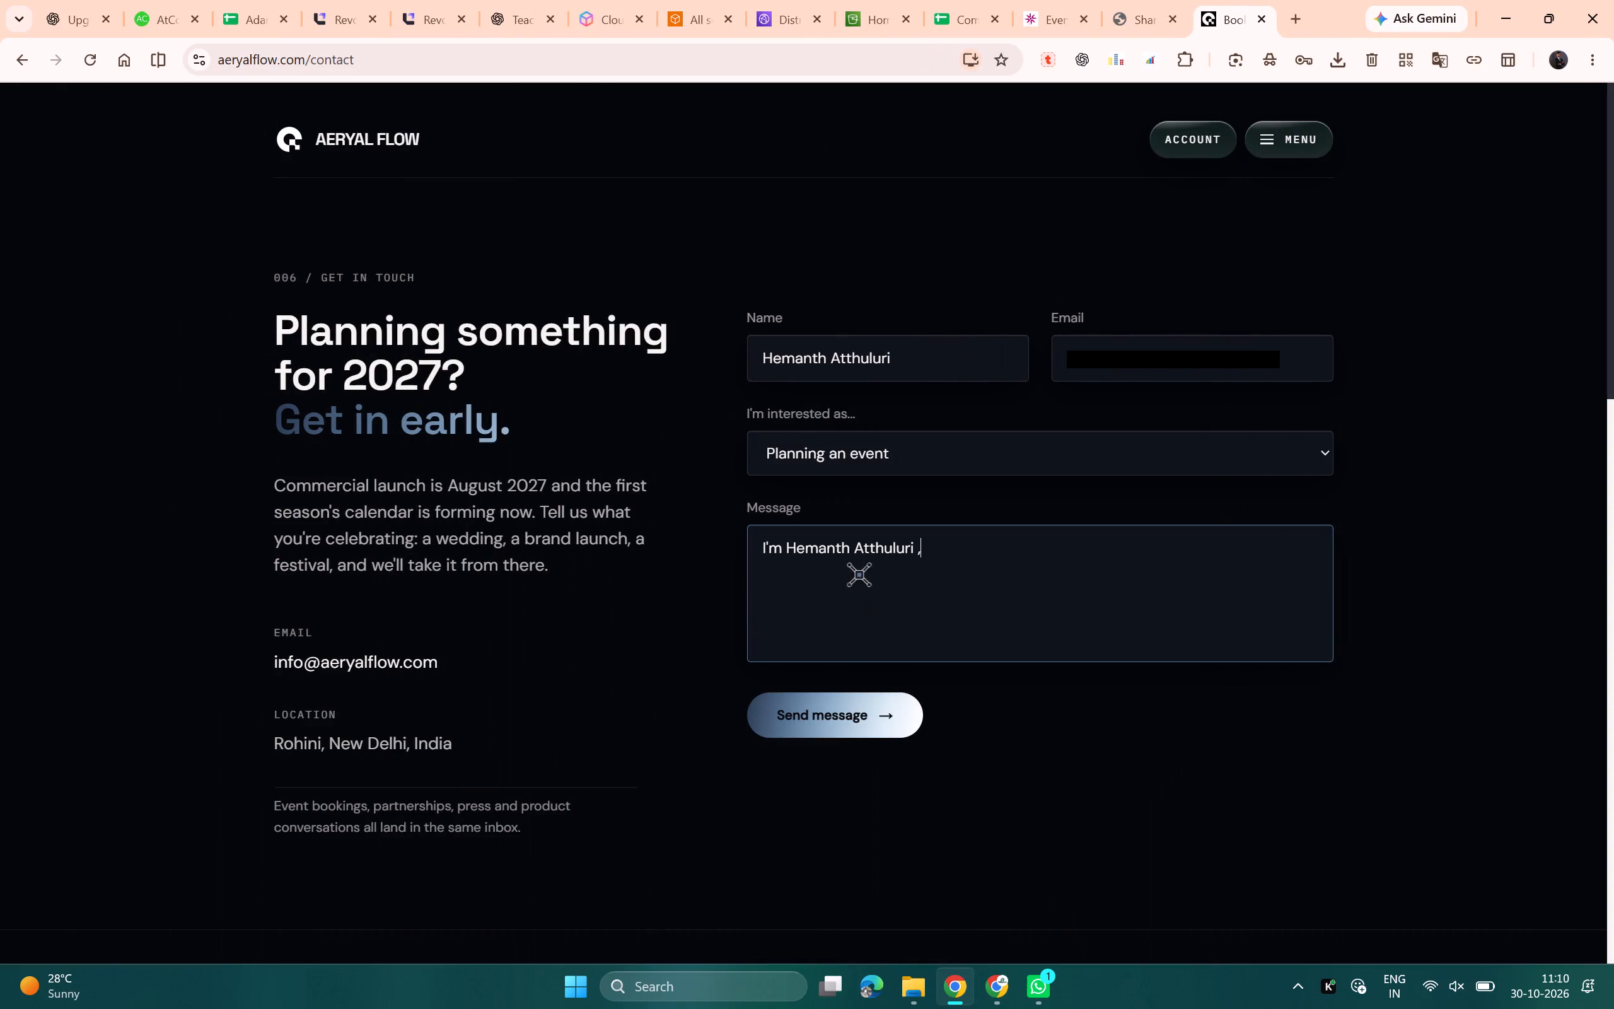
pyautogui.write('A student at NIAT')
pyautogui.press('space')
pyautogui.write('so we are')
pyautogui.press('space')
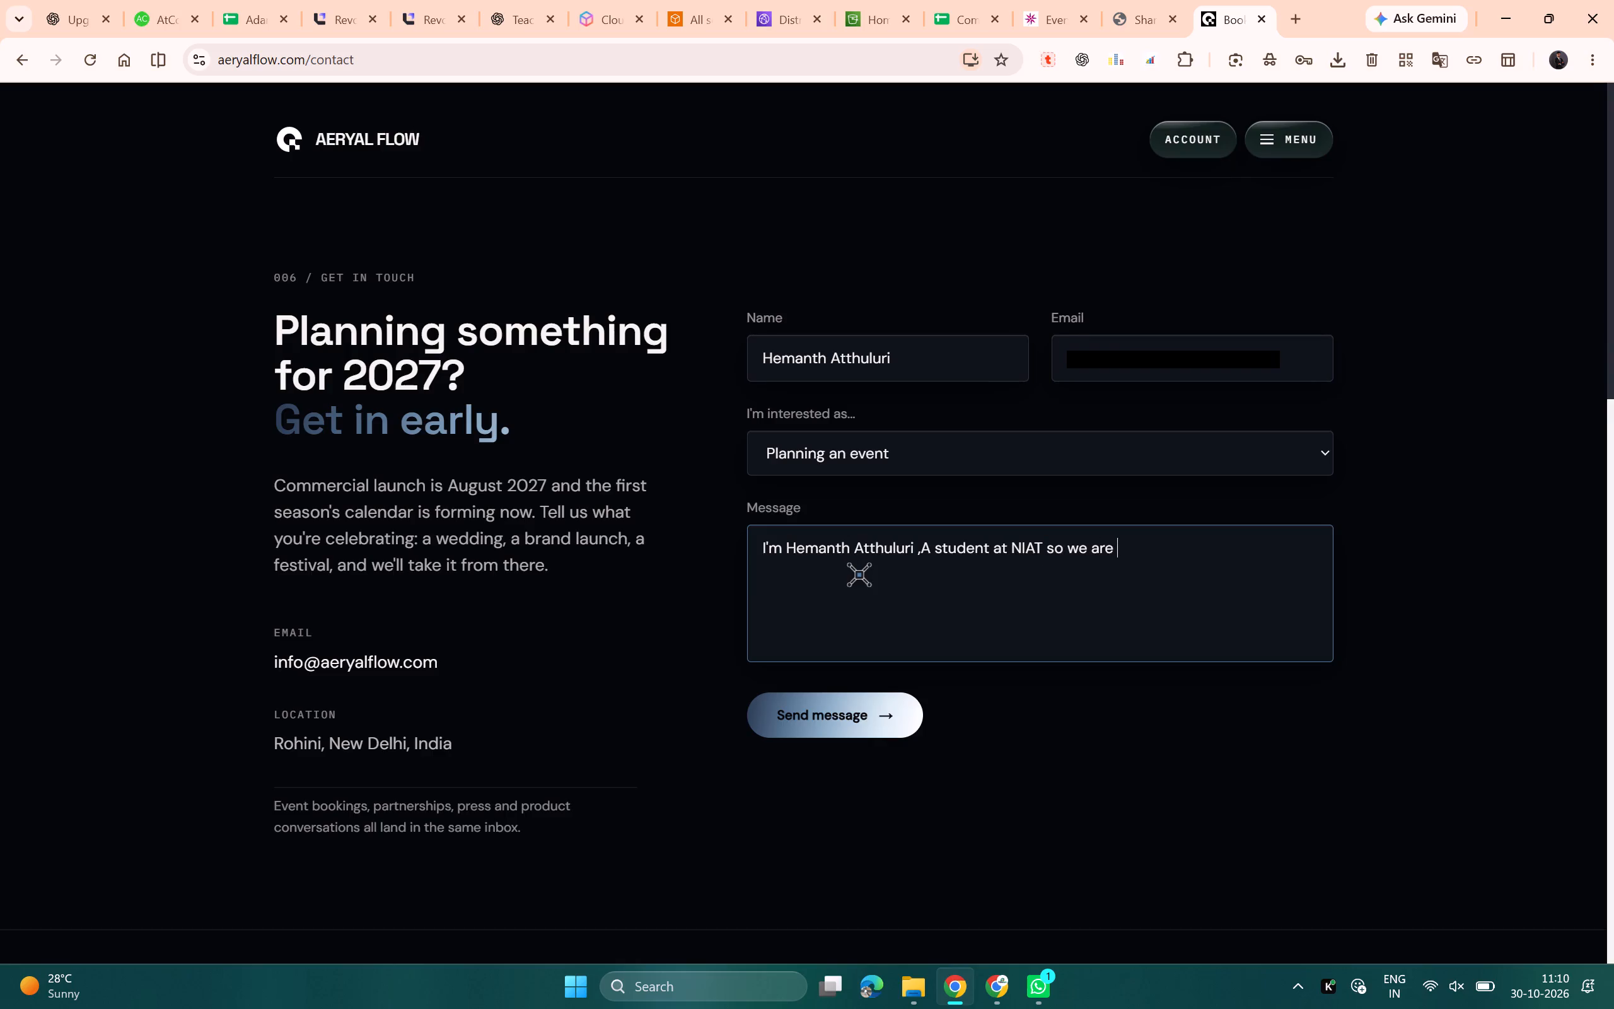
pyautogui.write('palninng a')
pyautogui.press('space')
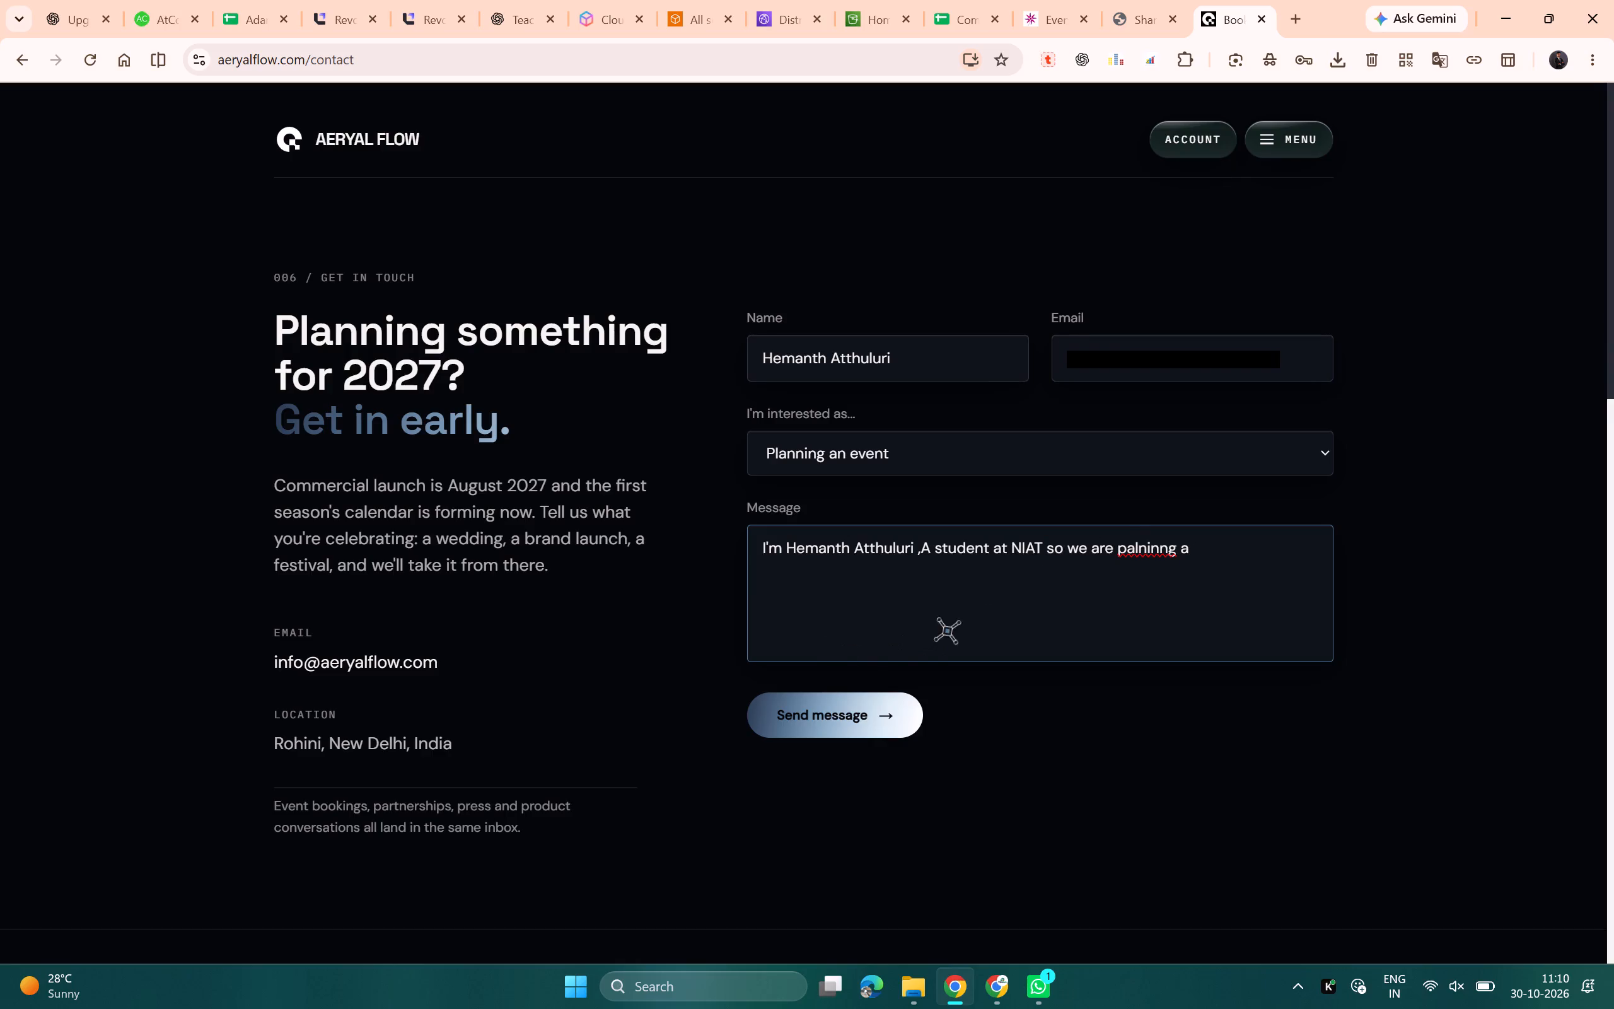
pyautogui.rightClick(1140, 544)
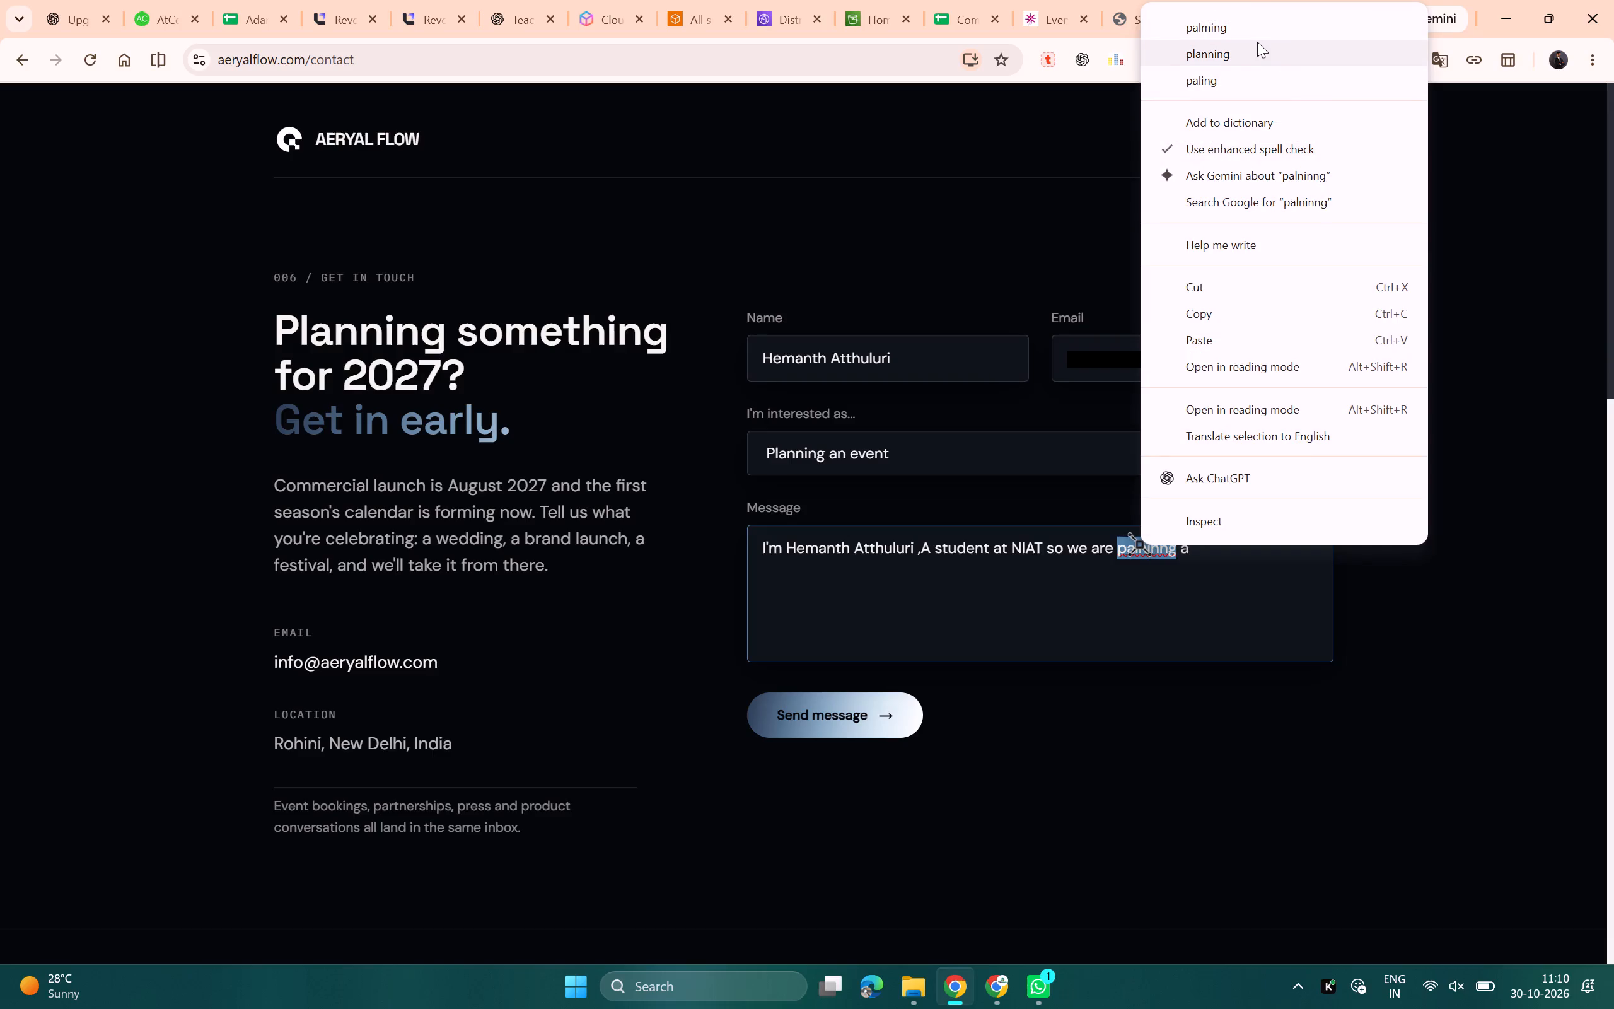
pyautogui.click(1246, 54)
pyautogui.click(1219, 551)
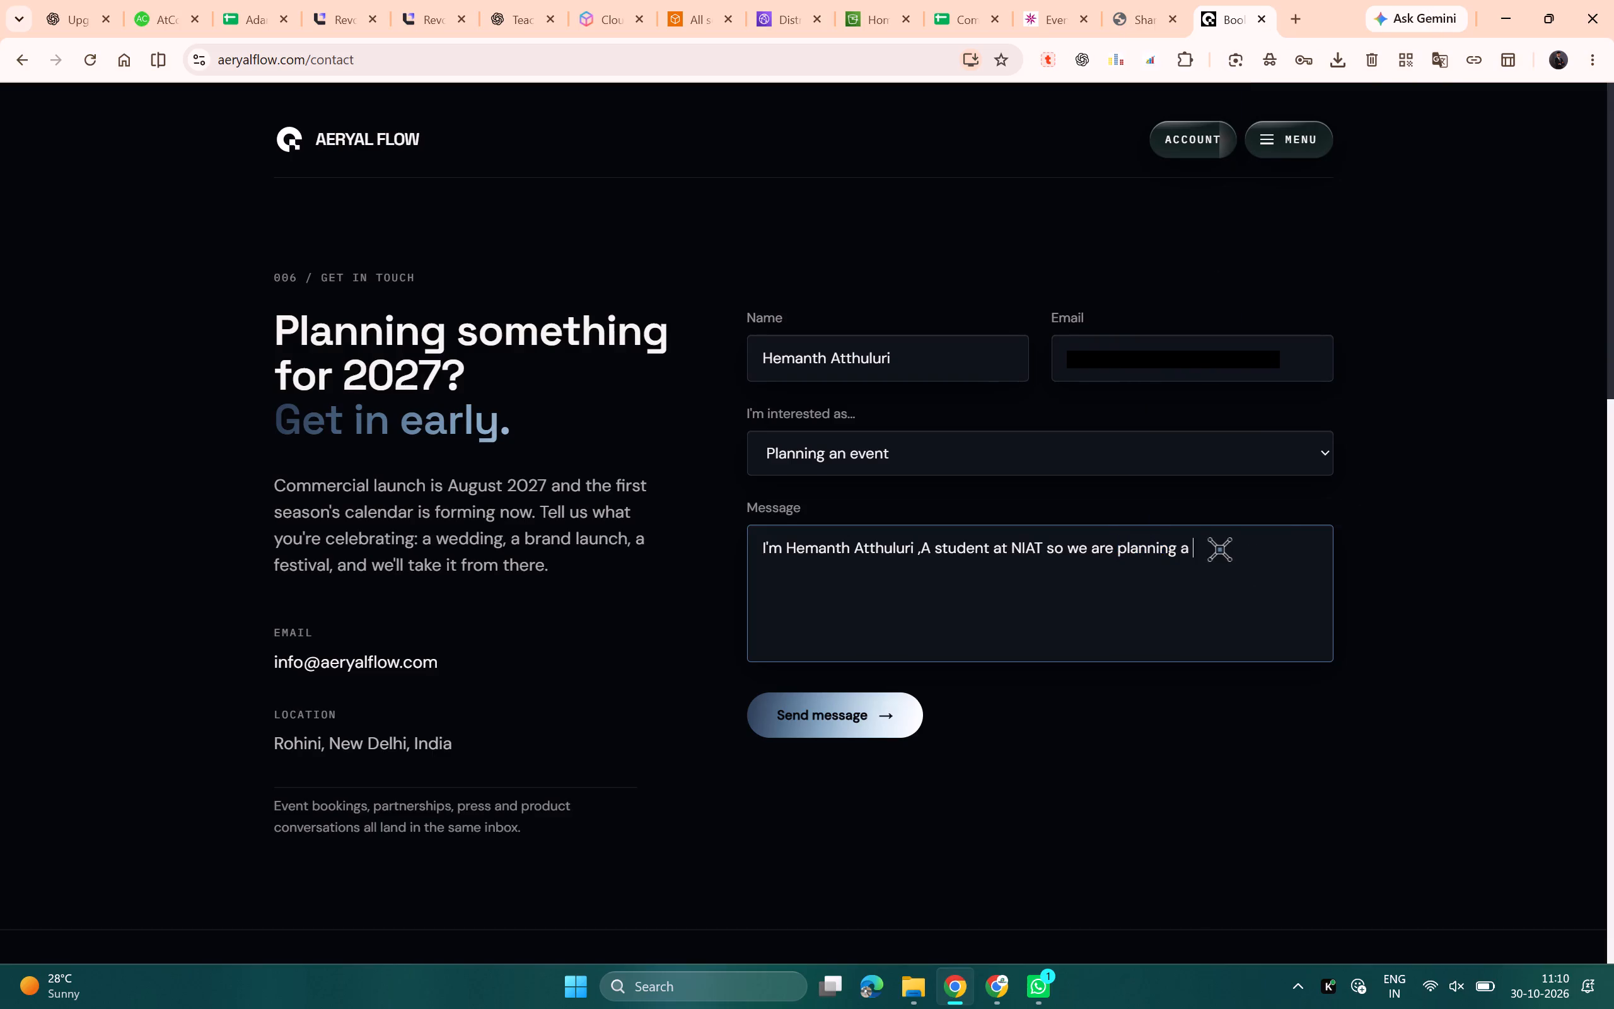
# Extend the enquiry message with "social media drone".
pyautogui.write('social')
pyautogui.press('space')
pyautogui.write('medi')
pyautogui.press('space')
pyautogui.press('BackSpace')
pyautogui.press('a')
pyautogui.press('space')
pyautogui.write('drone')
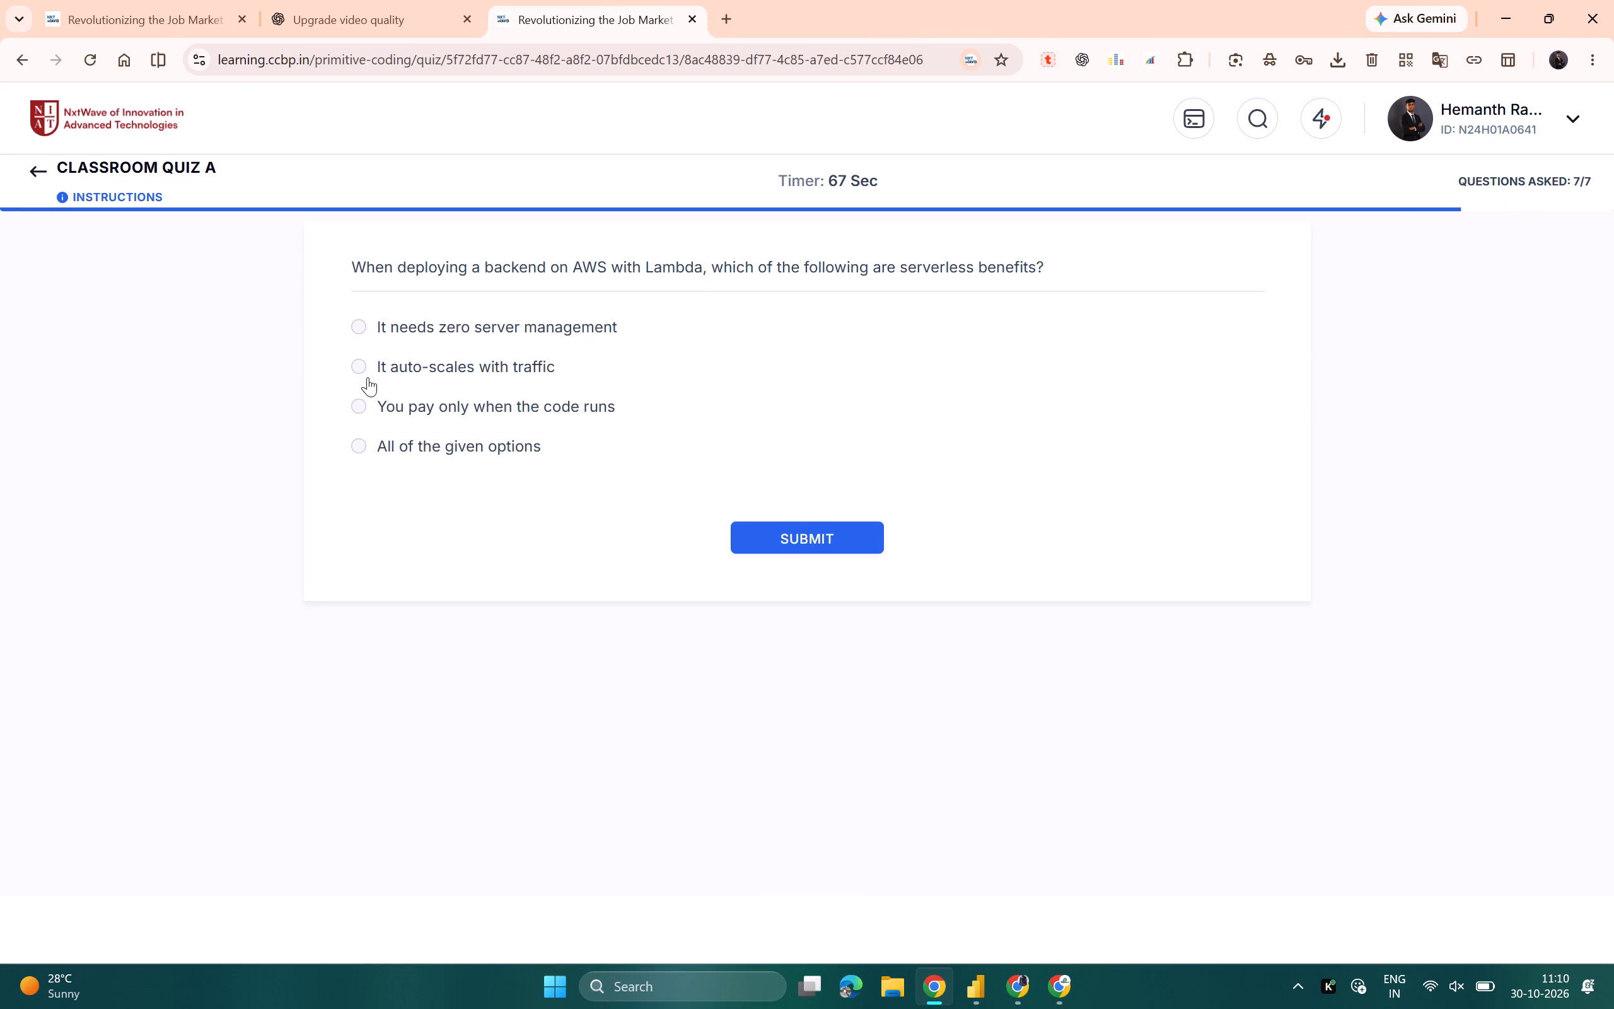
# Answer the quiz question on Lambda's serverless benefits with "All of the given options" and submit it.
pyautogui.click(439, 436)
pyautogui.click(811, 525)
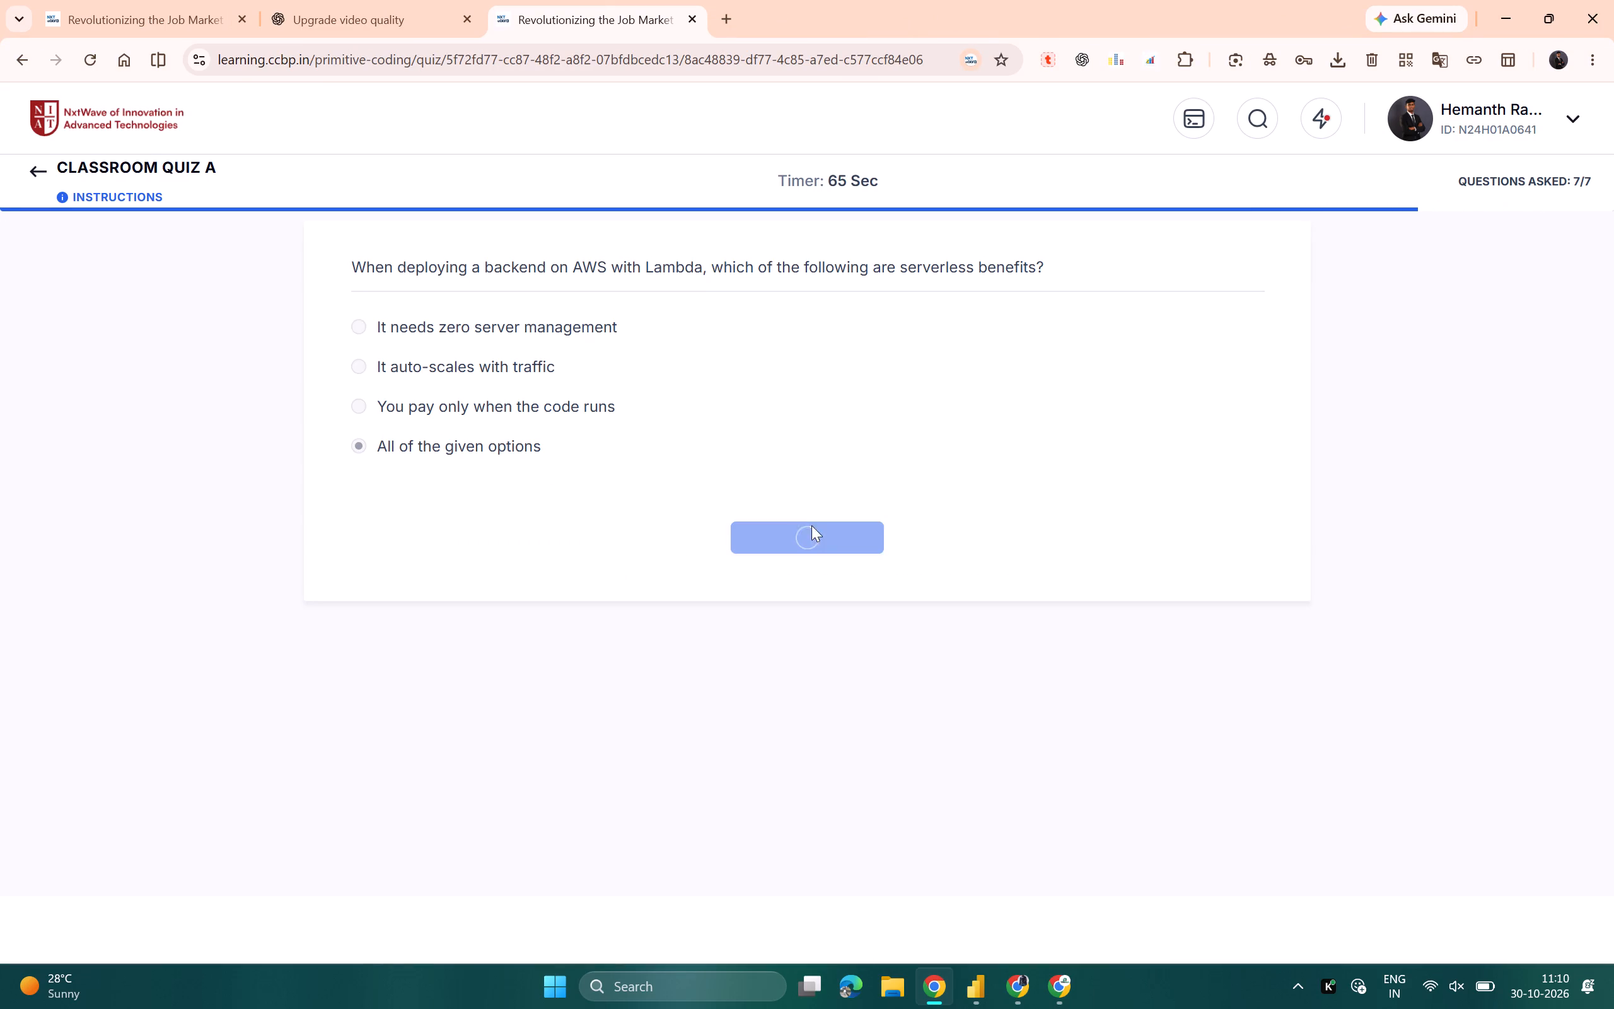
# Leave the quiz and minimise the LinkedIn feed window.
pyautogui.hscroll(14, 812, 532)
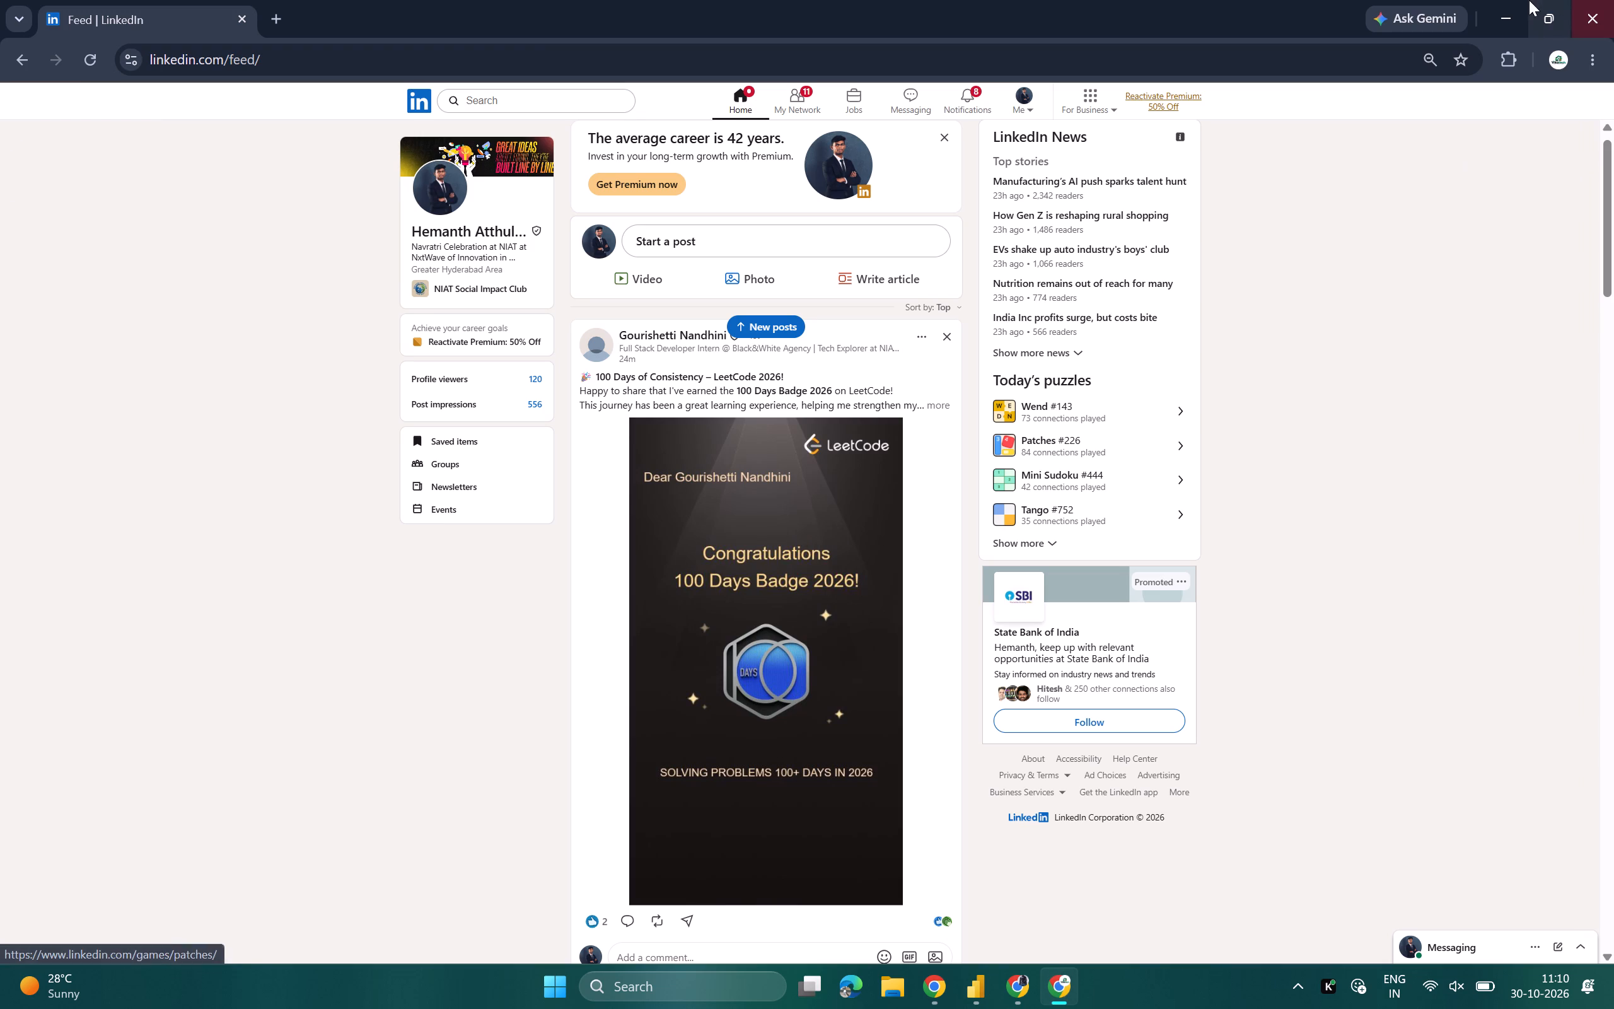
pyautogui.click(1512, 2)
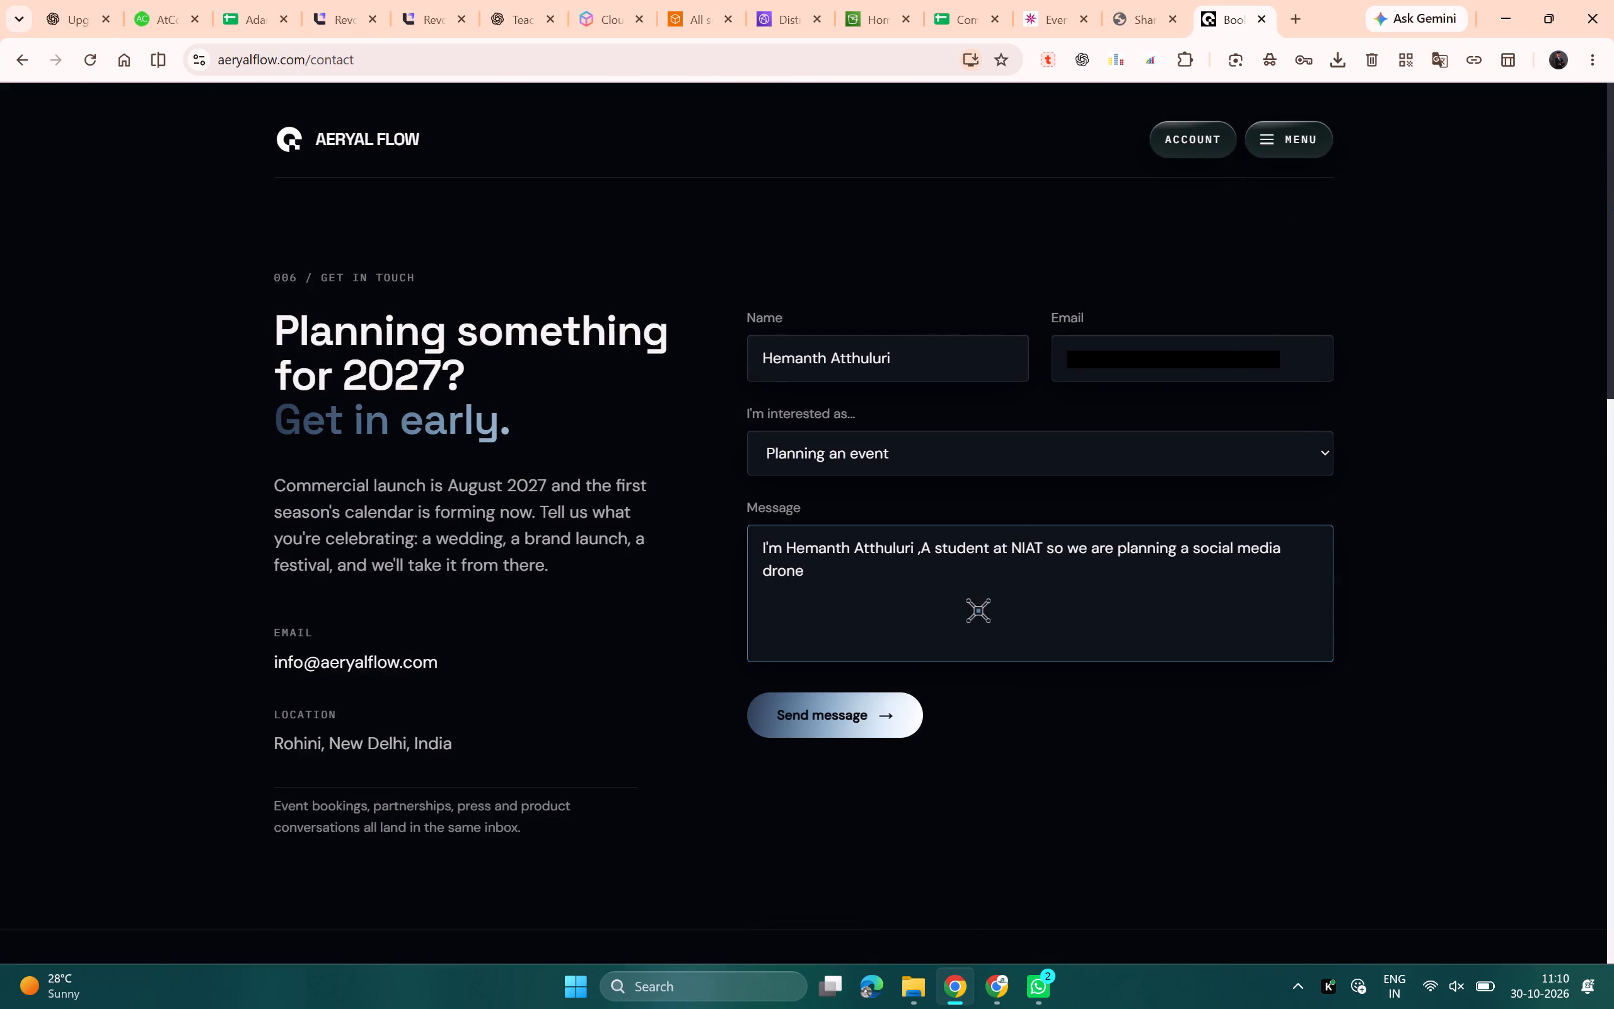
# Continue Aeryal Flow's enquiry message with "event at around 6th of November", correcting the spelling of "event" and "November".
pyautogui.press('space')
pyautogui.write('evvent')
pyautogui.press('space')
pyautogui.write('at')
pyautogui.press('space')
pyautogui.write('around 6th of nove')
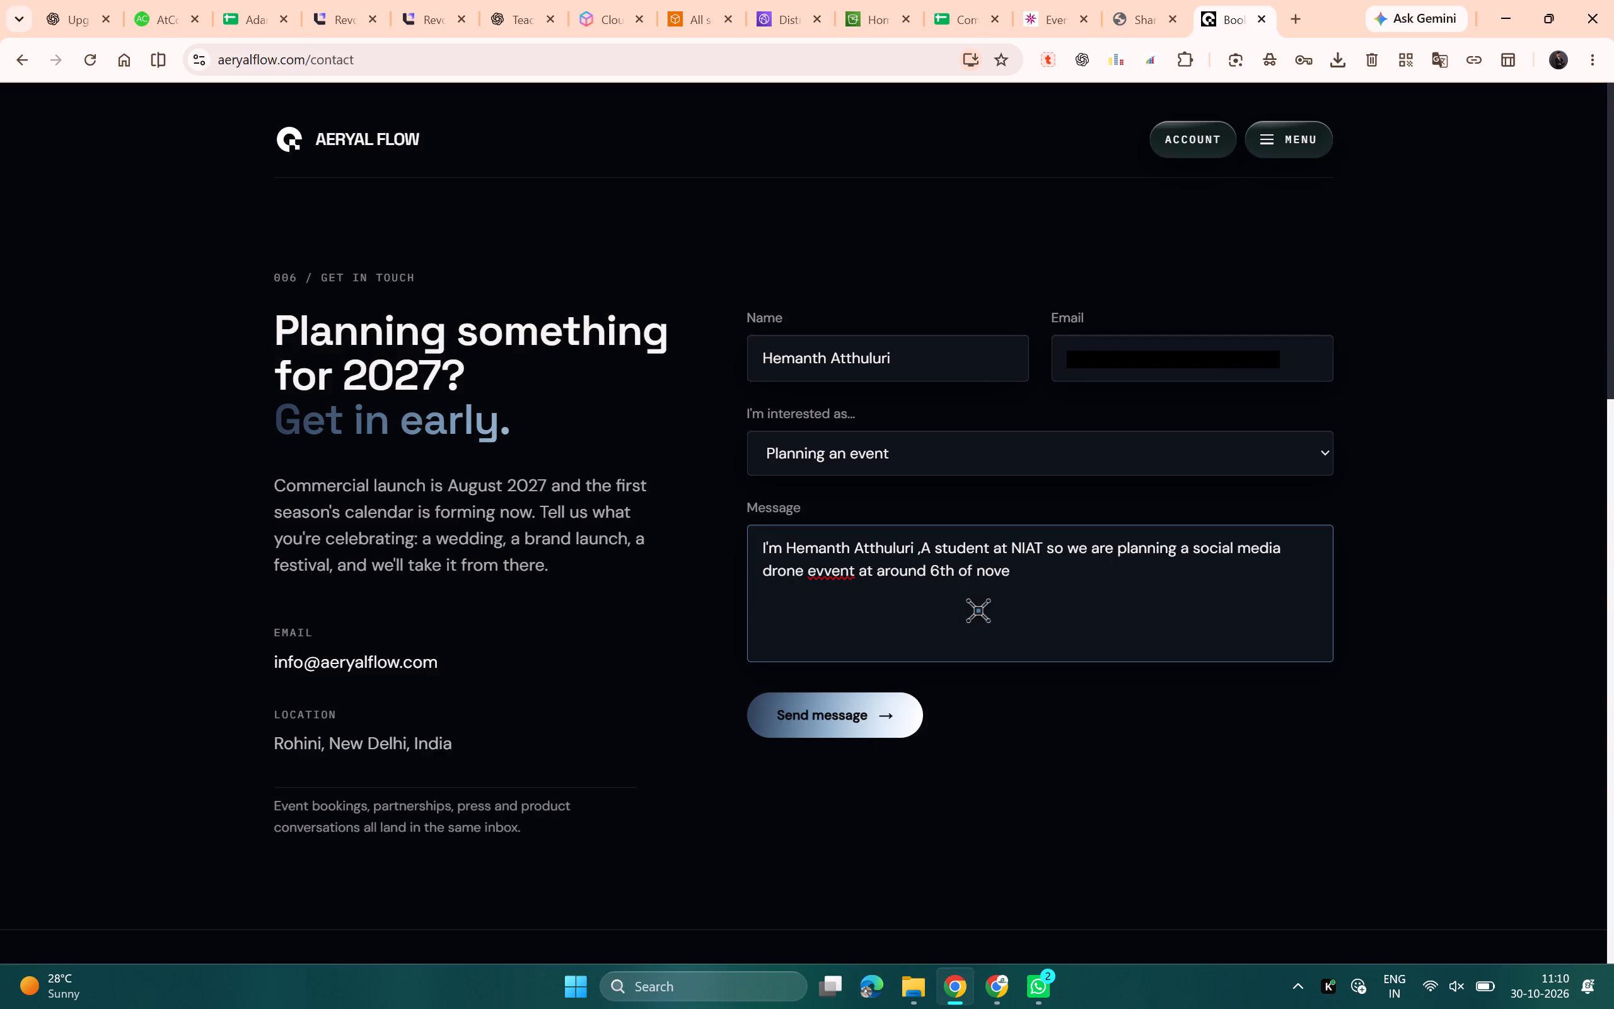
pyautogui.press('BackSpace')
pyautogui.write('mber')
pyautogui.press('space')
pyautogui.press('BackSpace')
pyautogui.press('space')
pyautogui.rightClick(999, 568)
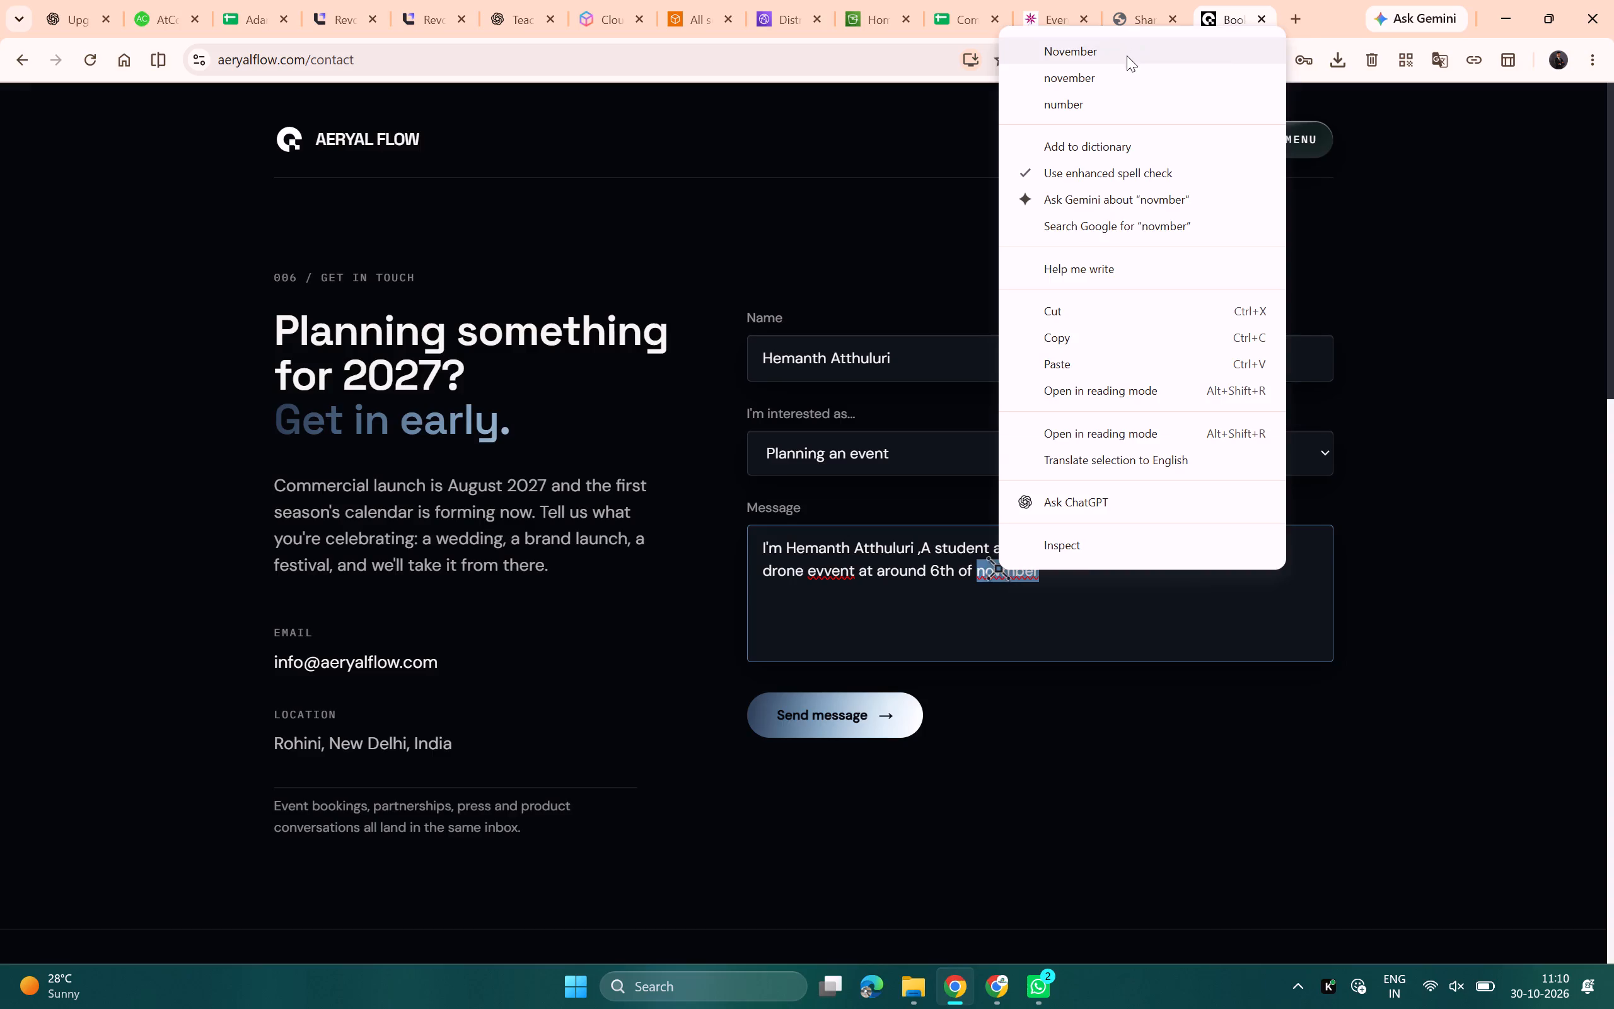
pyautogui.click(1127, 55)
pyautogui.rightClick(831, 564)
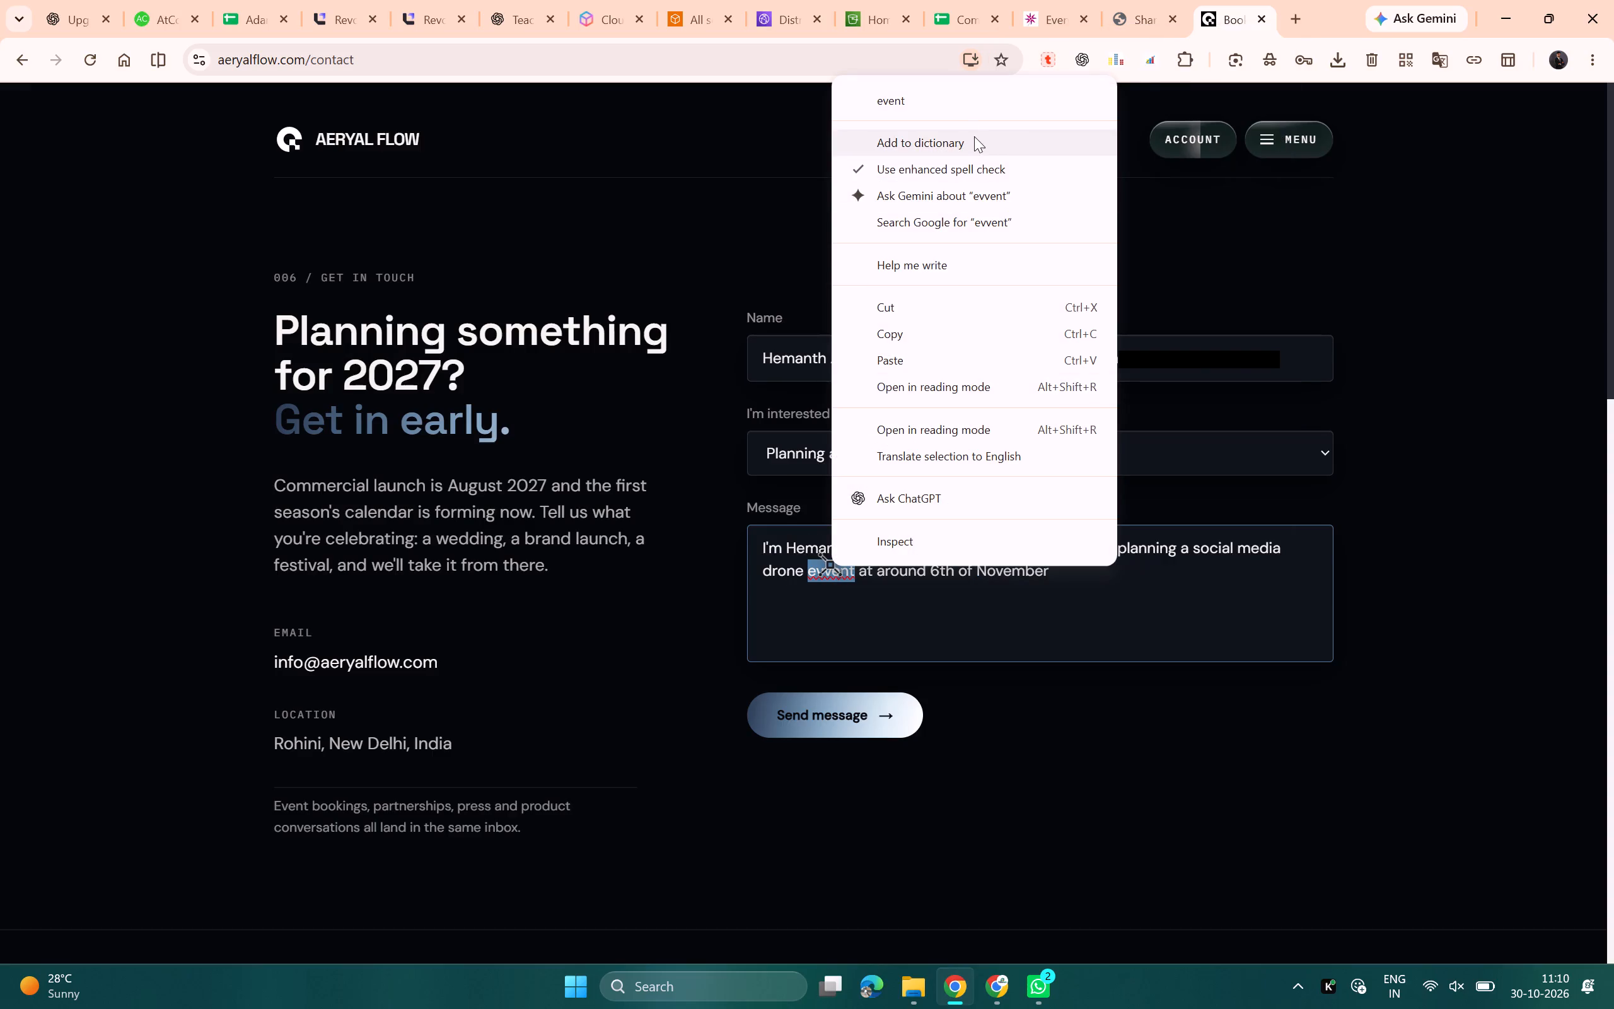
pyautogui.click(965, 100)
pyautogui.click(1094, 600)
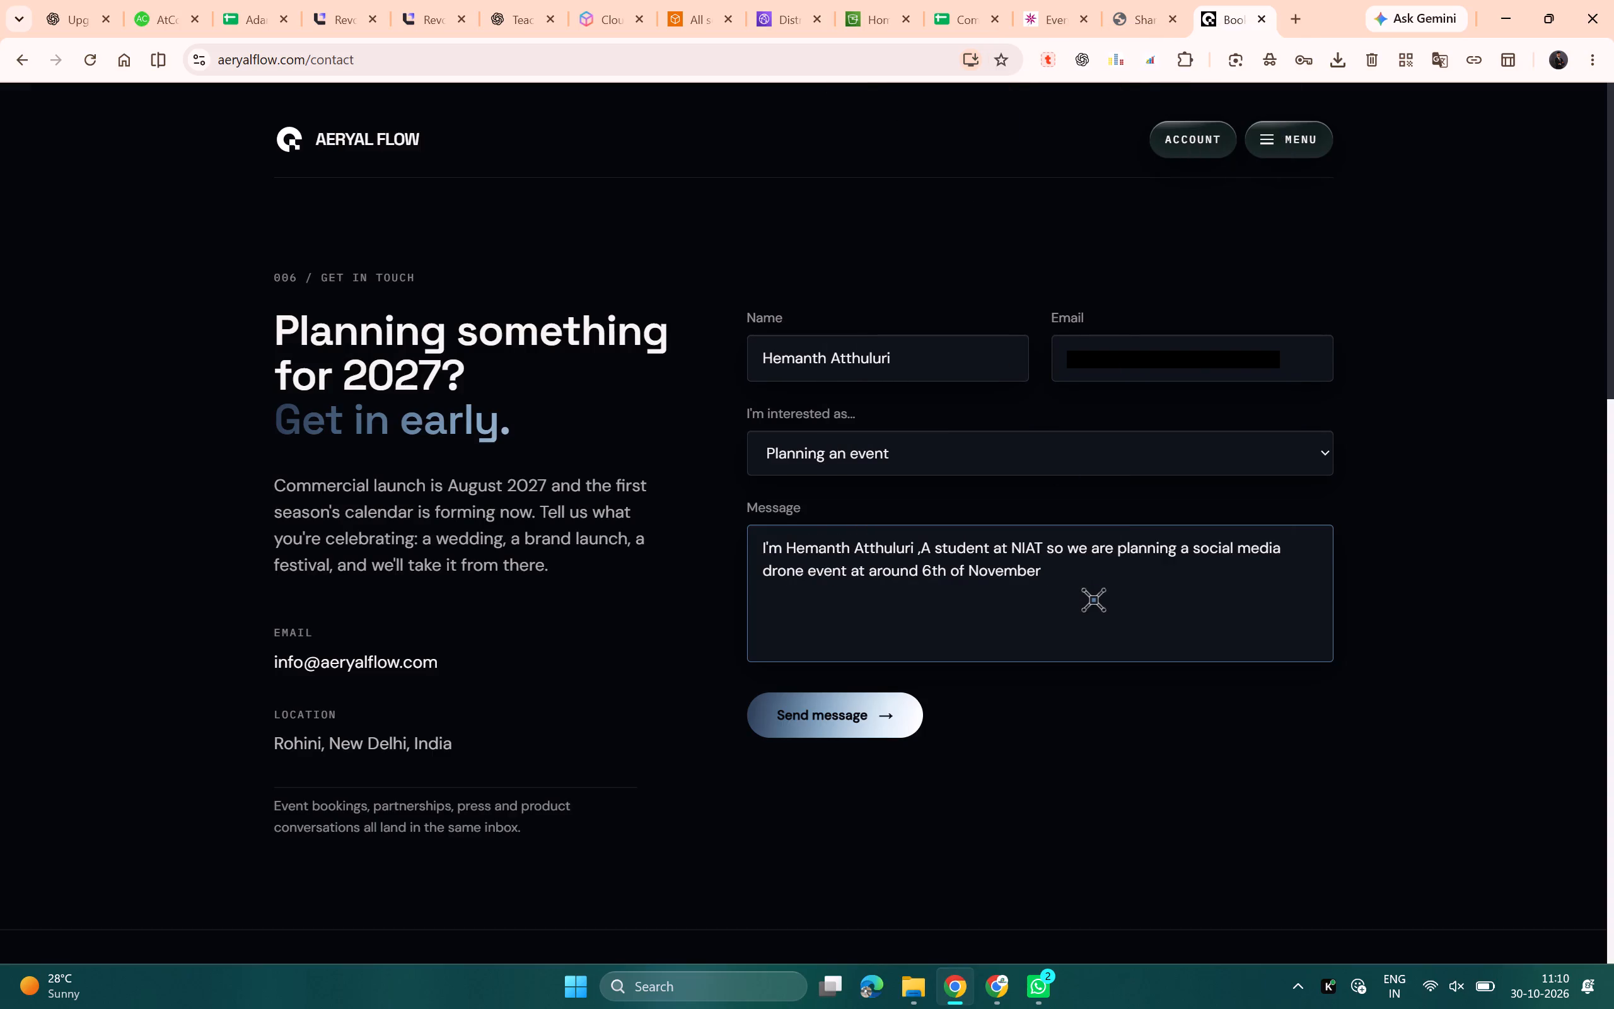
# Add "soo we want to know more about" to the enquiry message after the event date.
pyautogui.write('soo')
pyautogui.press('space')
pyautogui.write('we wn')
pyautogui.press('BackSpace')
pyautogui.write('ant to know')
pyautogui.press('space')
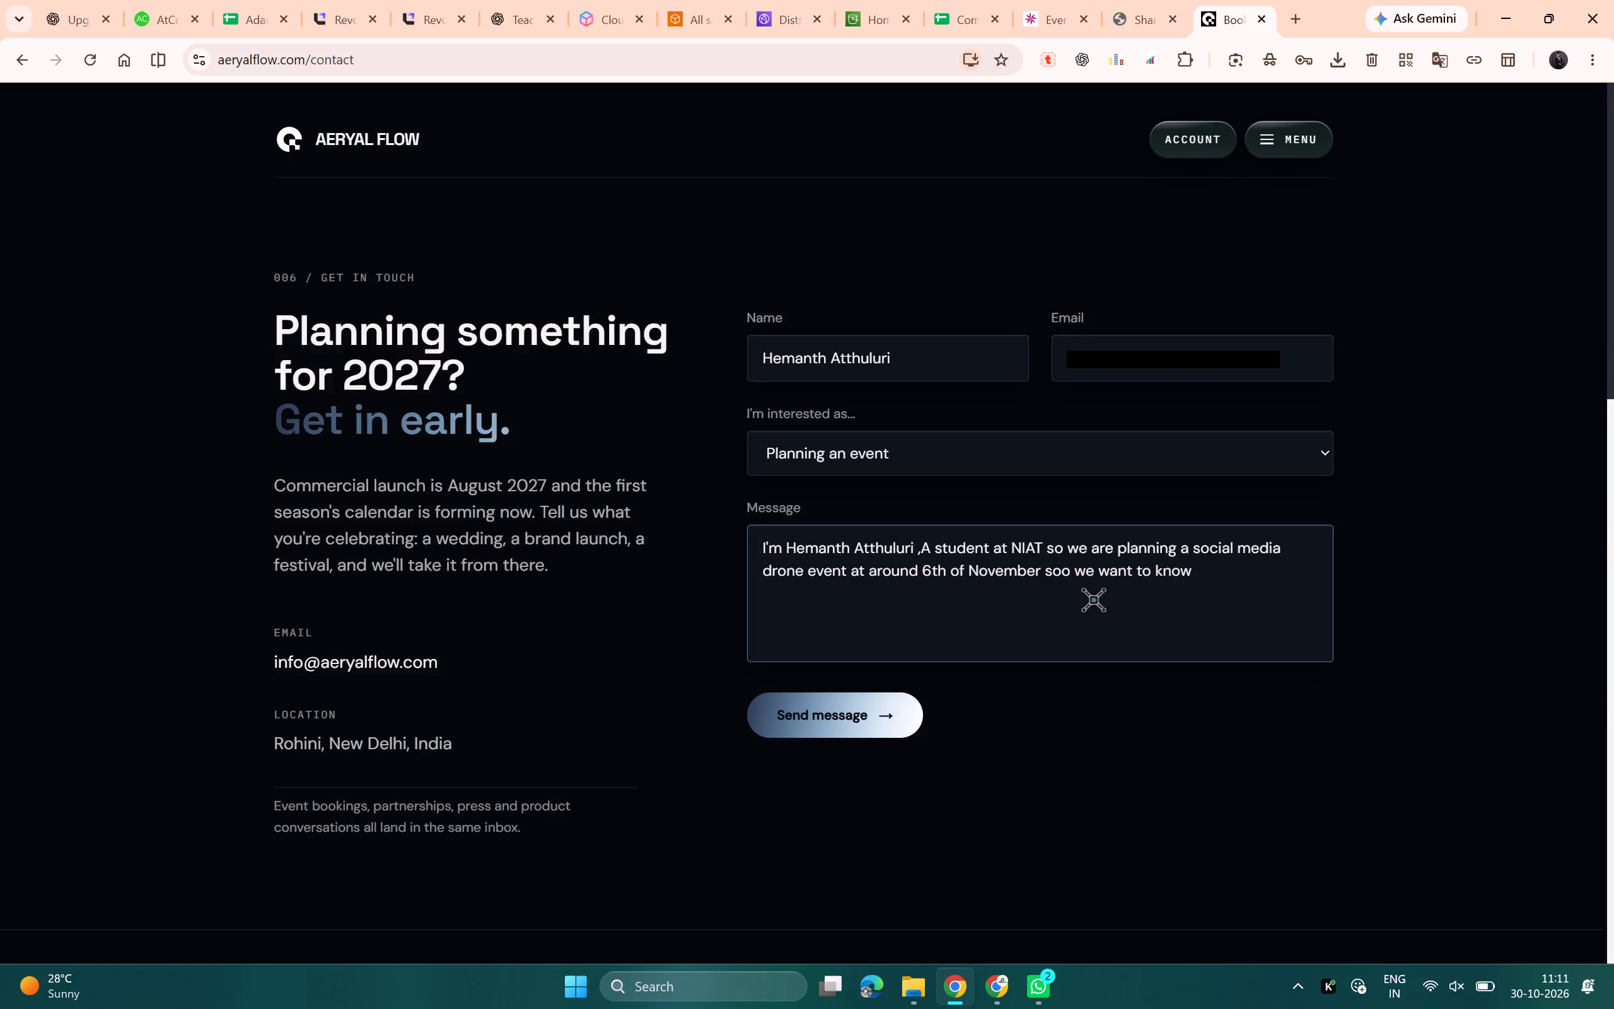
pyautogui.write('more about')
pyautogui.press('space')
# Complete the message's request for information with "your services", fixing the spelling of the last word.
pyautogui.write('your serices')
pyautogui.press('space')
pyautogui.write('s')
pyautogui.press('BackSpace')
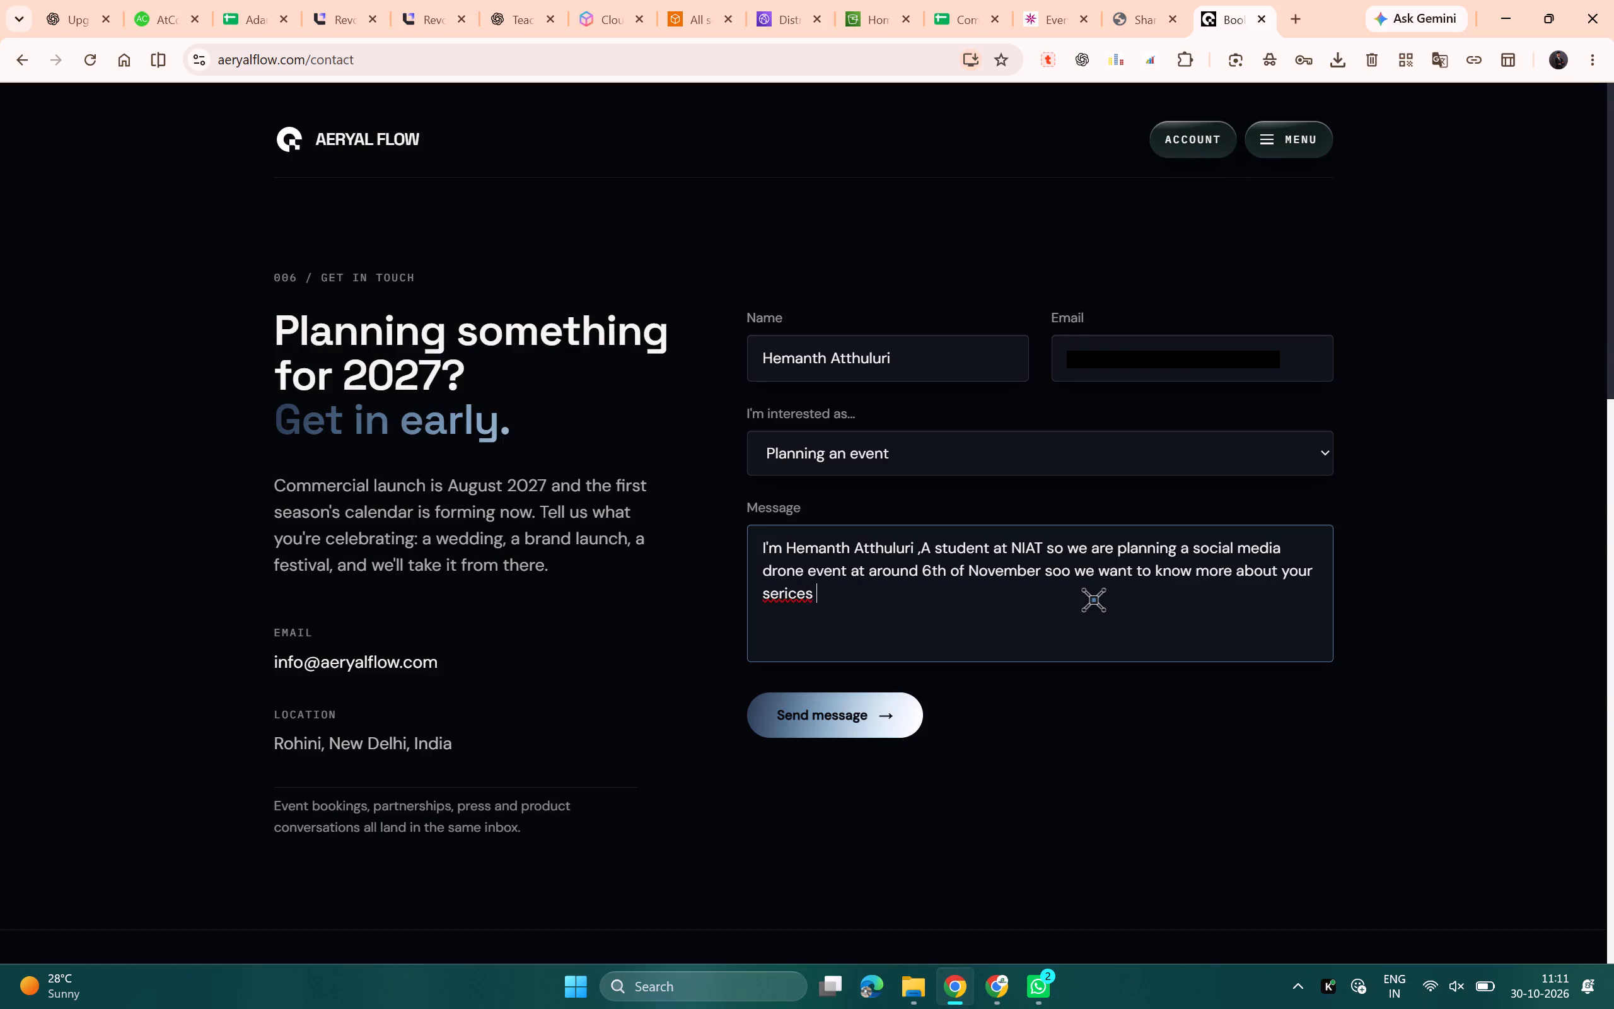
pyautogui.press('BackSpace')
pyautogui.press('BackSpace')
pyautogui.press('BackSpace')
pyautogui.press('BackSpace')
pyautogui.press('BackSpace')
pyautogui.write('vvices')
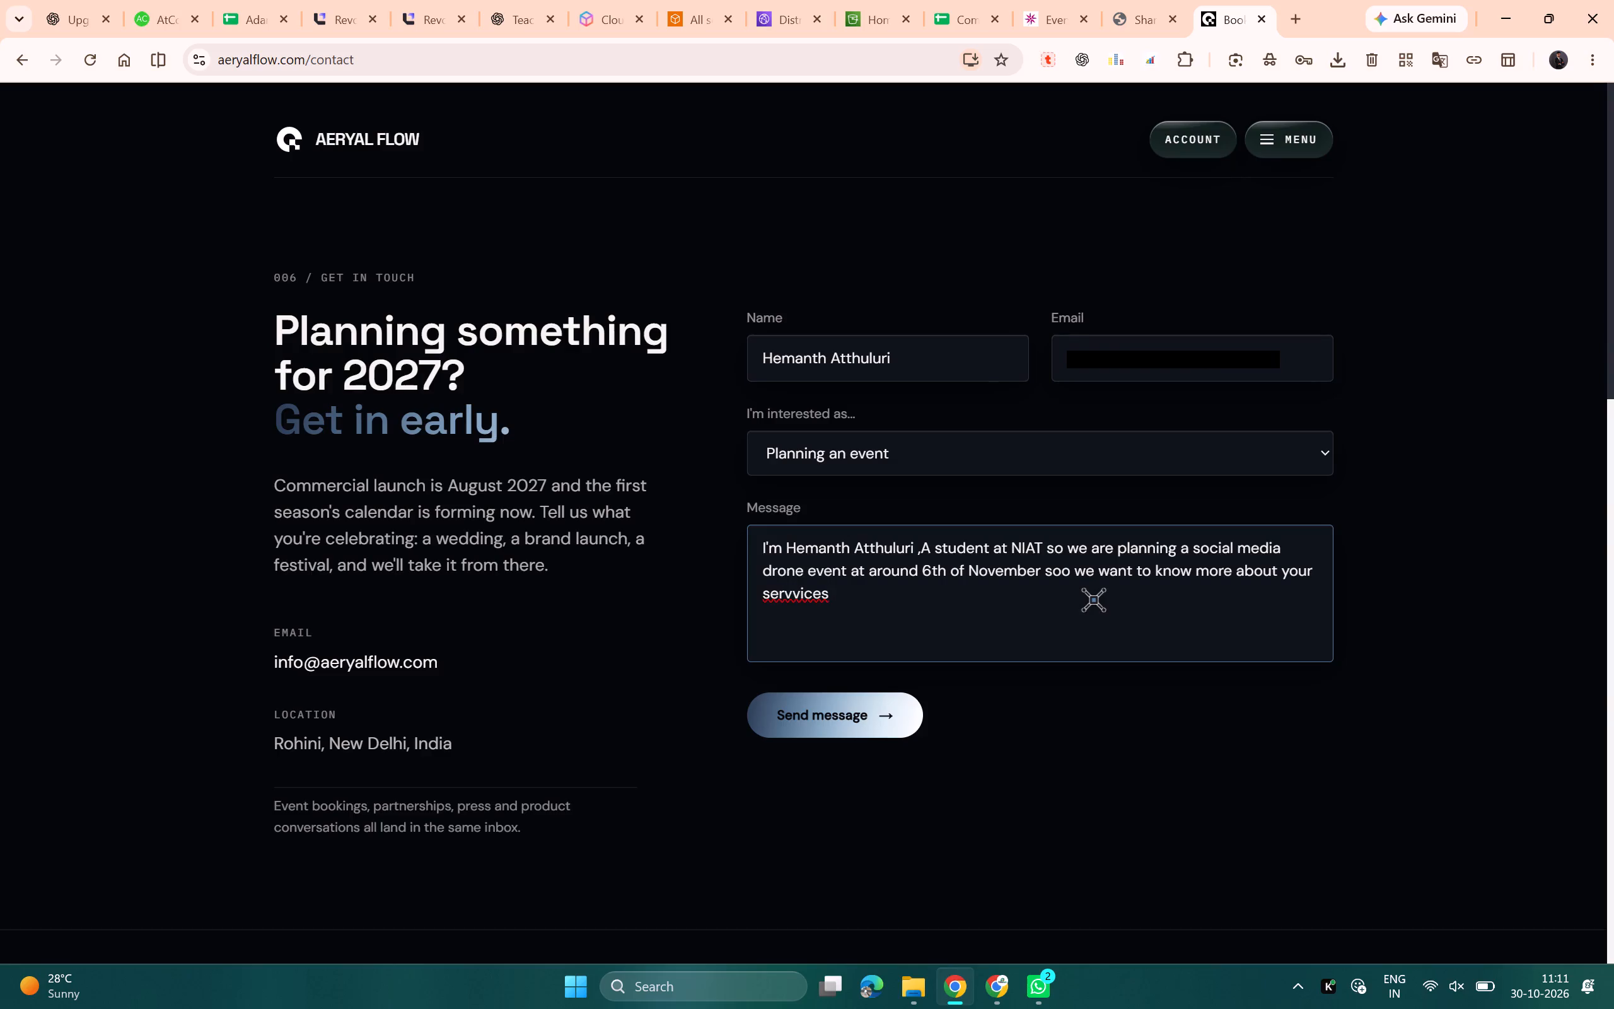
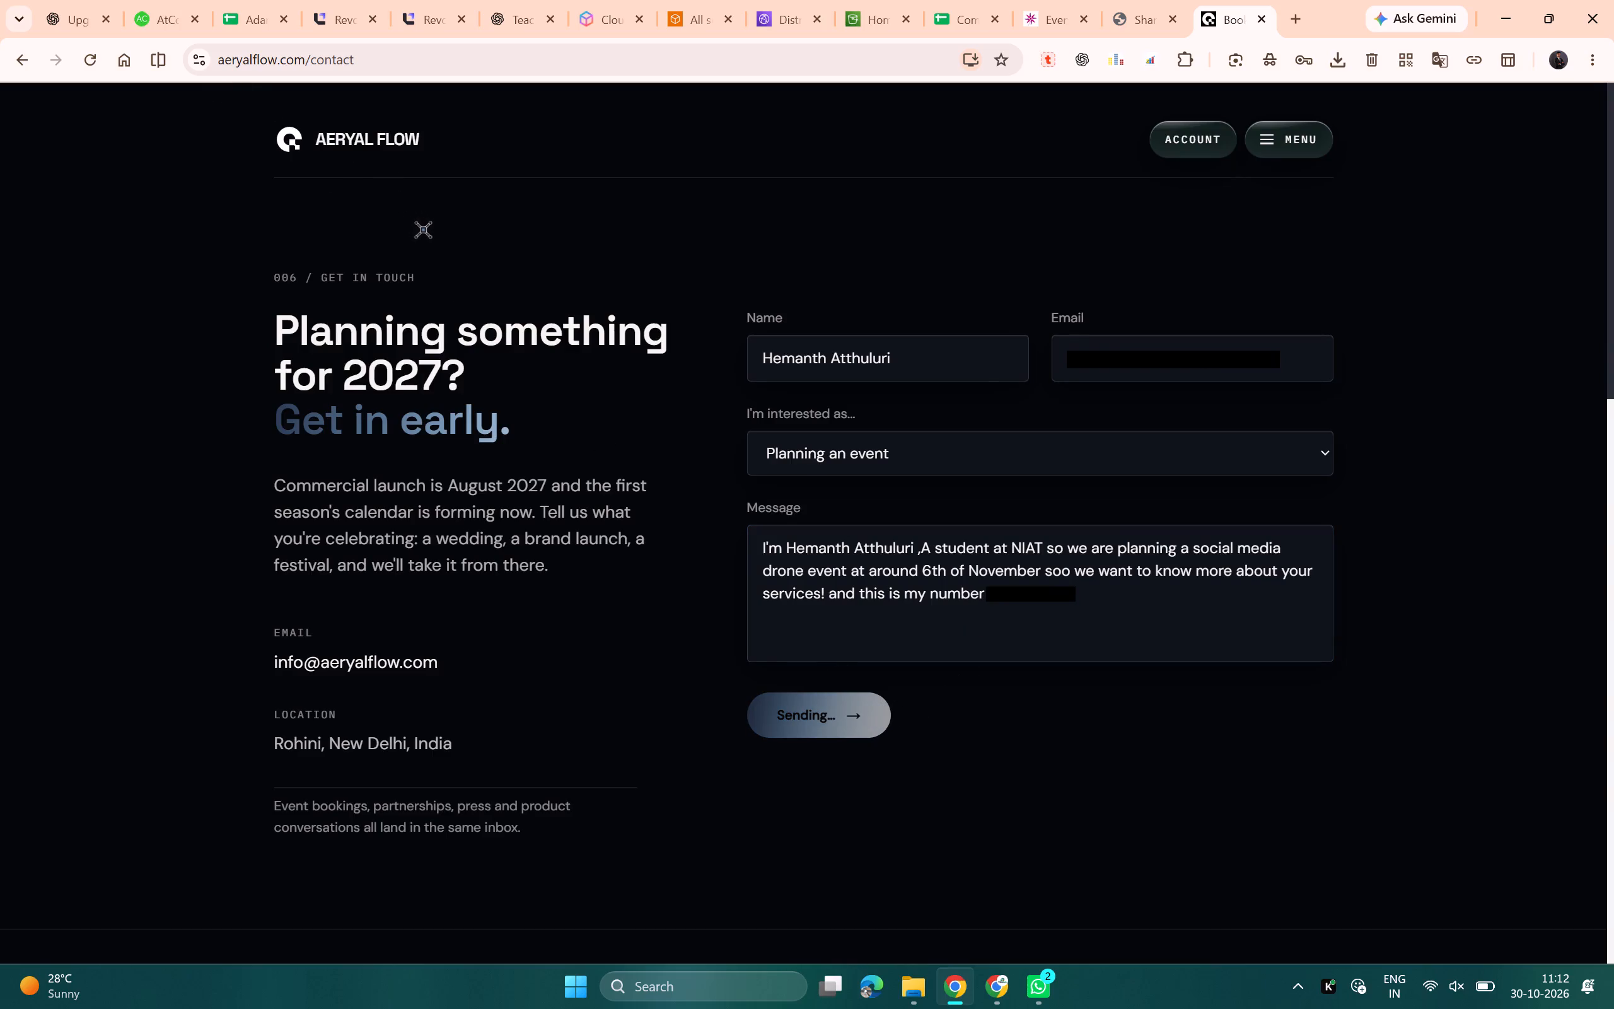
# View Aeryal Flow's home page for its show details, and return to the Companies tracking spreadsheet.
pyautogui.click(328, 148)
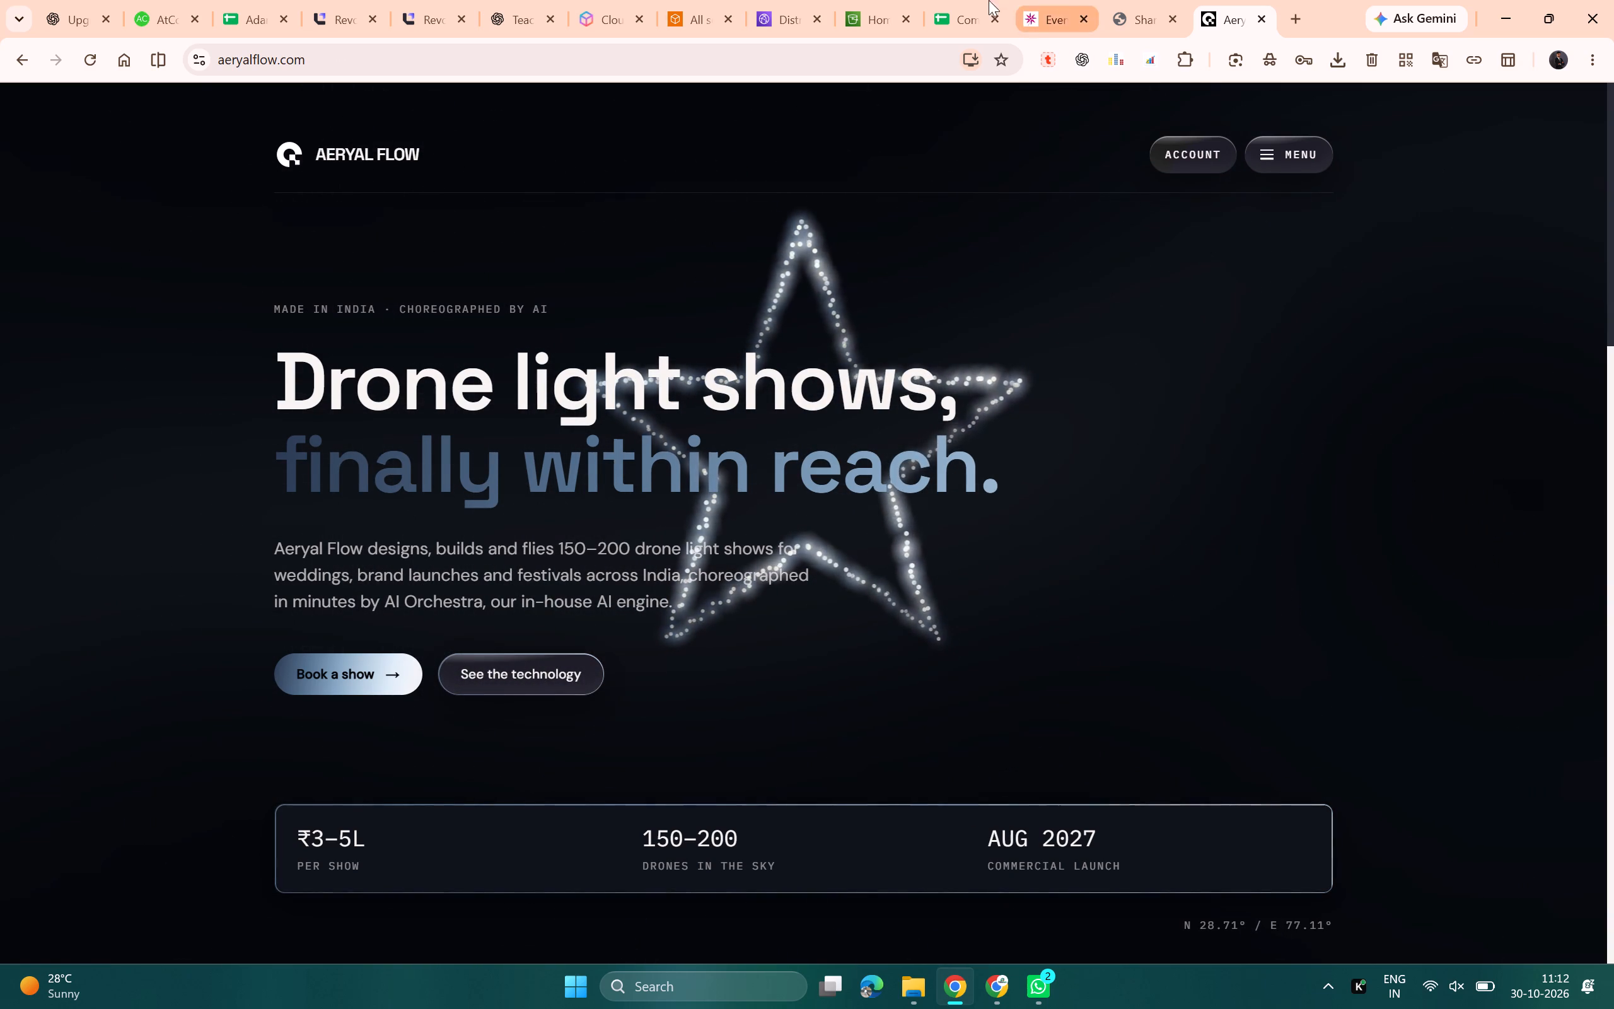
pyautogui.click(972, 0)
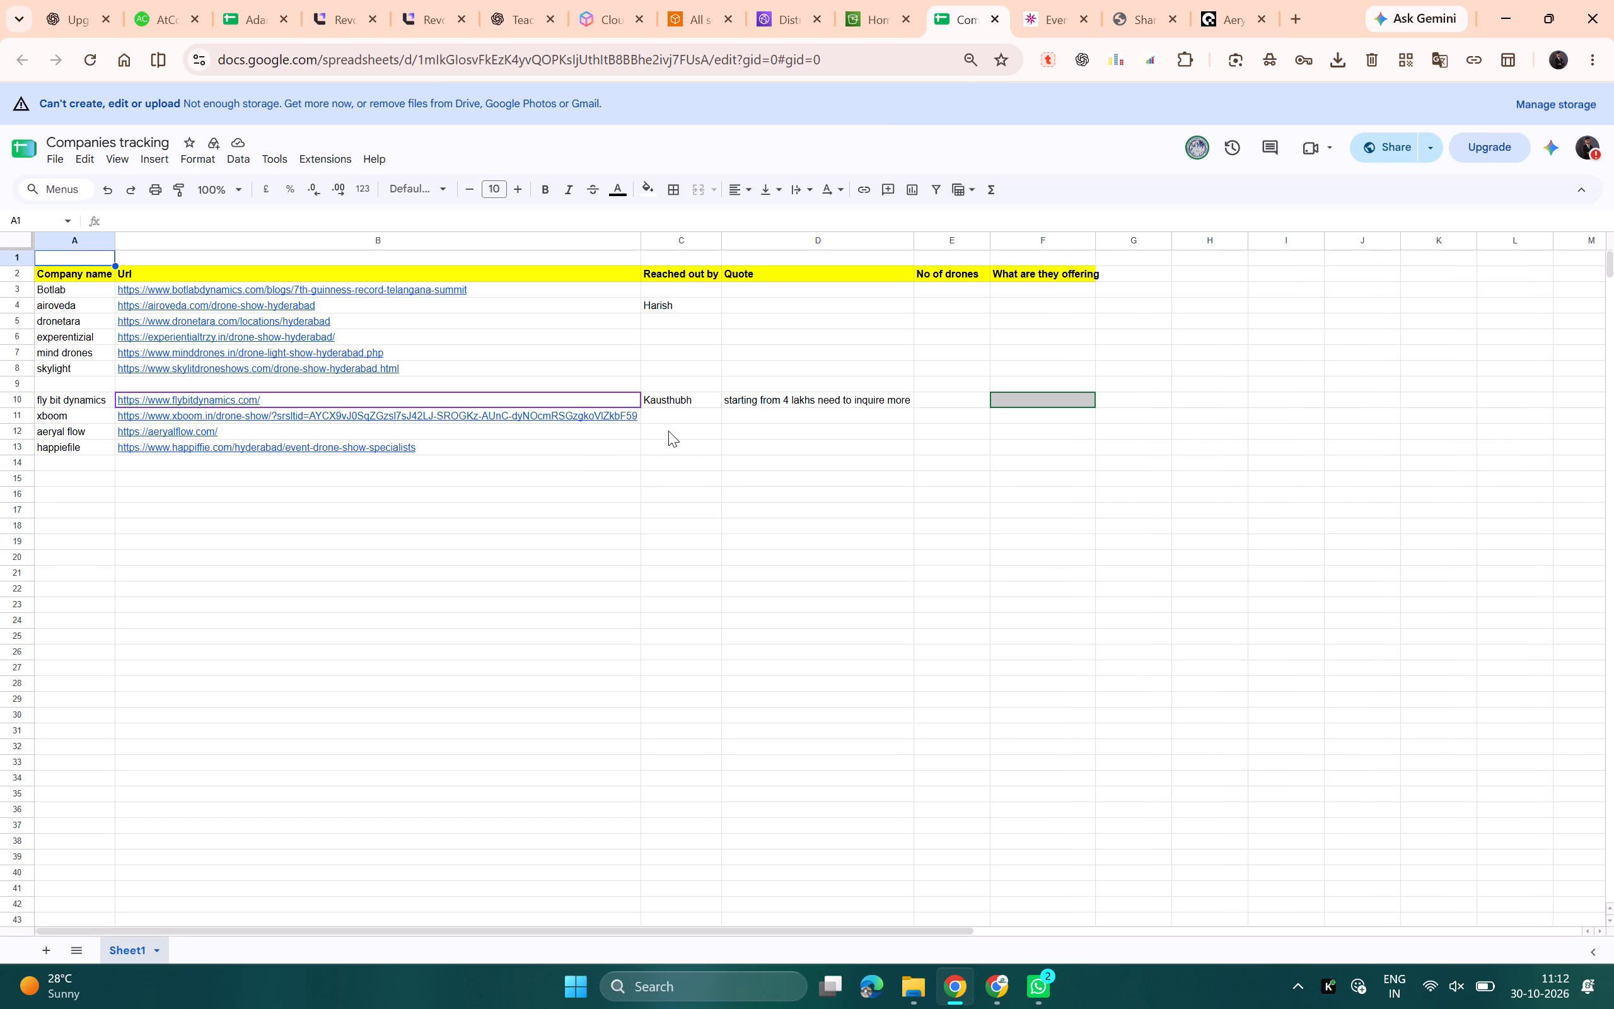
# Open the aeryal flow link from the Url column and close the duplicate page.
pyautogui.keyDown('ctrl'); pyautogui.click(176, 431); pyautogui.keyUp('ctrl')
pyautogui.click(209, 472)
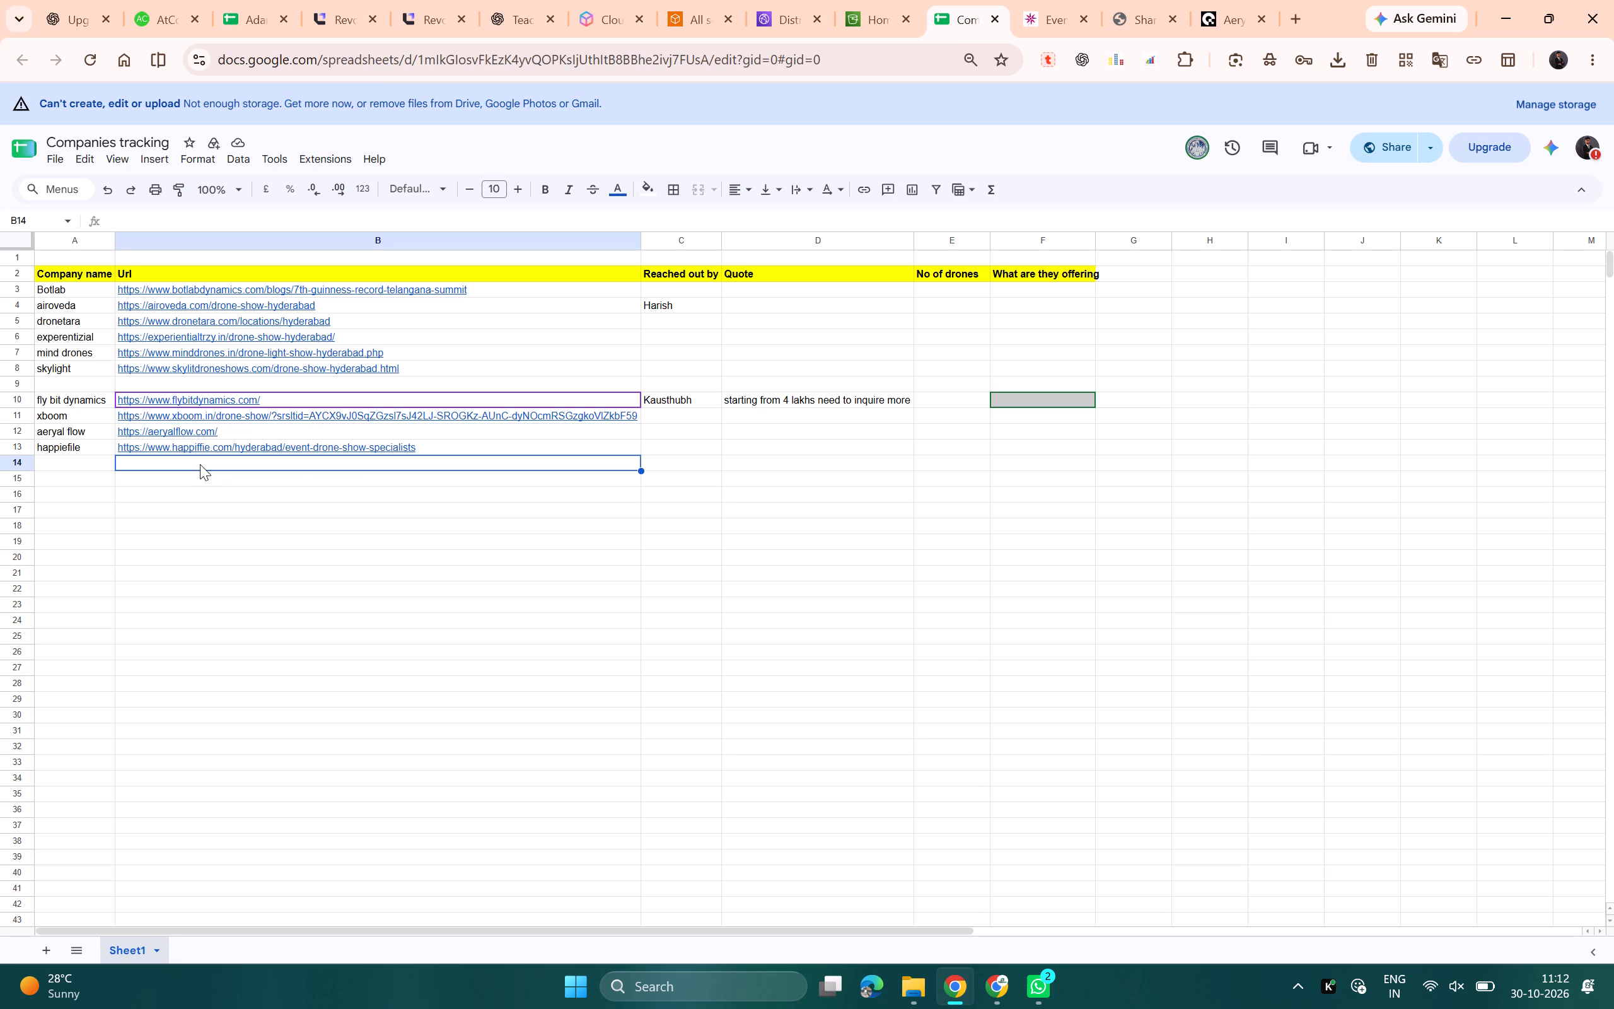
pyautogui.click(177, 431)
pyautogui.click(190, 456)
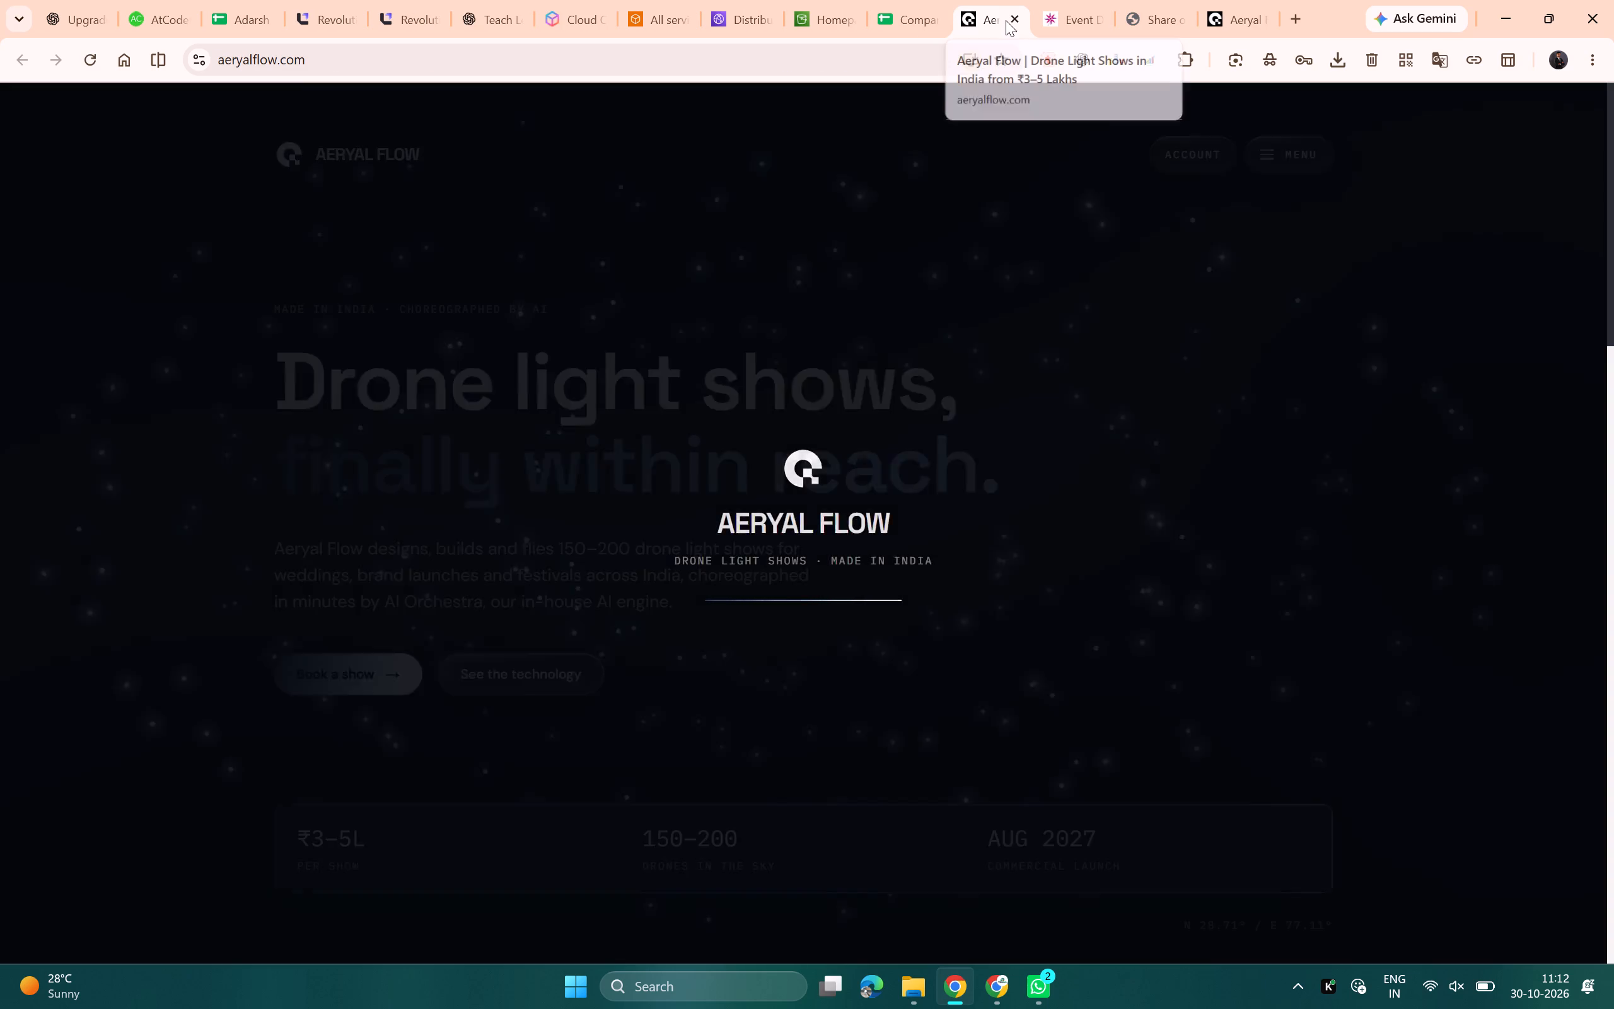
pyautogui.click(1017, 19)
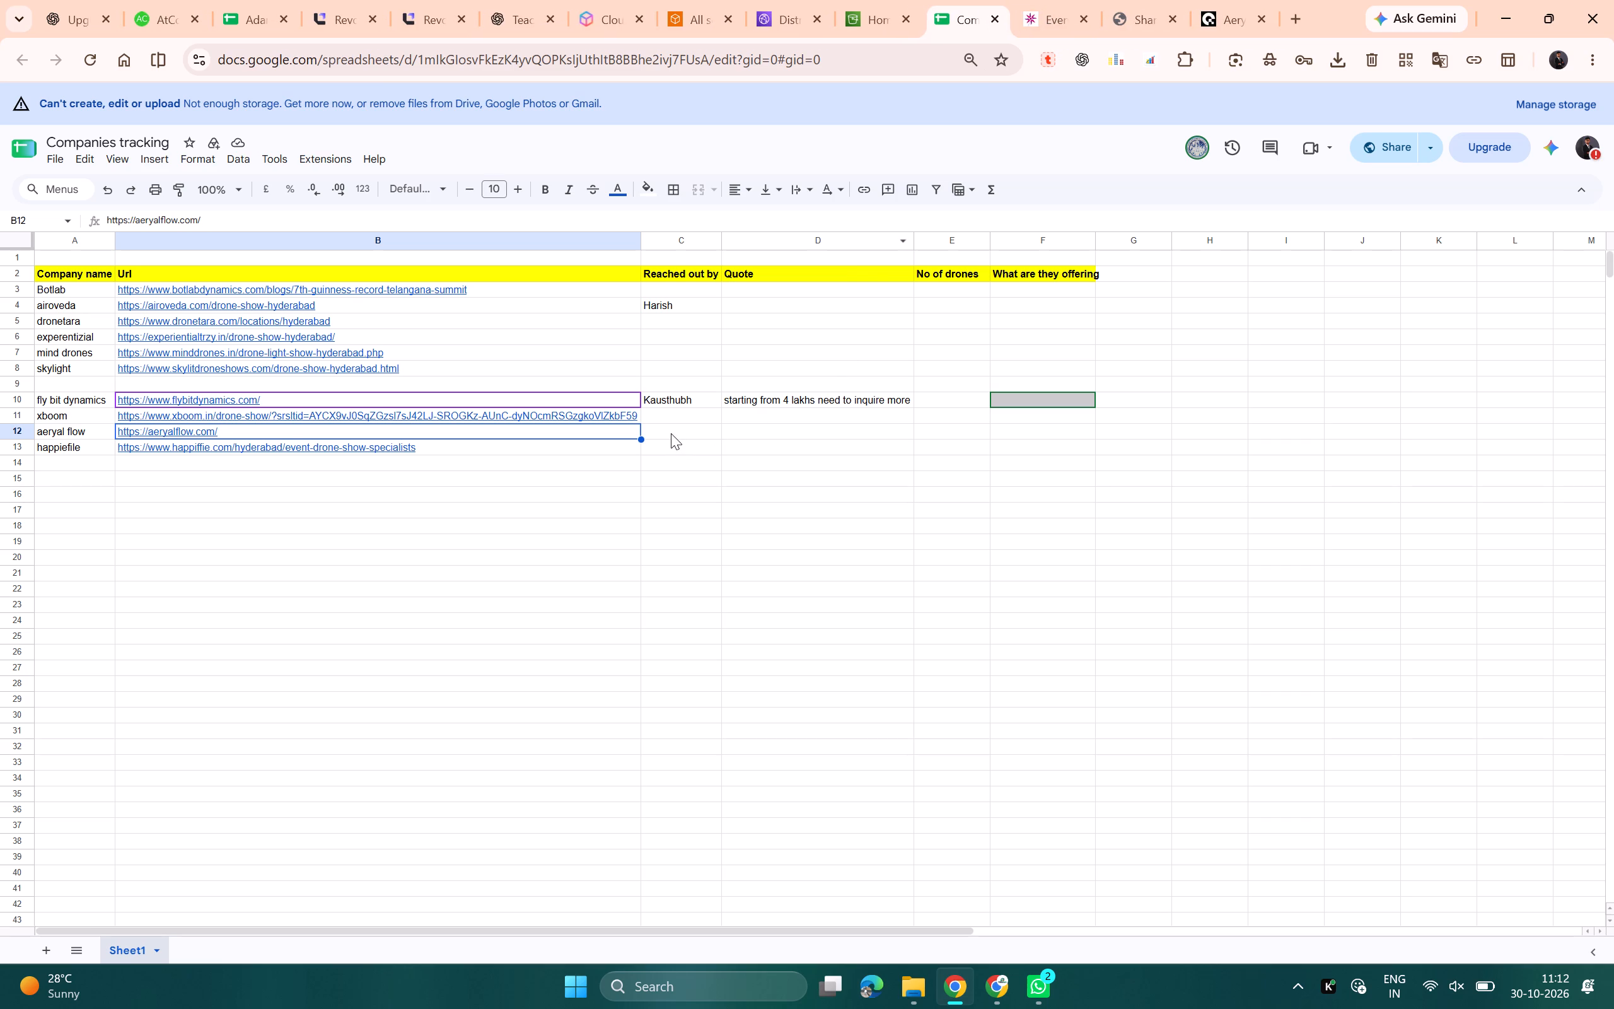
# Enter "Hemanth" as the person who reached out to aeryal flow.
pyautogui.click(671, 428)
pyautogui.write('Hemanth')
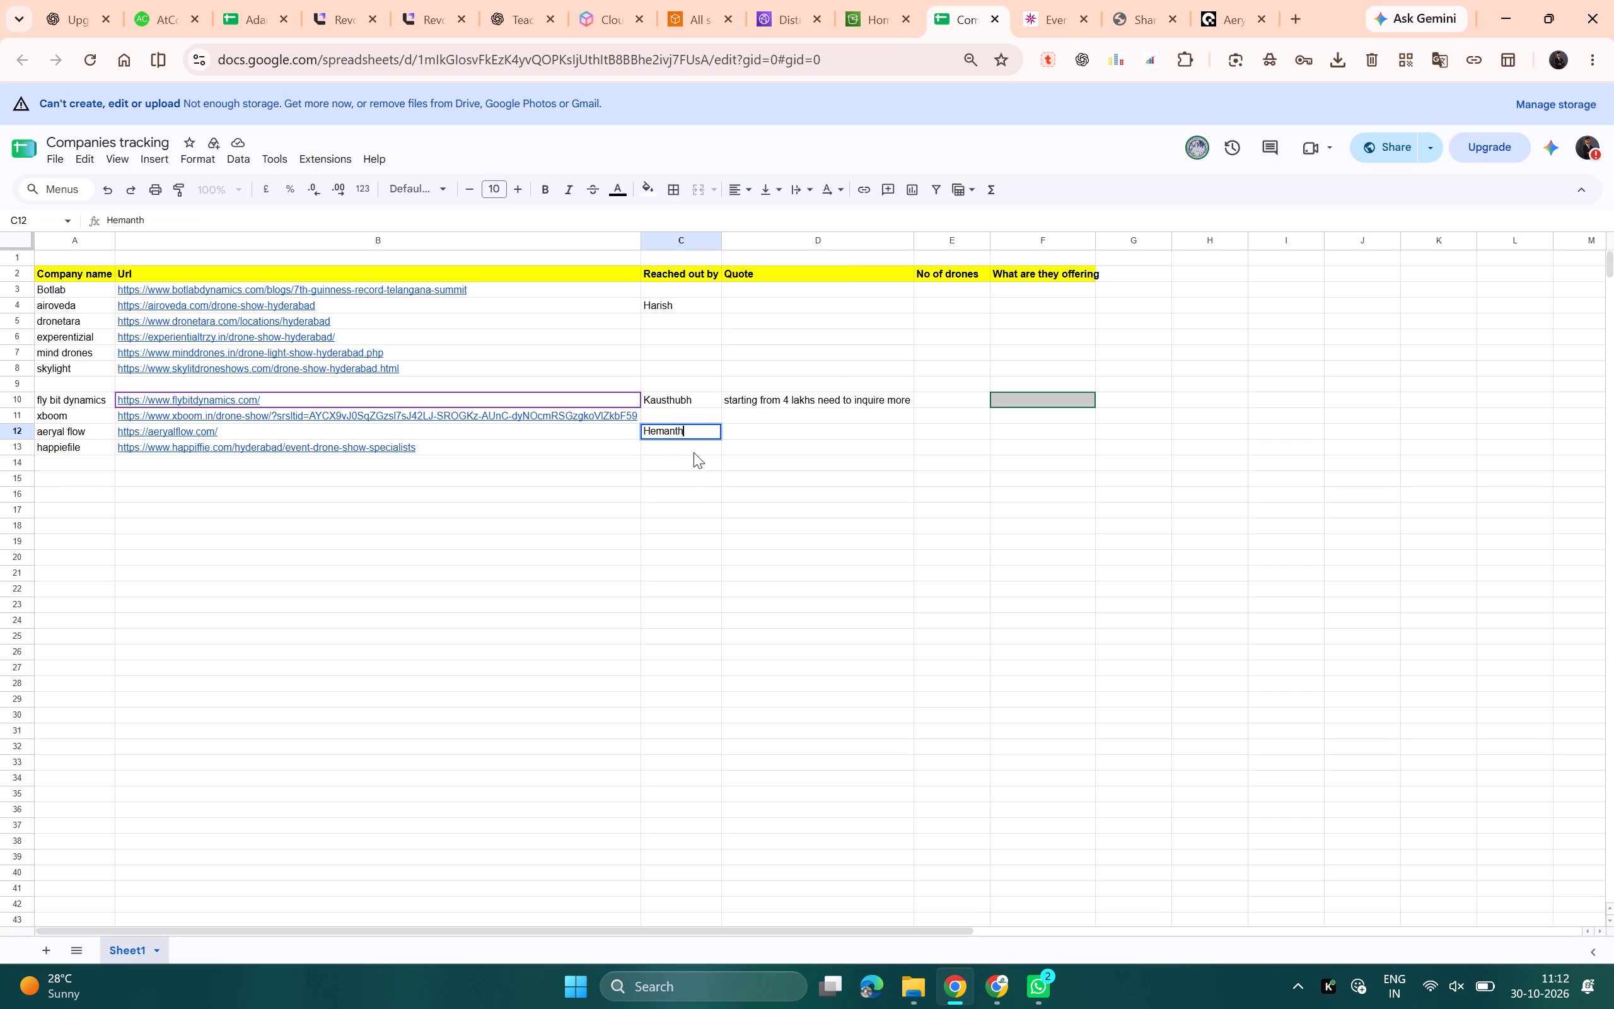
pyautogui.click(693, 452)
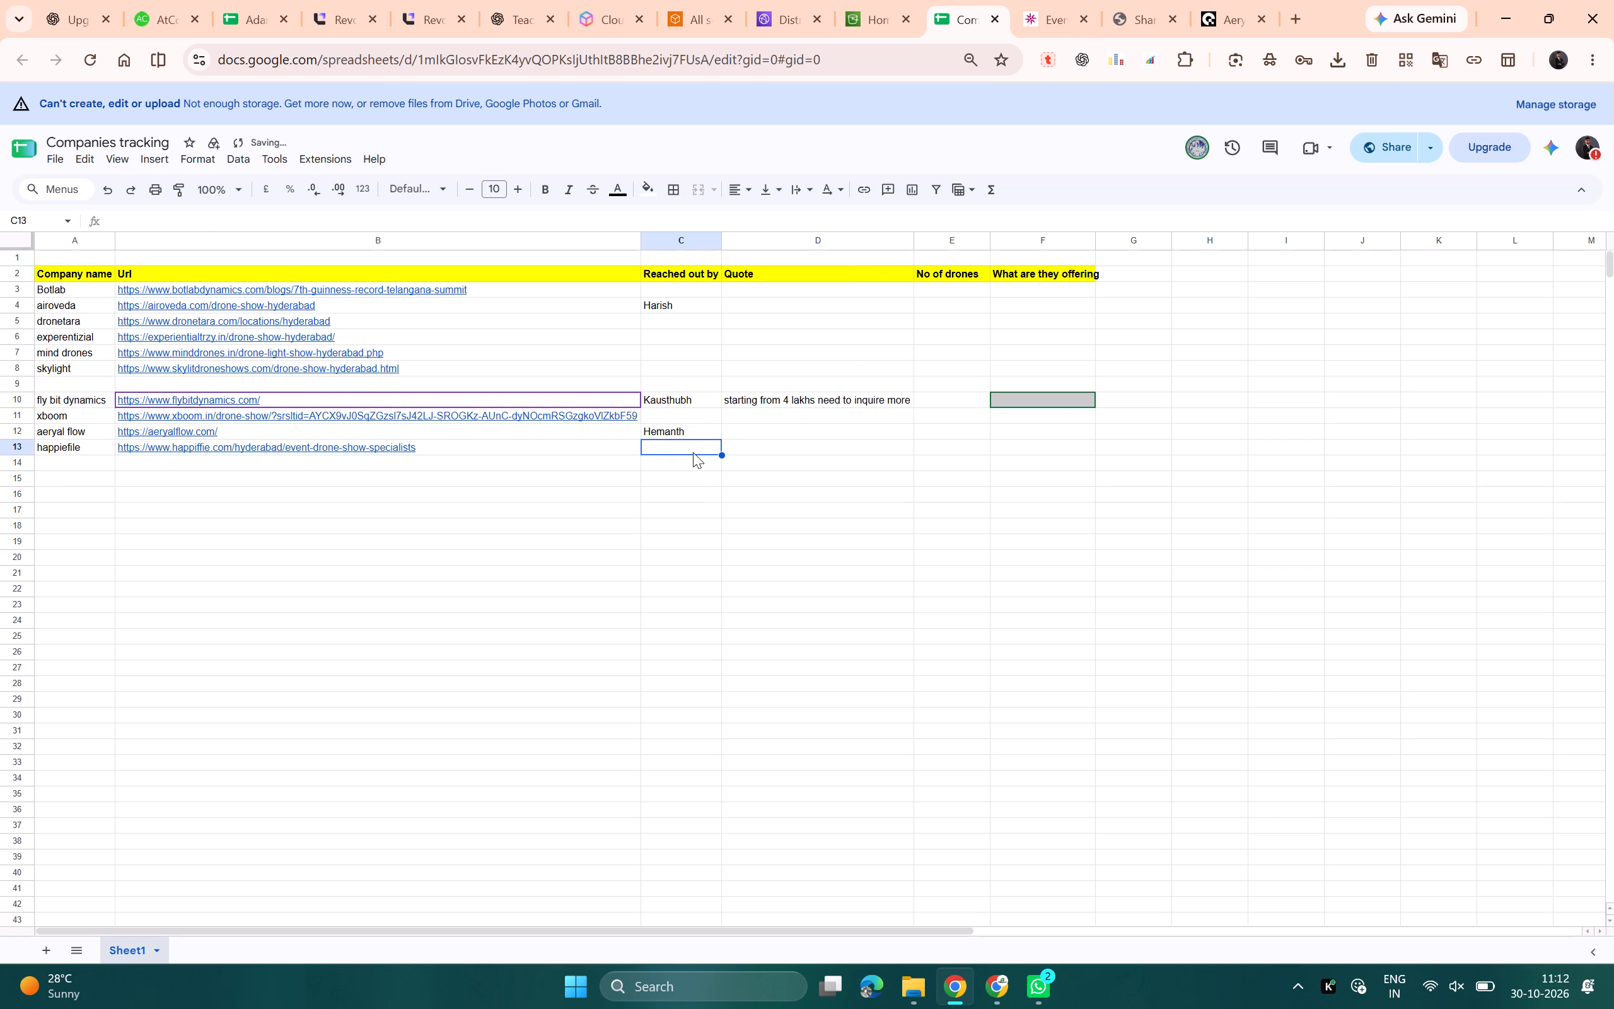
# Enter "starting from 3 to 5 lacks" as aeryal flow's quote.
pyautogui.click(752, 428)
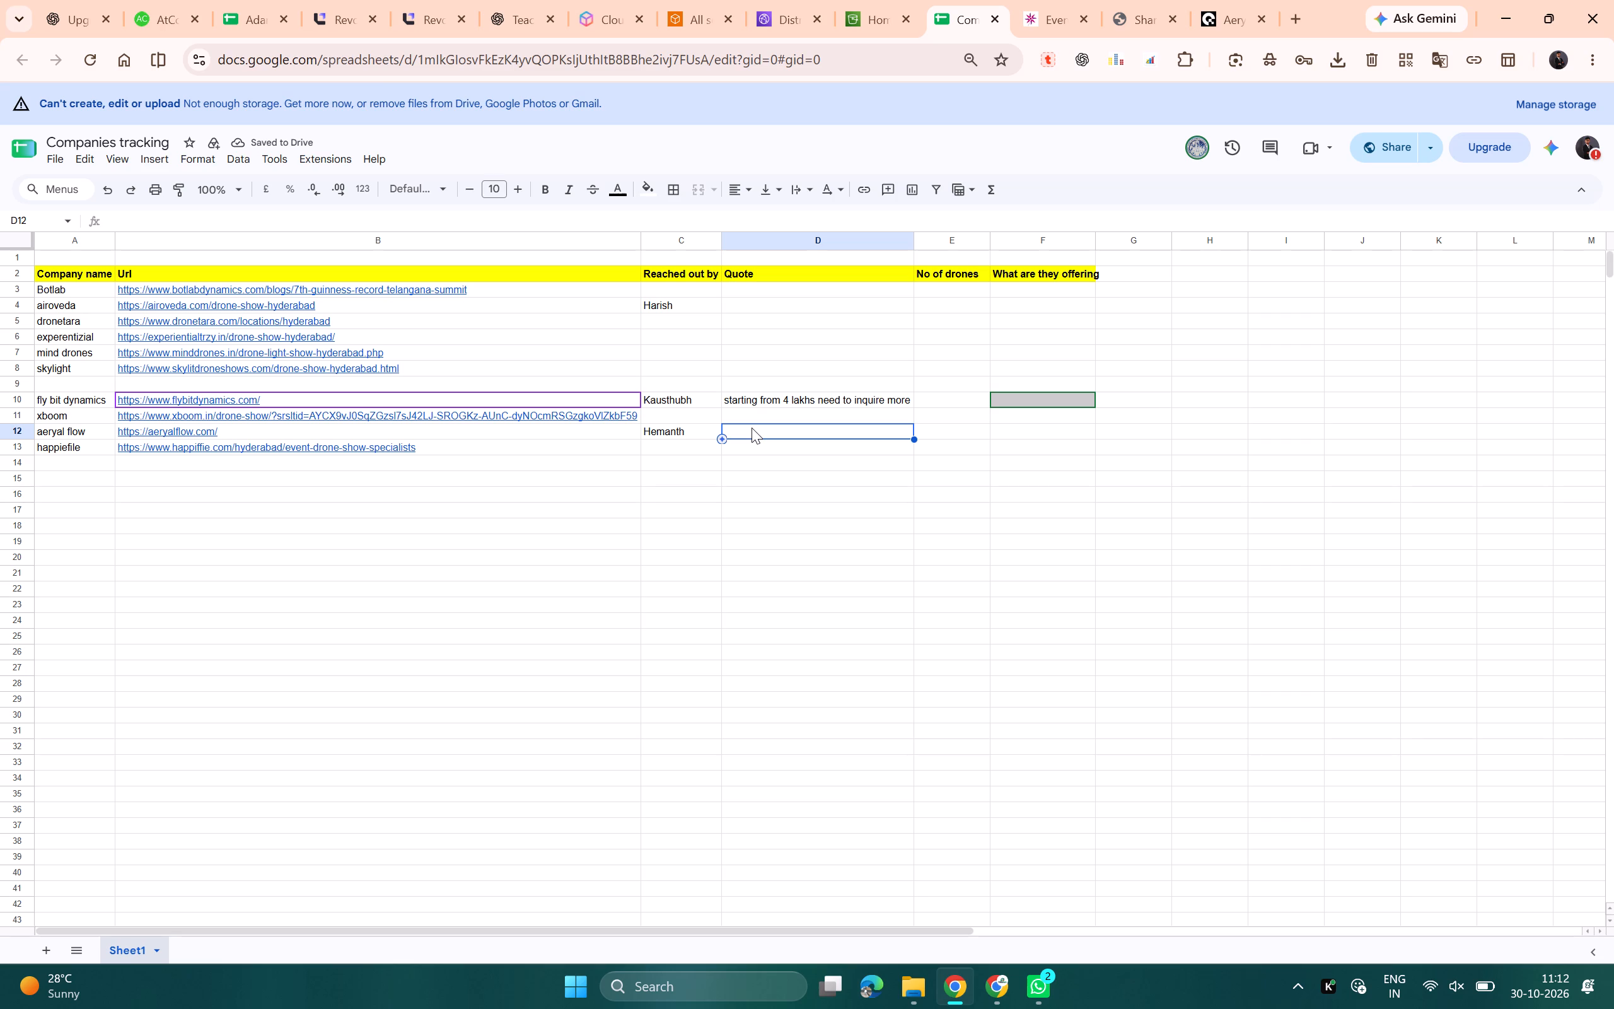
pyautogui.click(752, 428)
pyautogui.write('starting from')
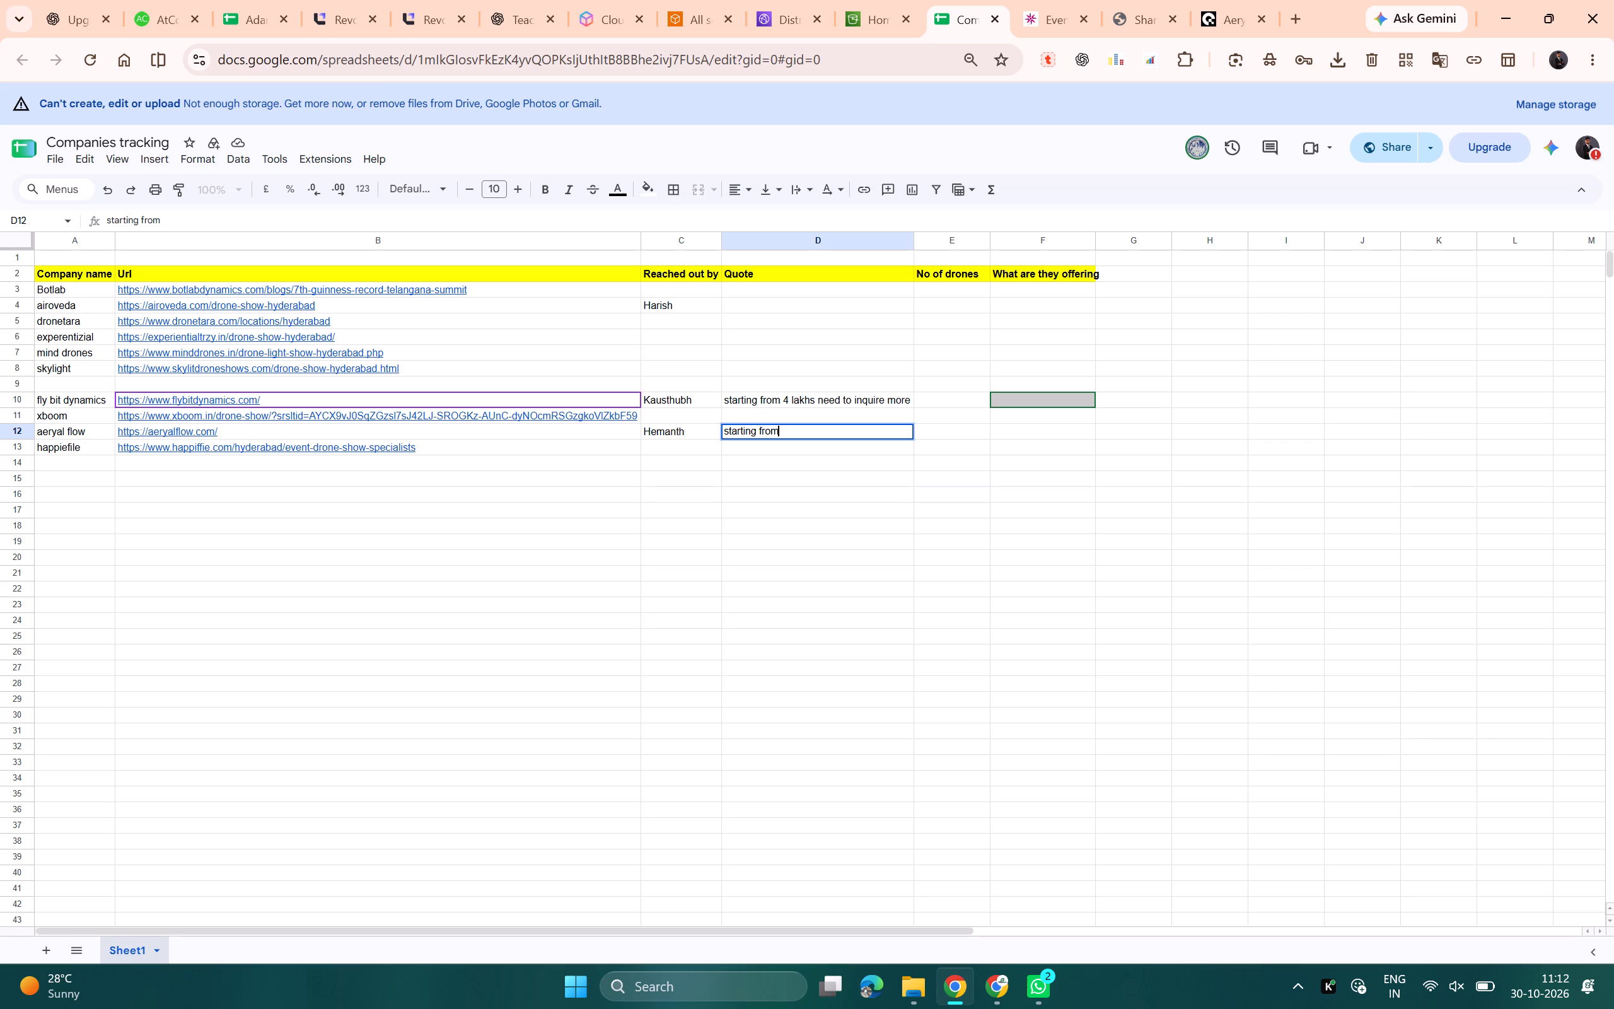
pyautogui.press('space')
pyautogui.write('3-')
pyautogui.press('BackSpace')
pyautogui.press('space')
pyautogui.write('to t')
pyautogui.press('BackSpace')
pyautogui.press('5')
pyautogui.press('space')
pyautogui.write('la')
pyautogui.write('cks')
pyautogui.press('space')
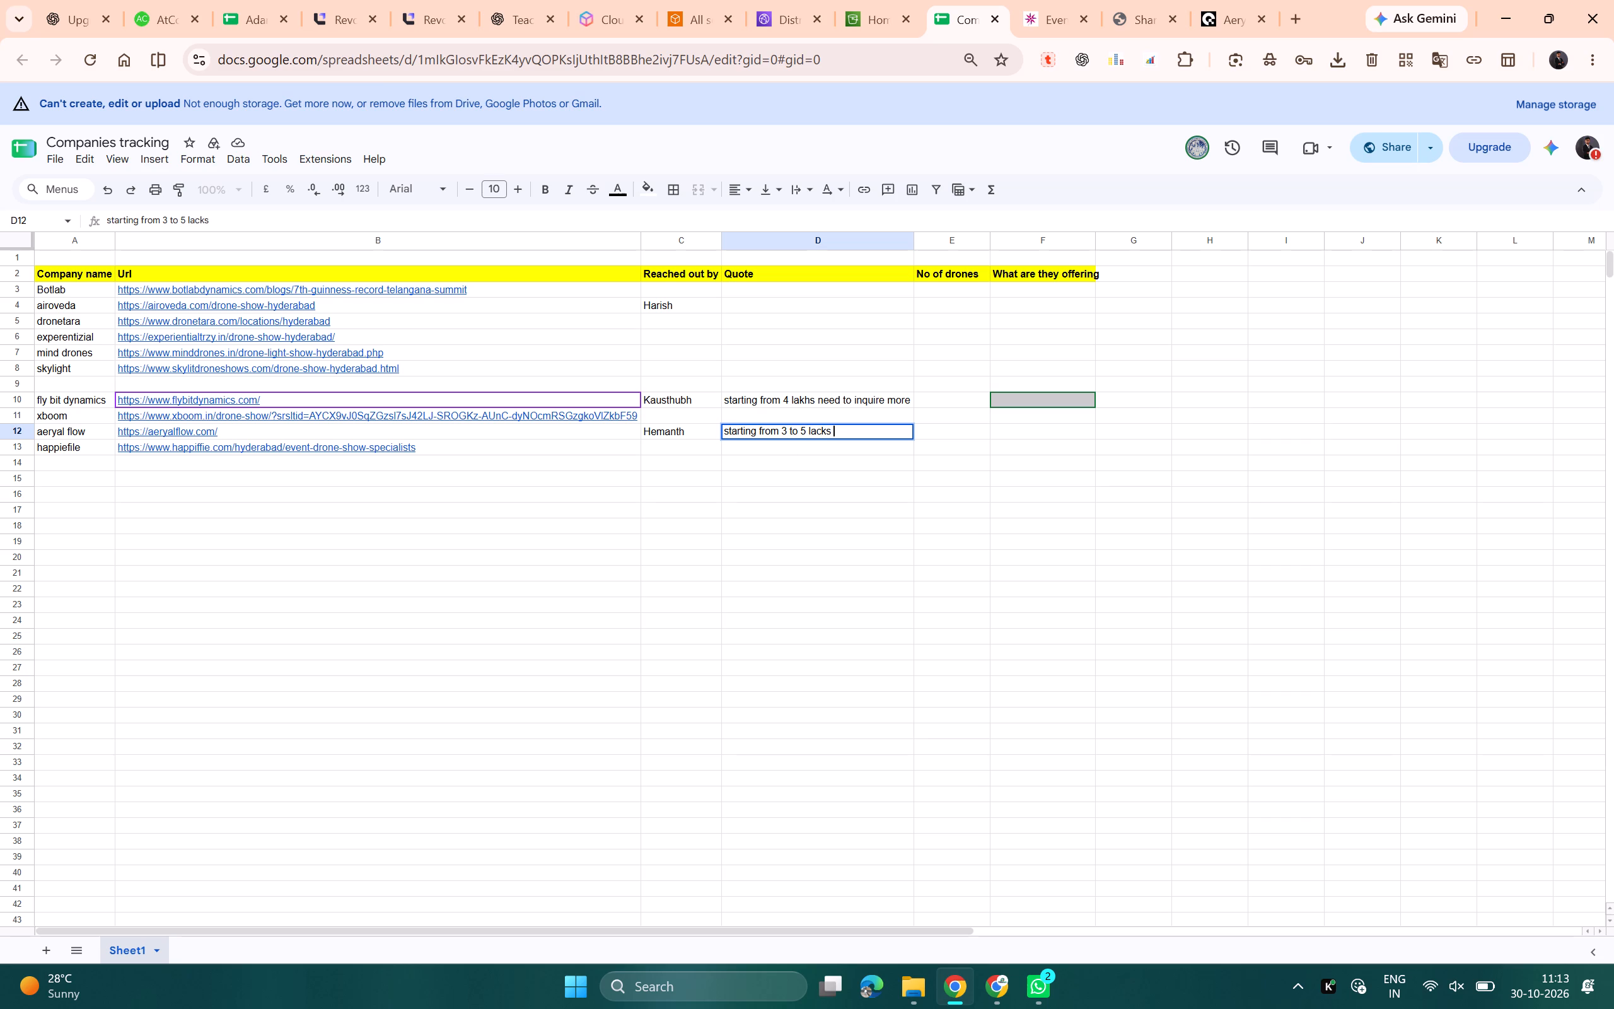
pyautogui.rightClick(818, 435)
# Replace "lacks" in aeryal flow's quote with "lakhs" copied from the fly bit dynamics quote, keeping a single occurrence.
pyautogui.click(801, 408)
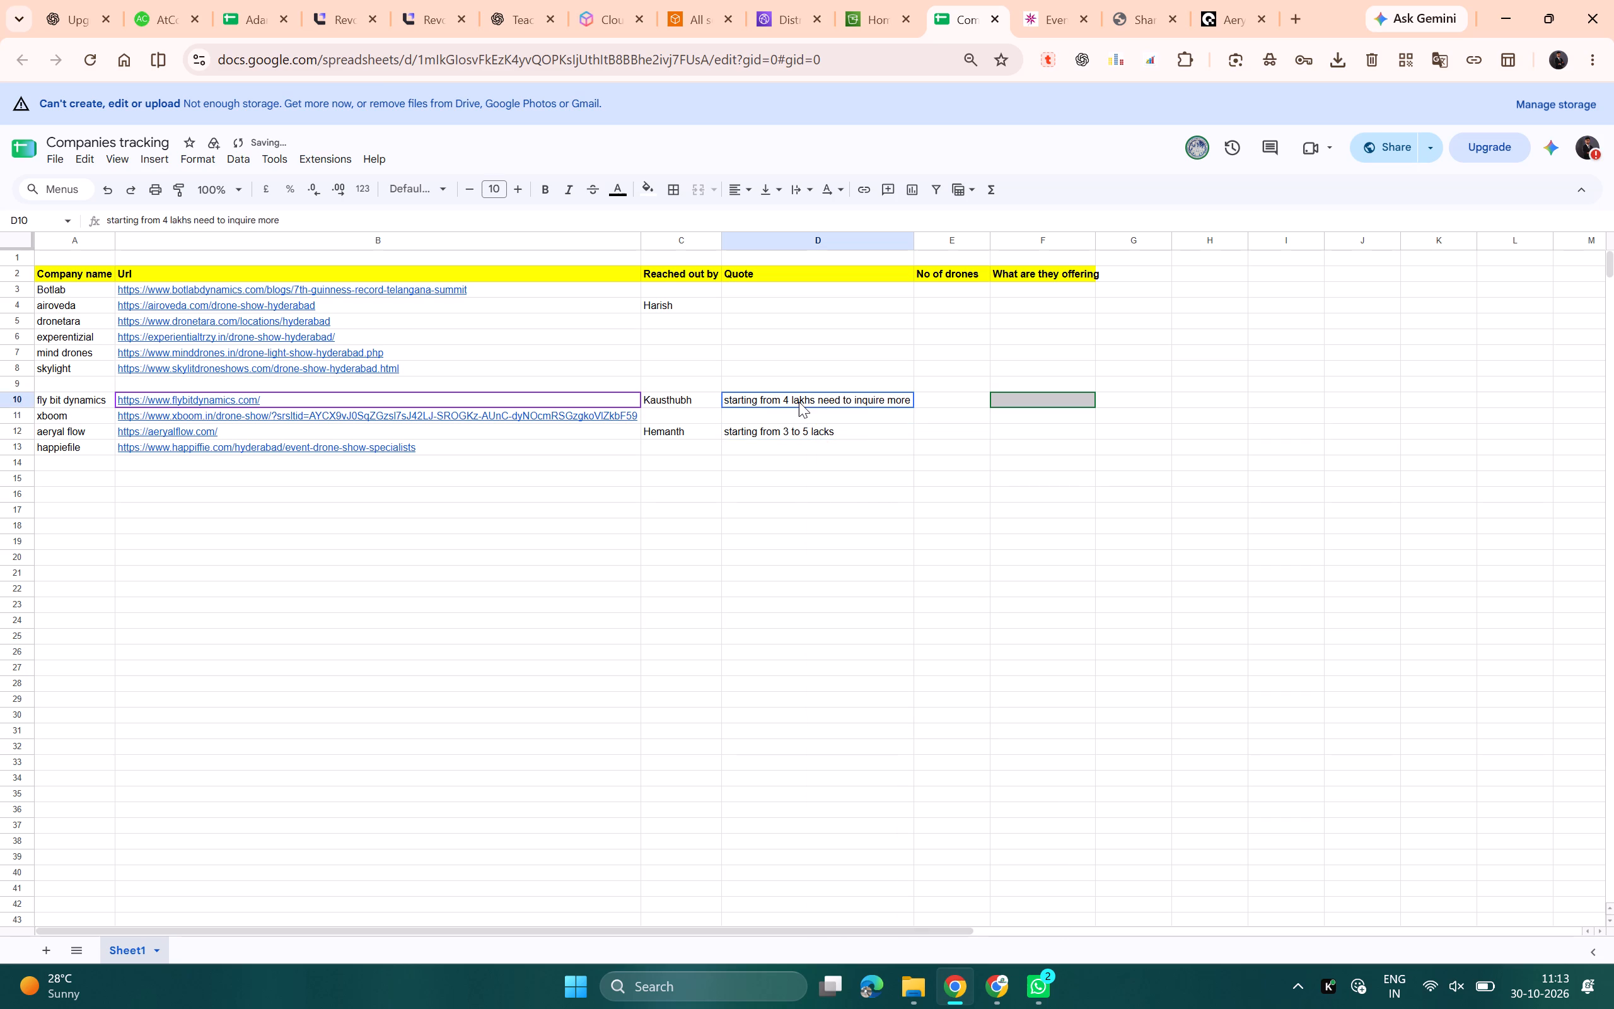
pyautogui.doubleClick(799, 402)
pyautogui.doubleClick(799, 402)
pyautogui.hotkey('ctrl', 'c')
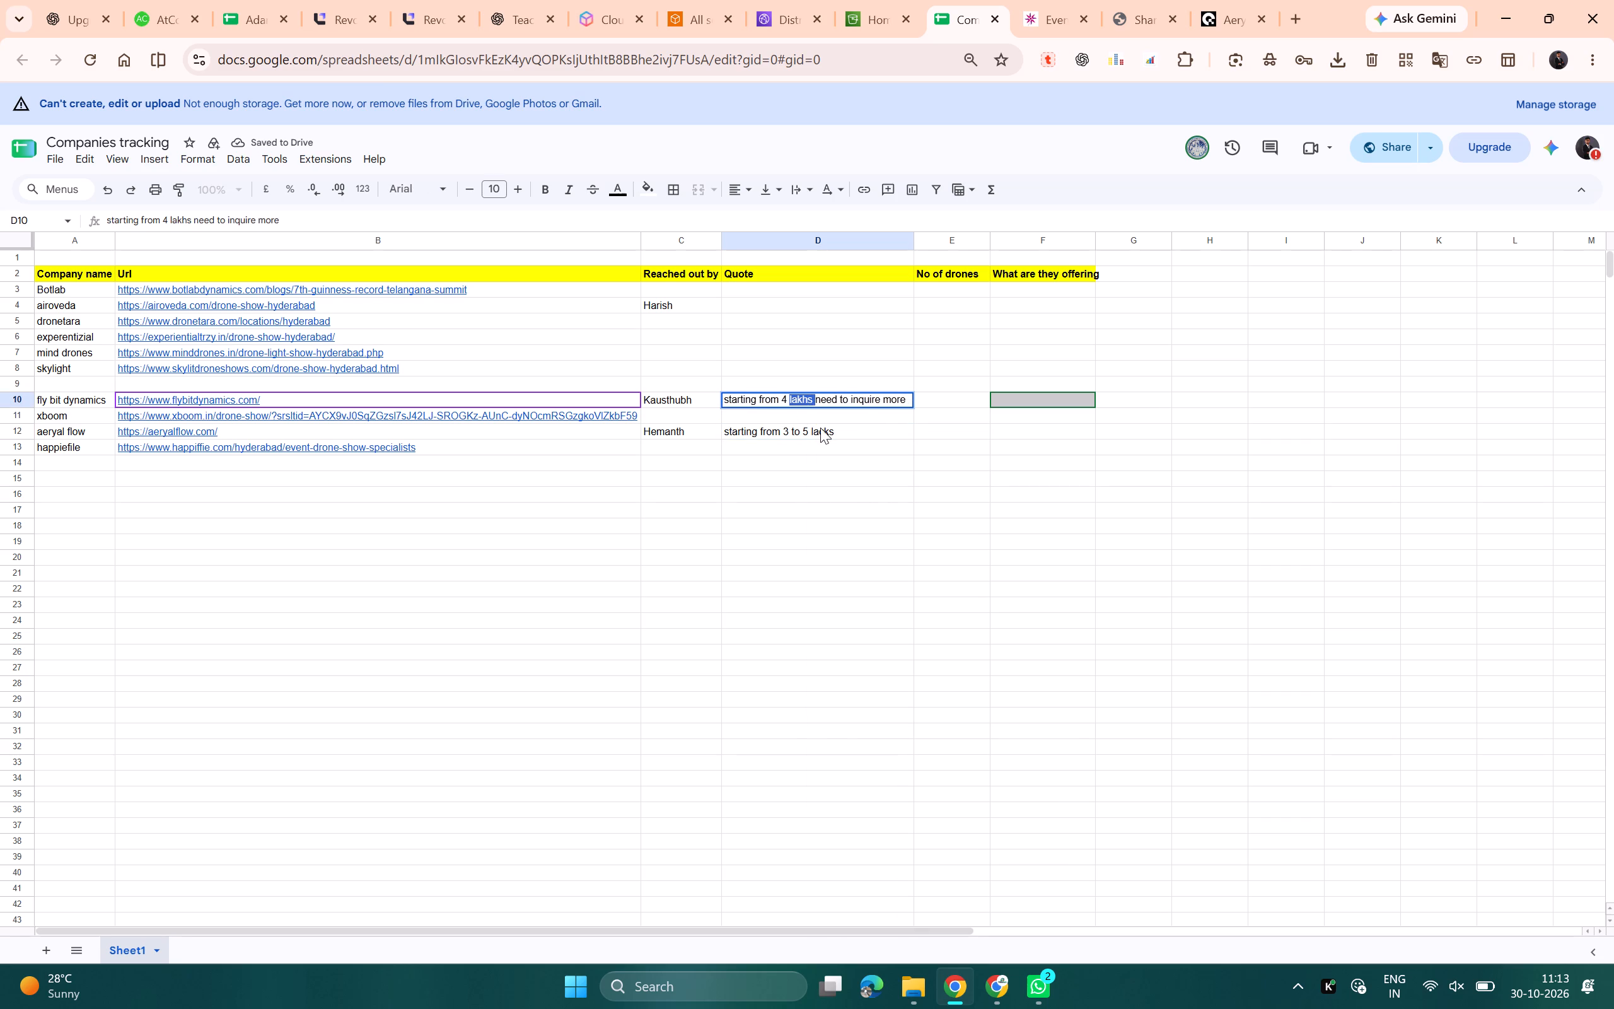
pyautogui.doubleClick(822, 428)
pyautogui.tripleClick(822, 428)
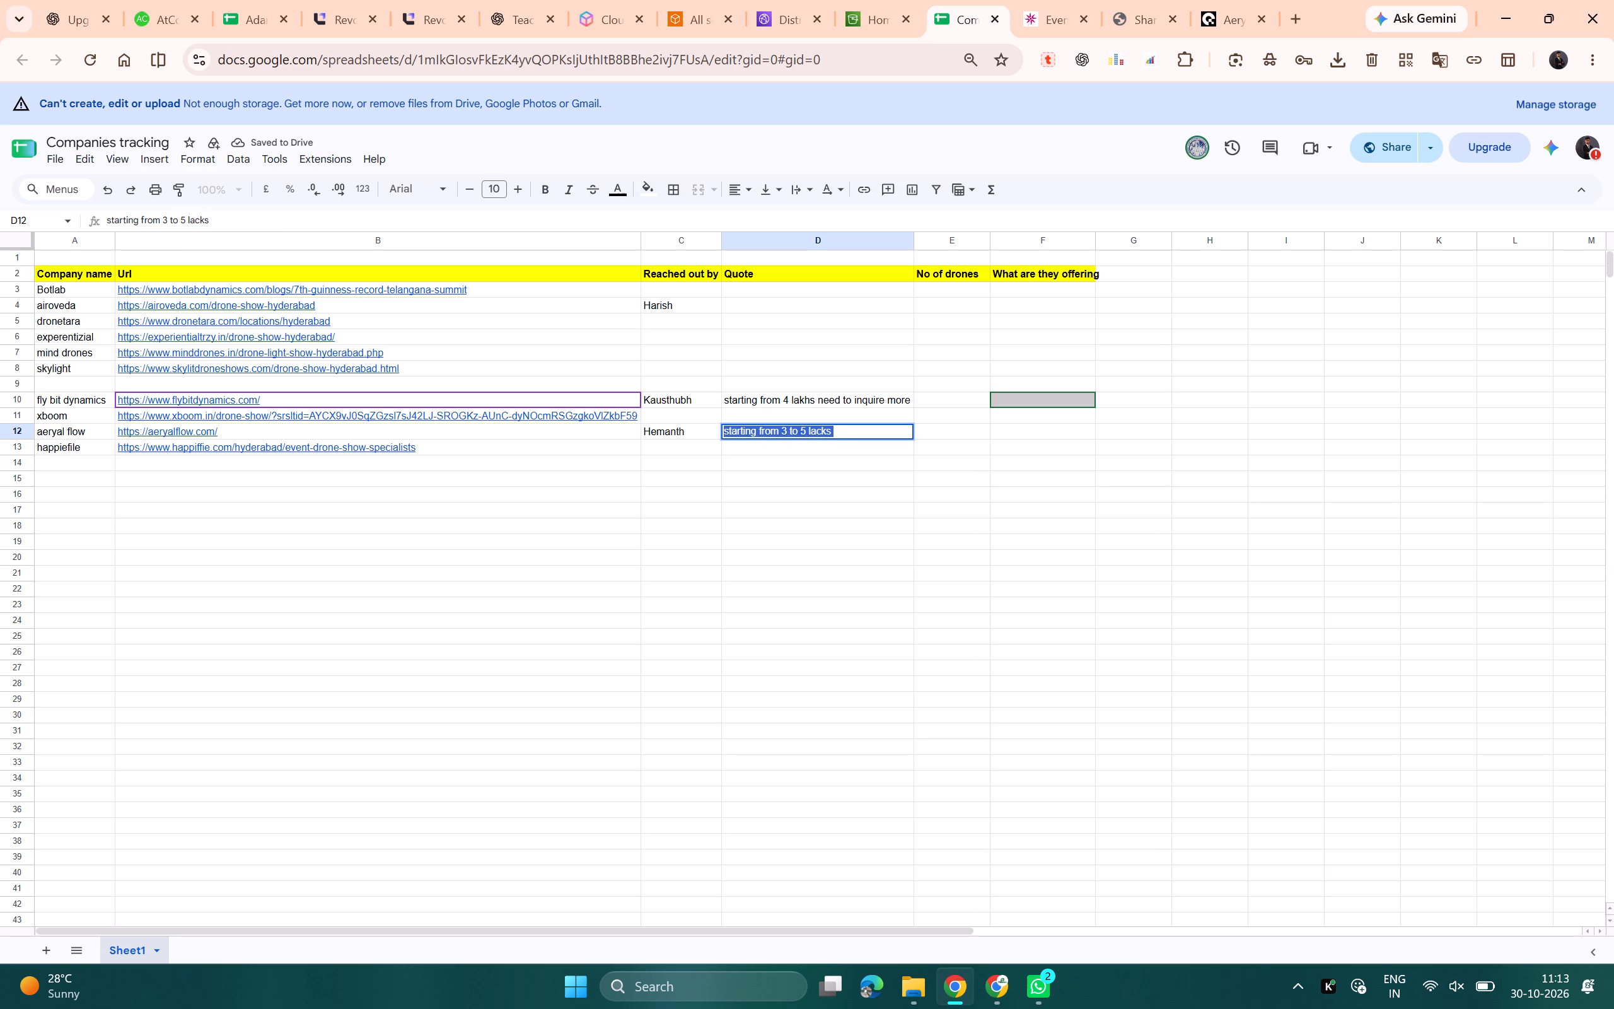
pyautogui.hotkey('ctrl', 'v')
pyautogui.hotkey('ctrl', 'z')
pyautogui.click(809, 429)
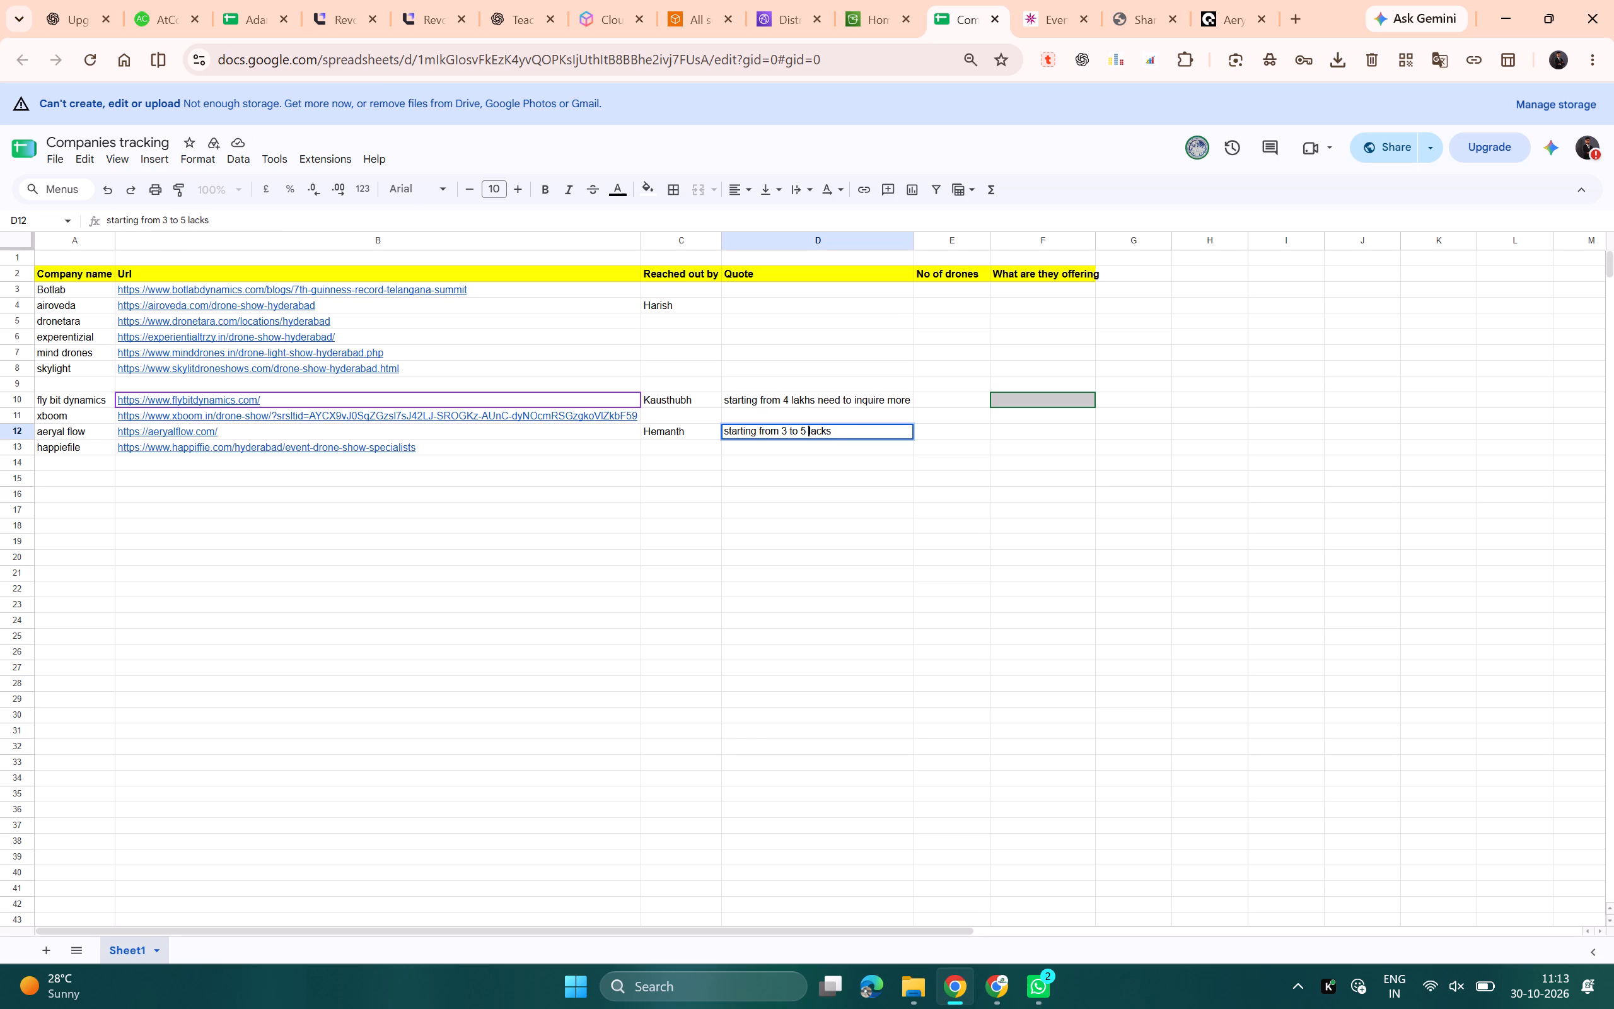
pyautogui.click(813, 429)
pyautogui.moveTo(808, 429); pyautogui.dragTo(832, 429)
pyautogui.hotkey('ctrl', 'v')
pyautogui.hotkey('ctrl', 'v')
pyautogui.press('BackSpace')
pyautogui.press('BackSpace')
pyautogui.press('BackSpace')
pyautogui.press('BackSpace')
pyautogui.press('BackSpace')
pyautogui.press('BackSpace')
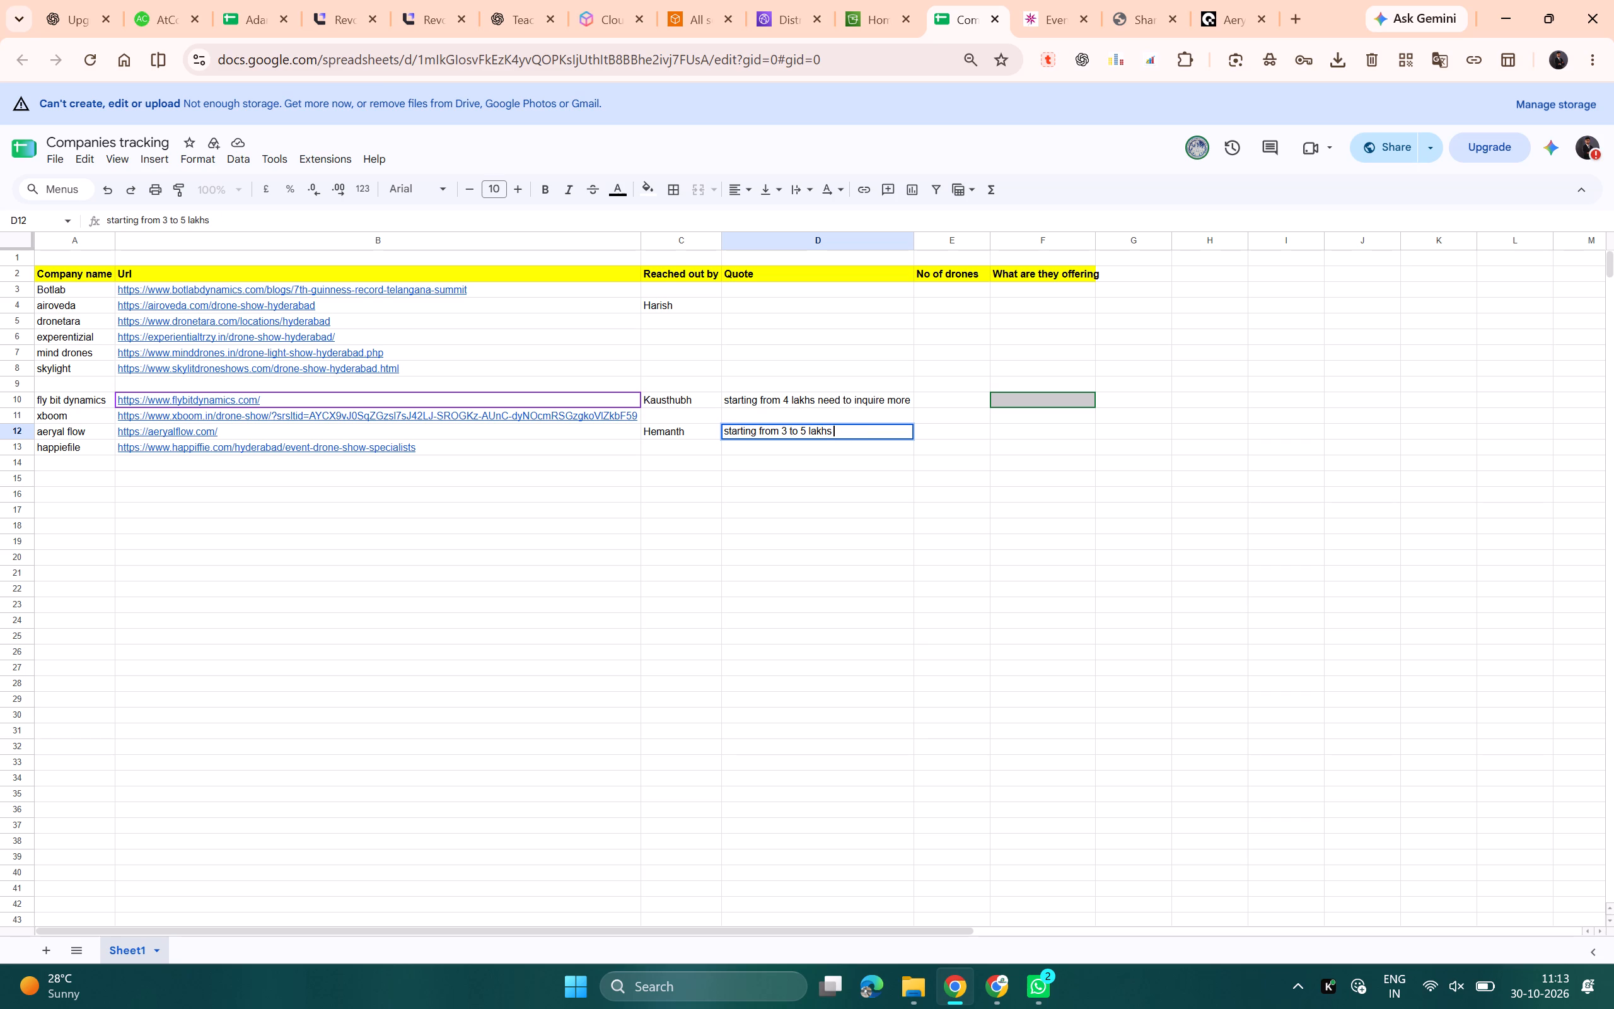
# Append "but they can launching in 2027" to aeryal flow's quote.
pyautogui.write('but')
pyautogui.press('space')
pyautogui.write('they can')
pyautogui.press('space')
pyautogui.press('l')
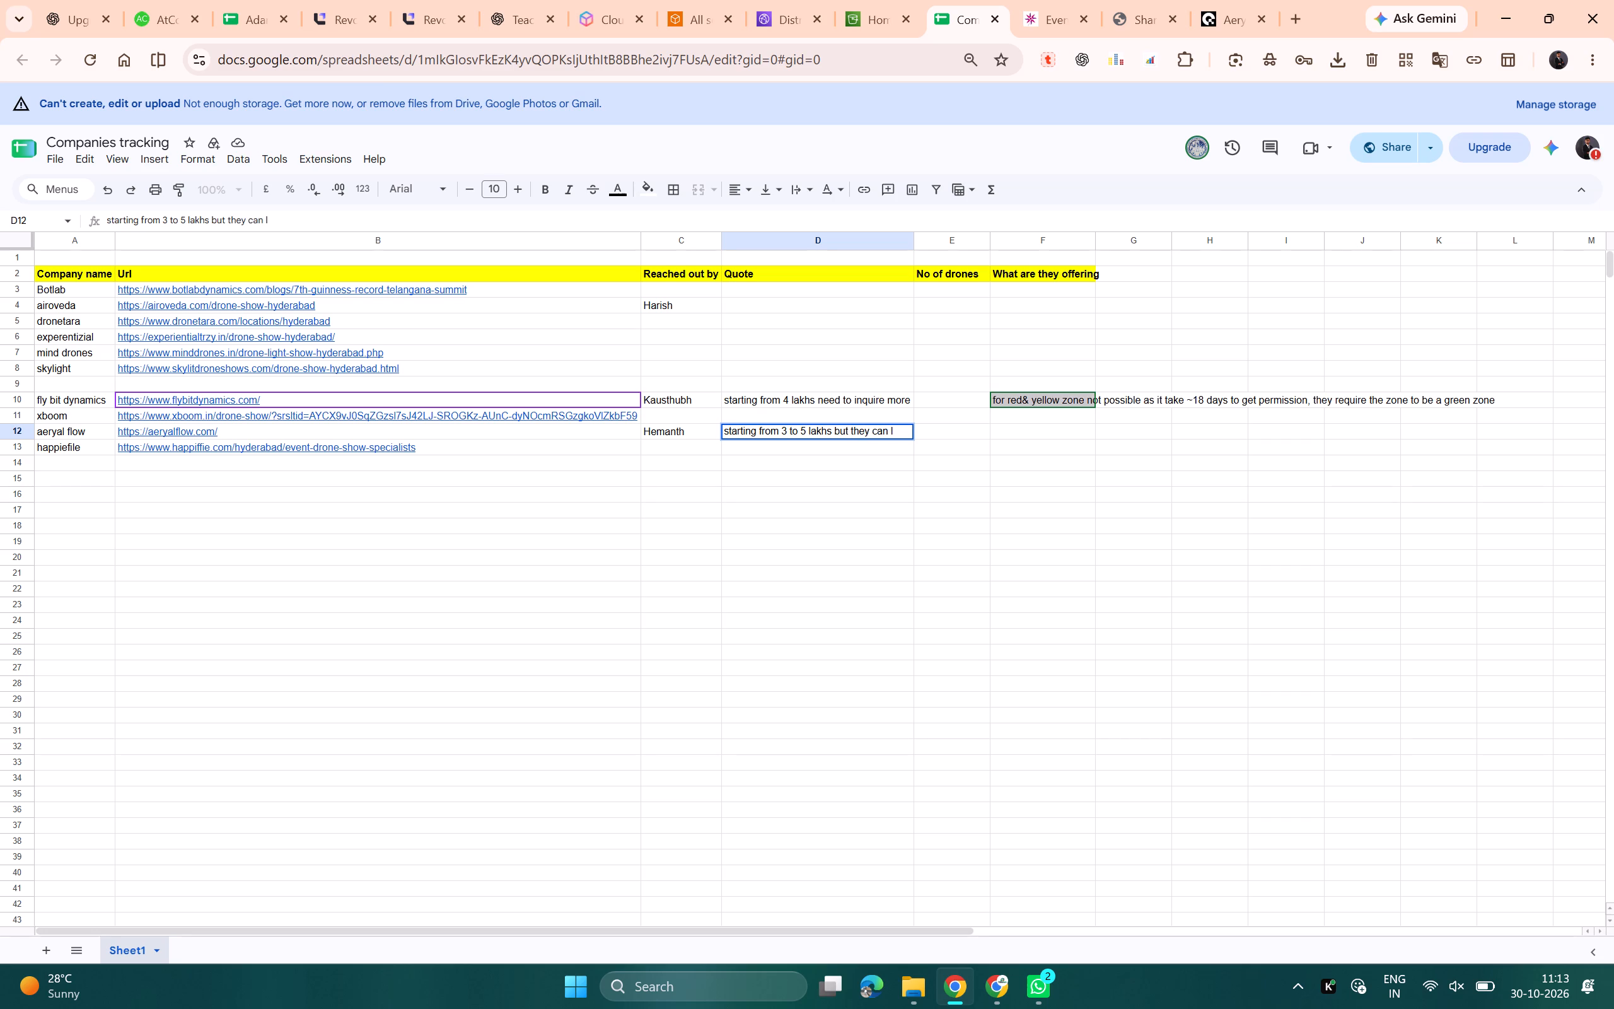
pyautogui.write('aunch')
pyautogui.press('space')
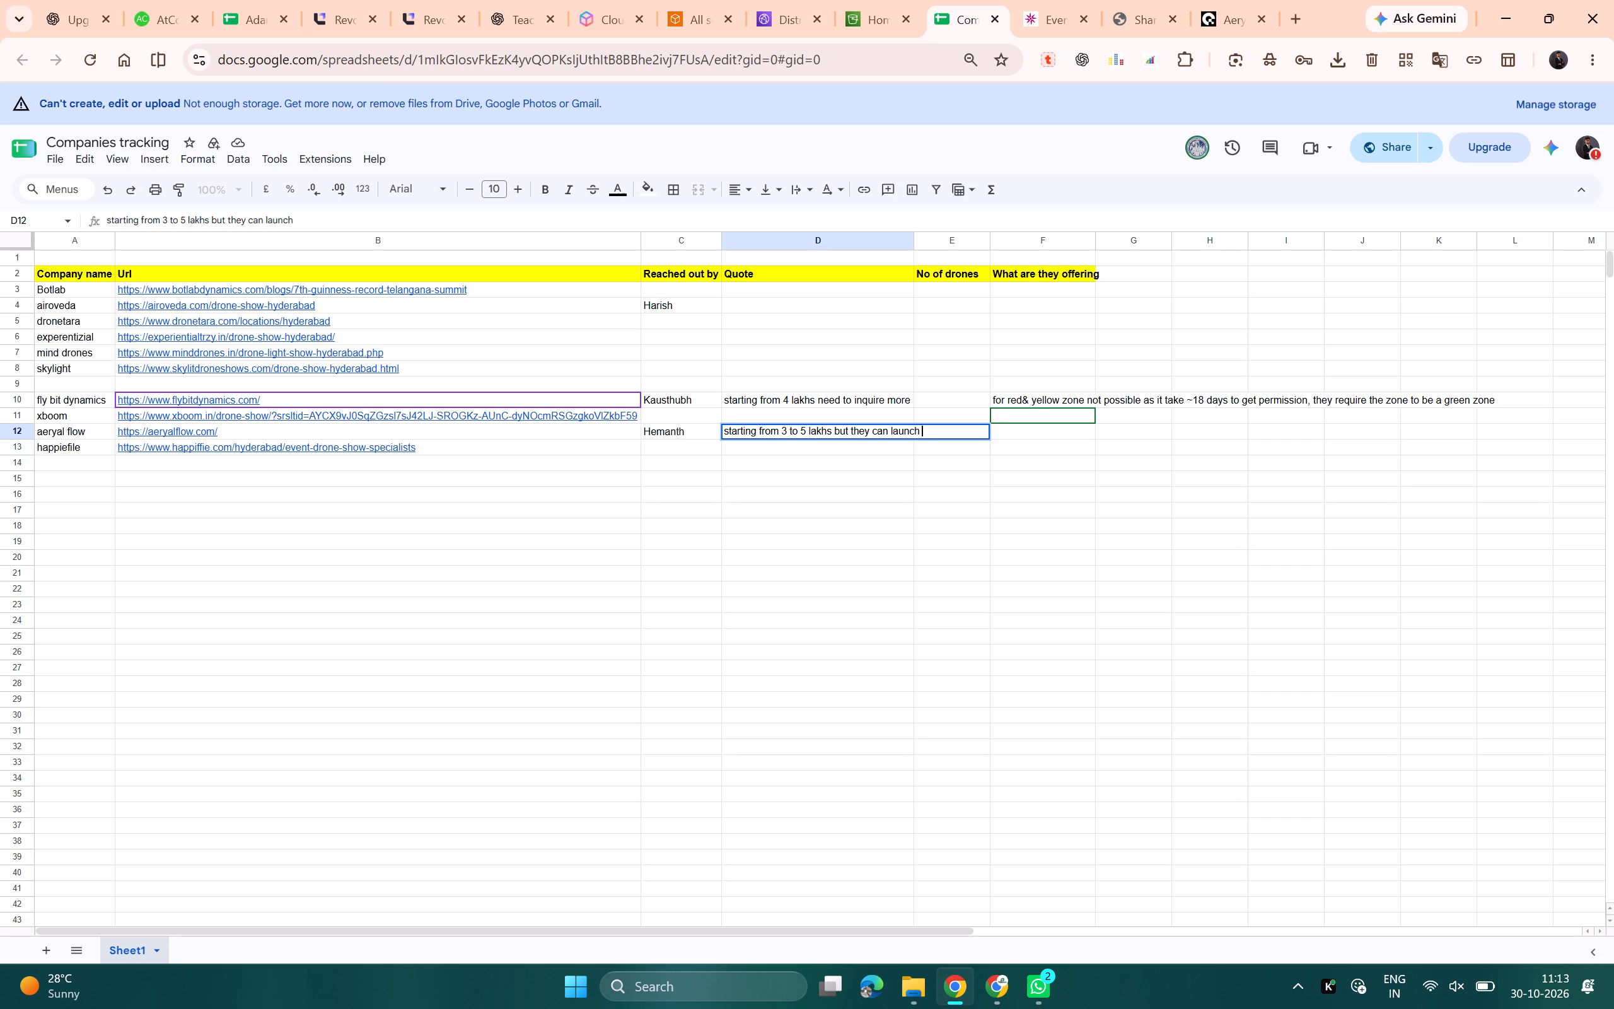
pyautogui.press('BackSpace')
pyautogui.write('ing in')
pyautogui.press('space')
pyautogui.write('20278')
pyautogui.press('BackSpace')
# End aeryal flow's quote note with "need to do inquire.".
pyautogui.press('space')
pyautogui.write('need to')
pyautogui.press('space')
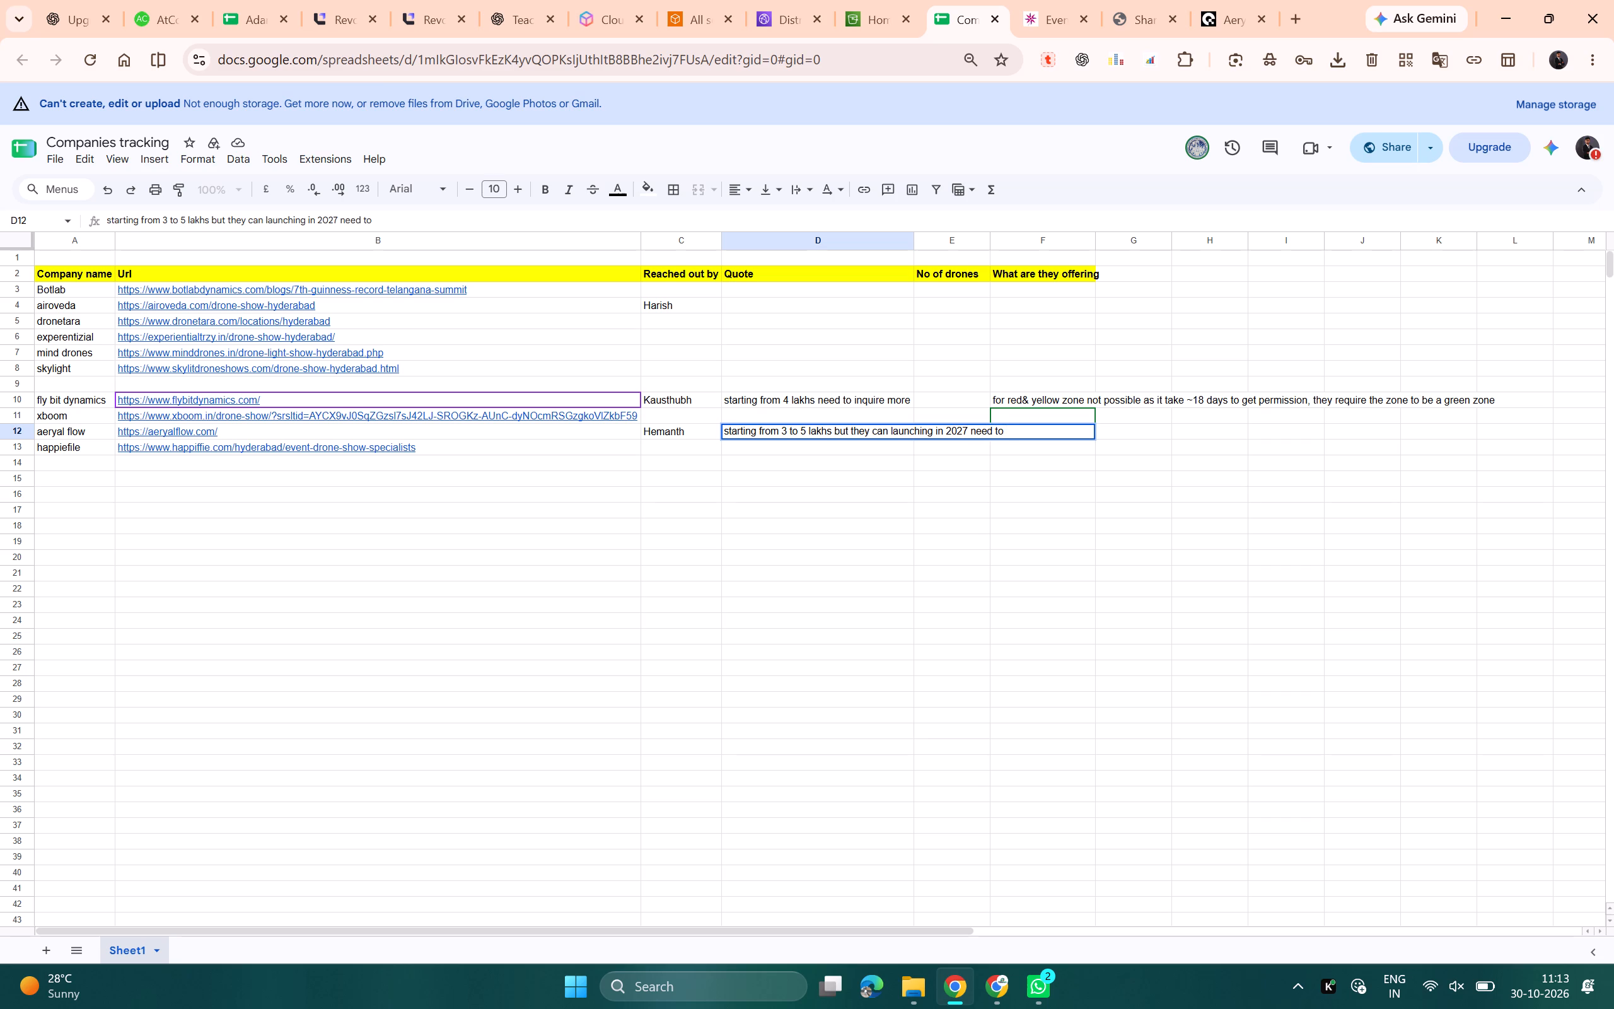
pyautogui.press('t')
pyautogui.press('BackSpace')
pyautogui.write('do')
pyautogui.press('space')
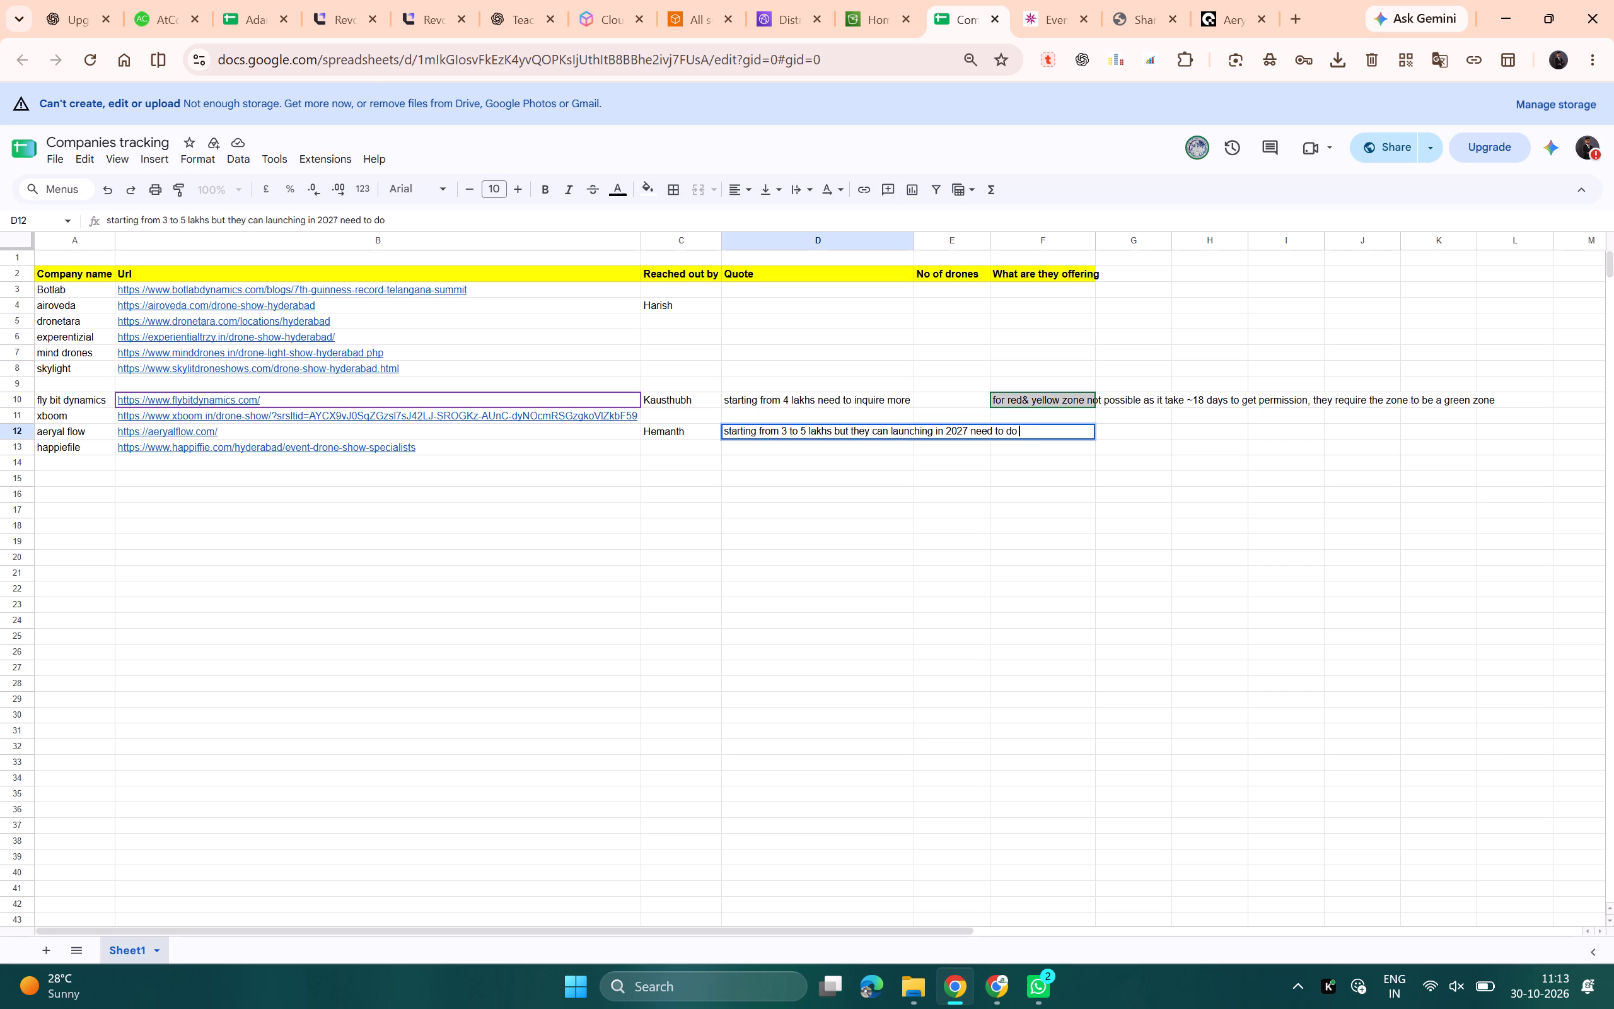
pyautogui.write('in')
pyautogui.write('quire')
pyautogui.press('.')
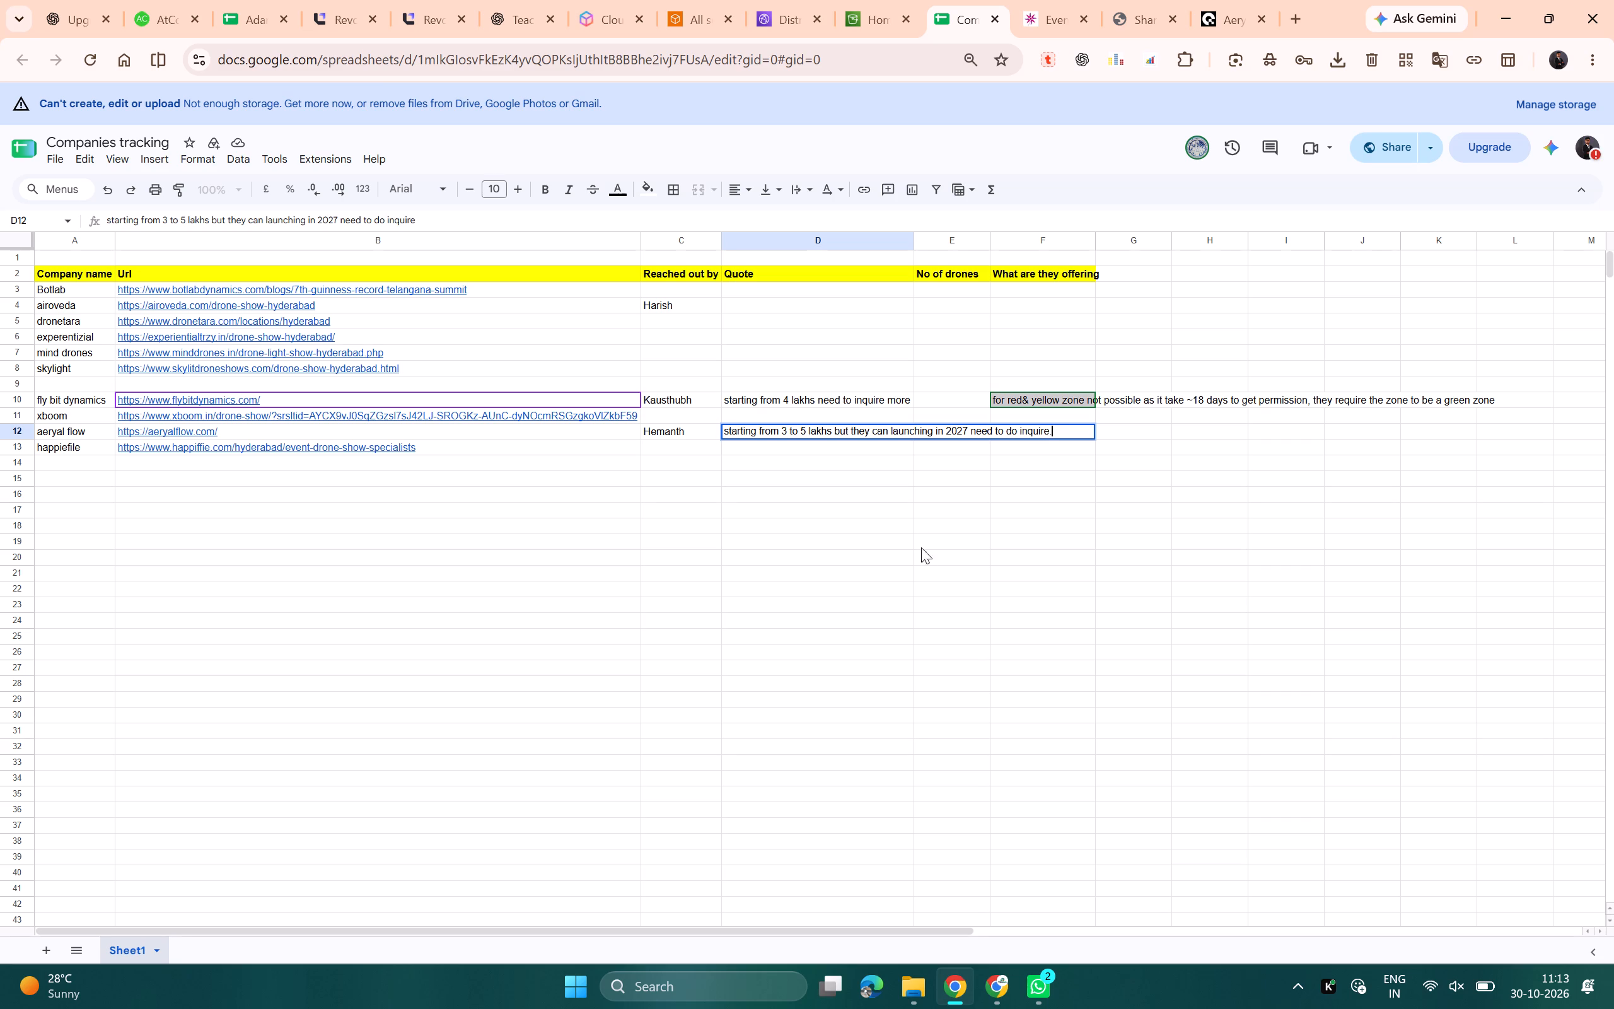
# Enter 150-200 as aeryal flow's number of drones.
pyautogui.click(920, 556)
pyautogui.click(949, 428)
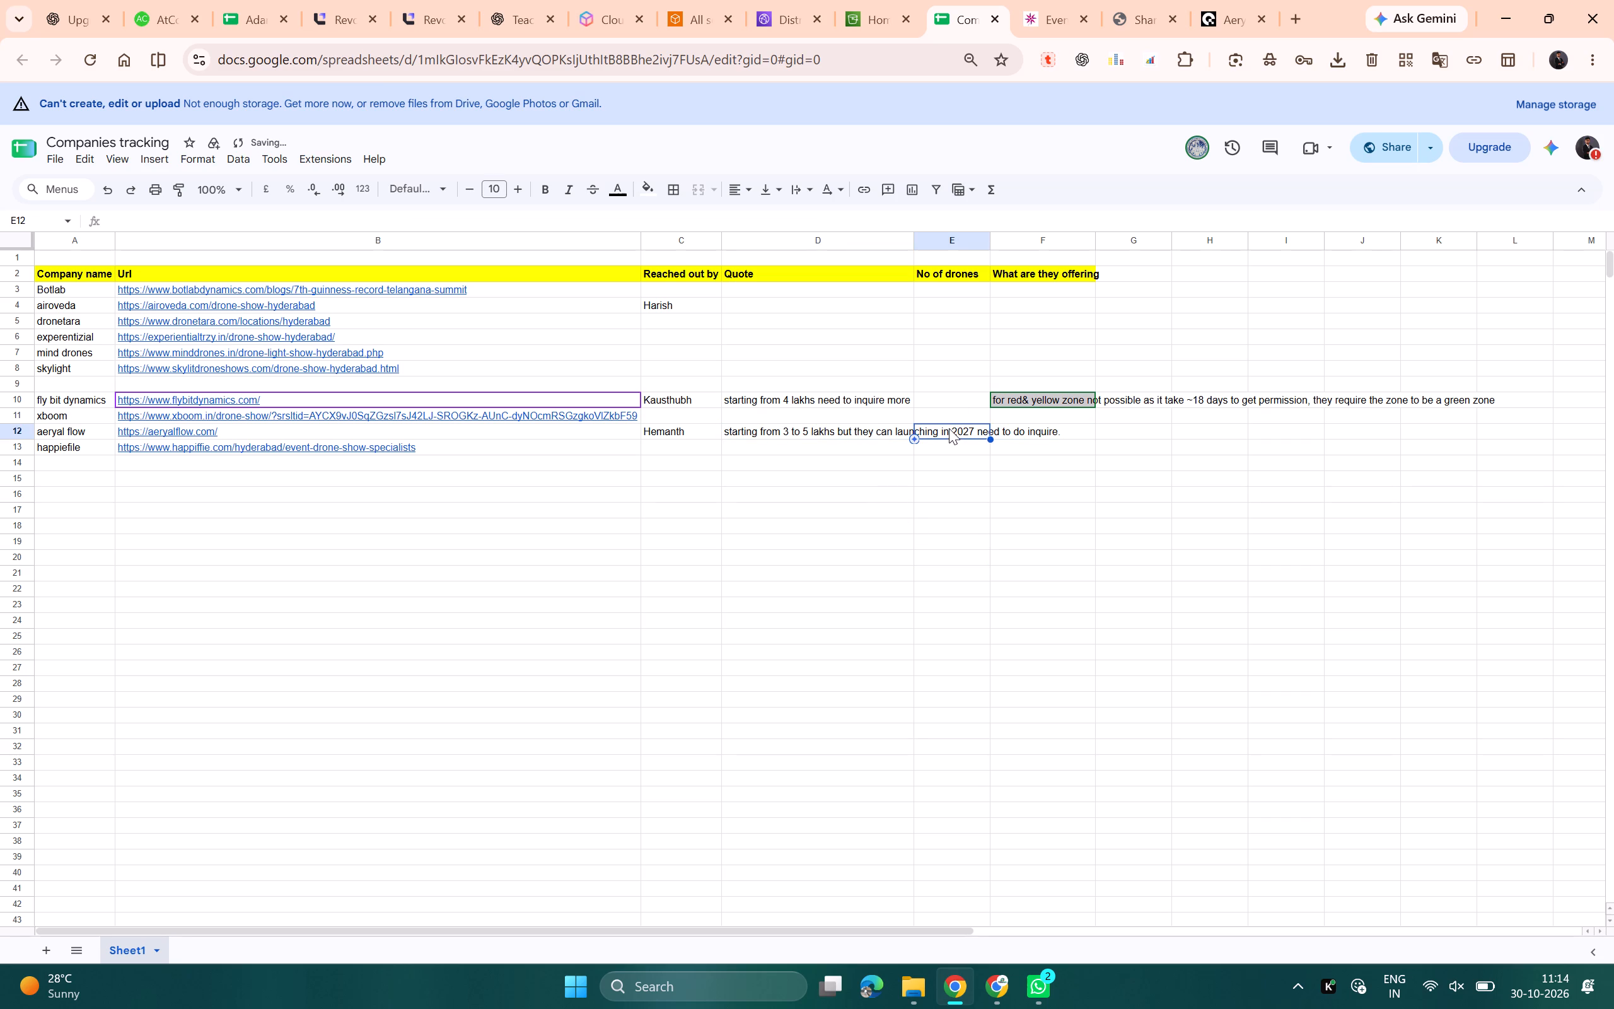
pyautogui.click(1007, 519)
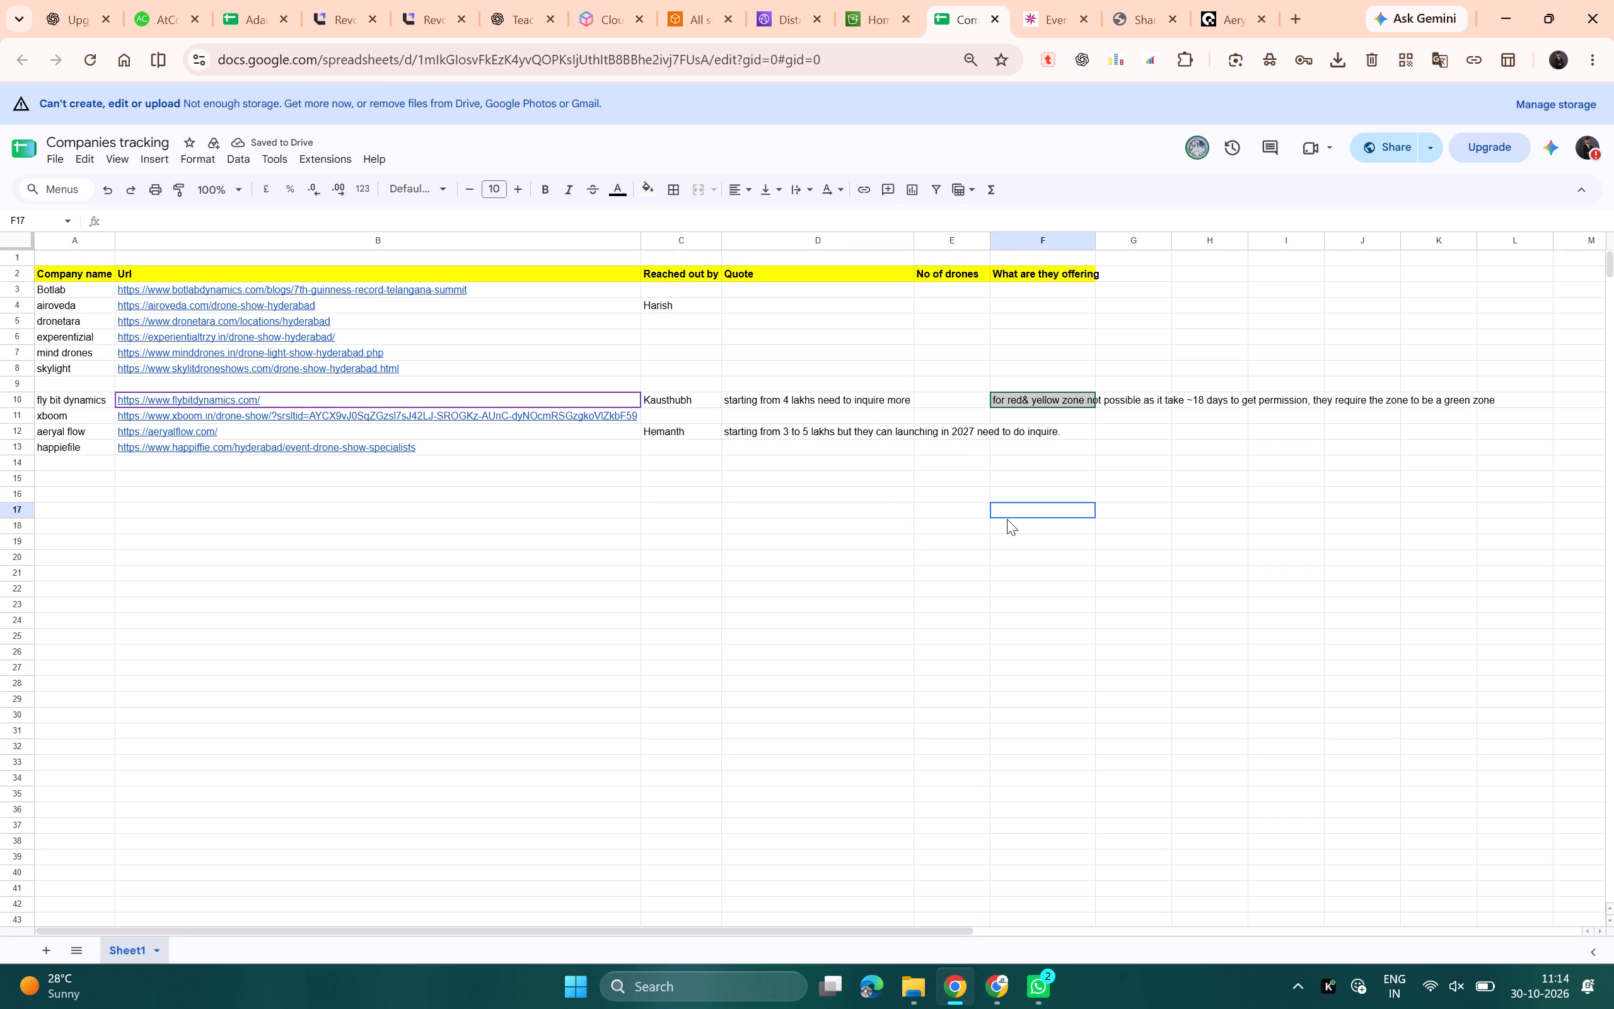
pyautogui.click(960, 414)
pyautogui.click(960, 428)
pyautogui.click(957, 428)
pyautogui.click(957, 428)
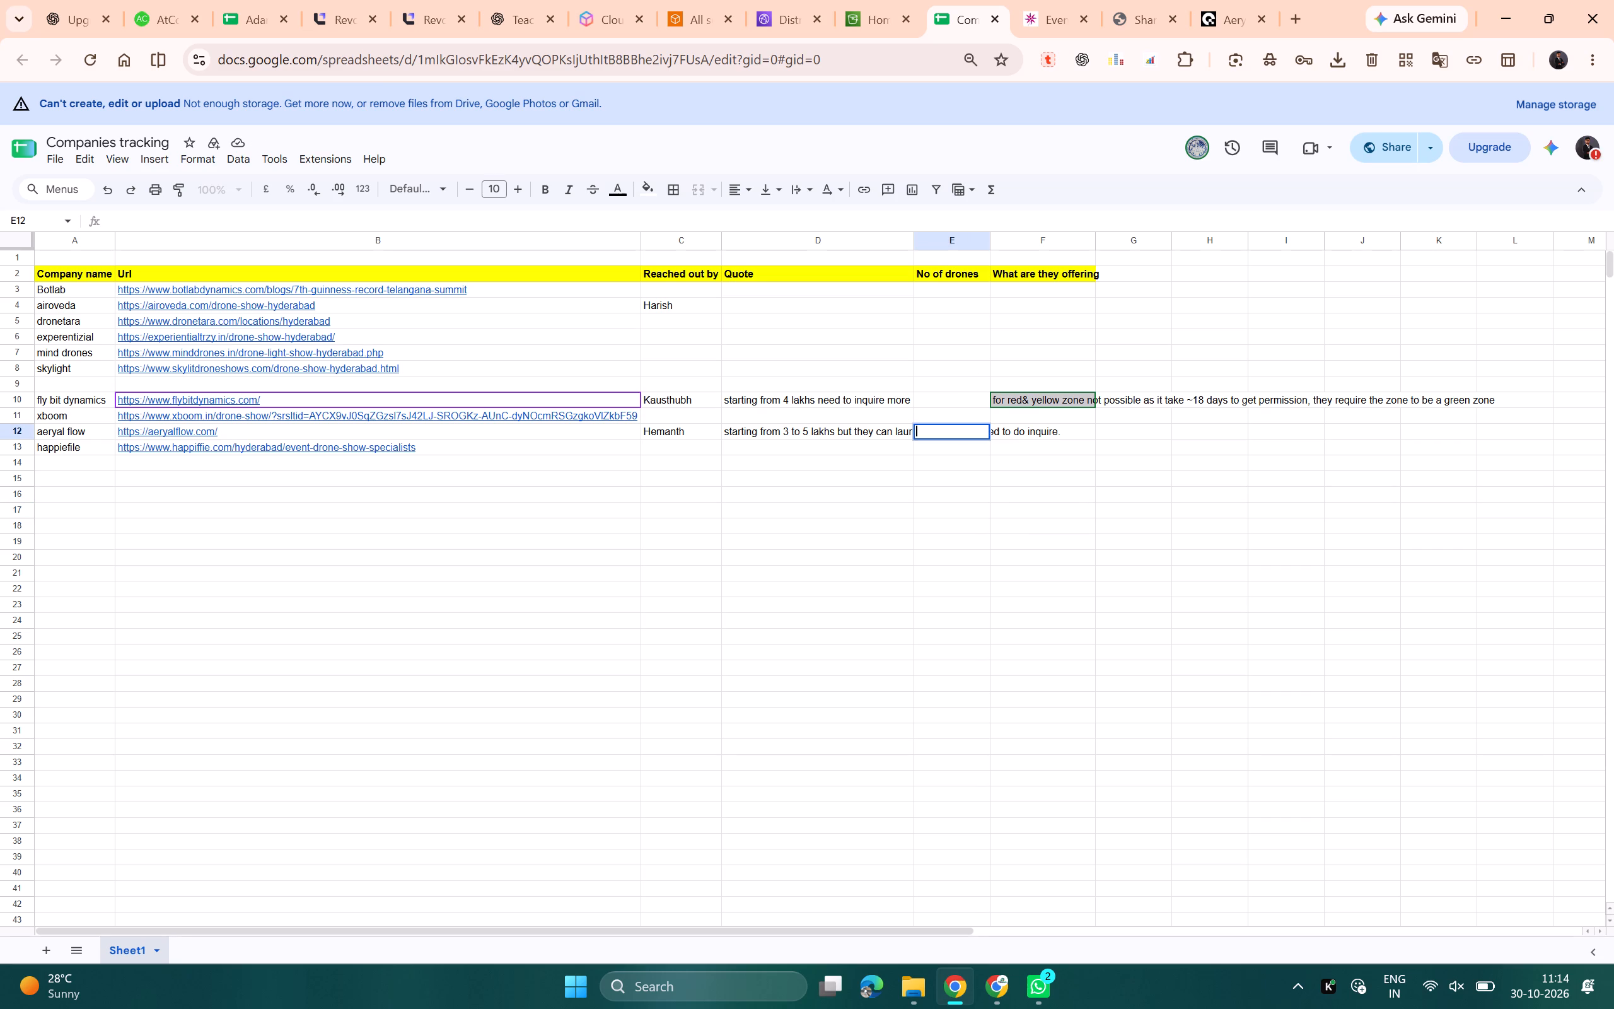
pyautogui.click(981, 532)
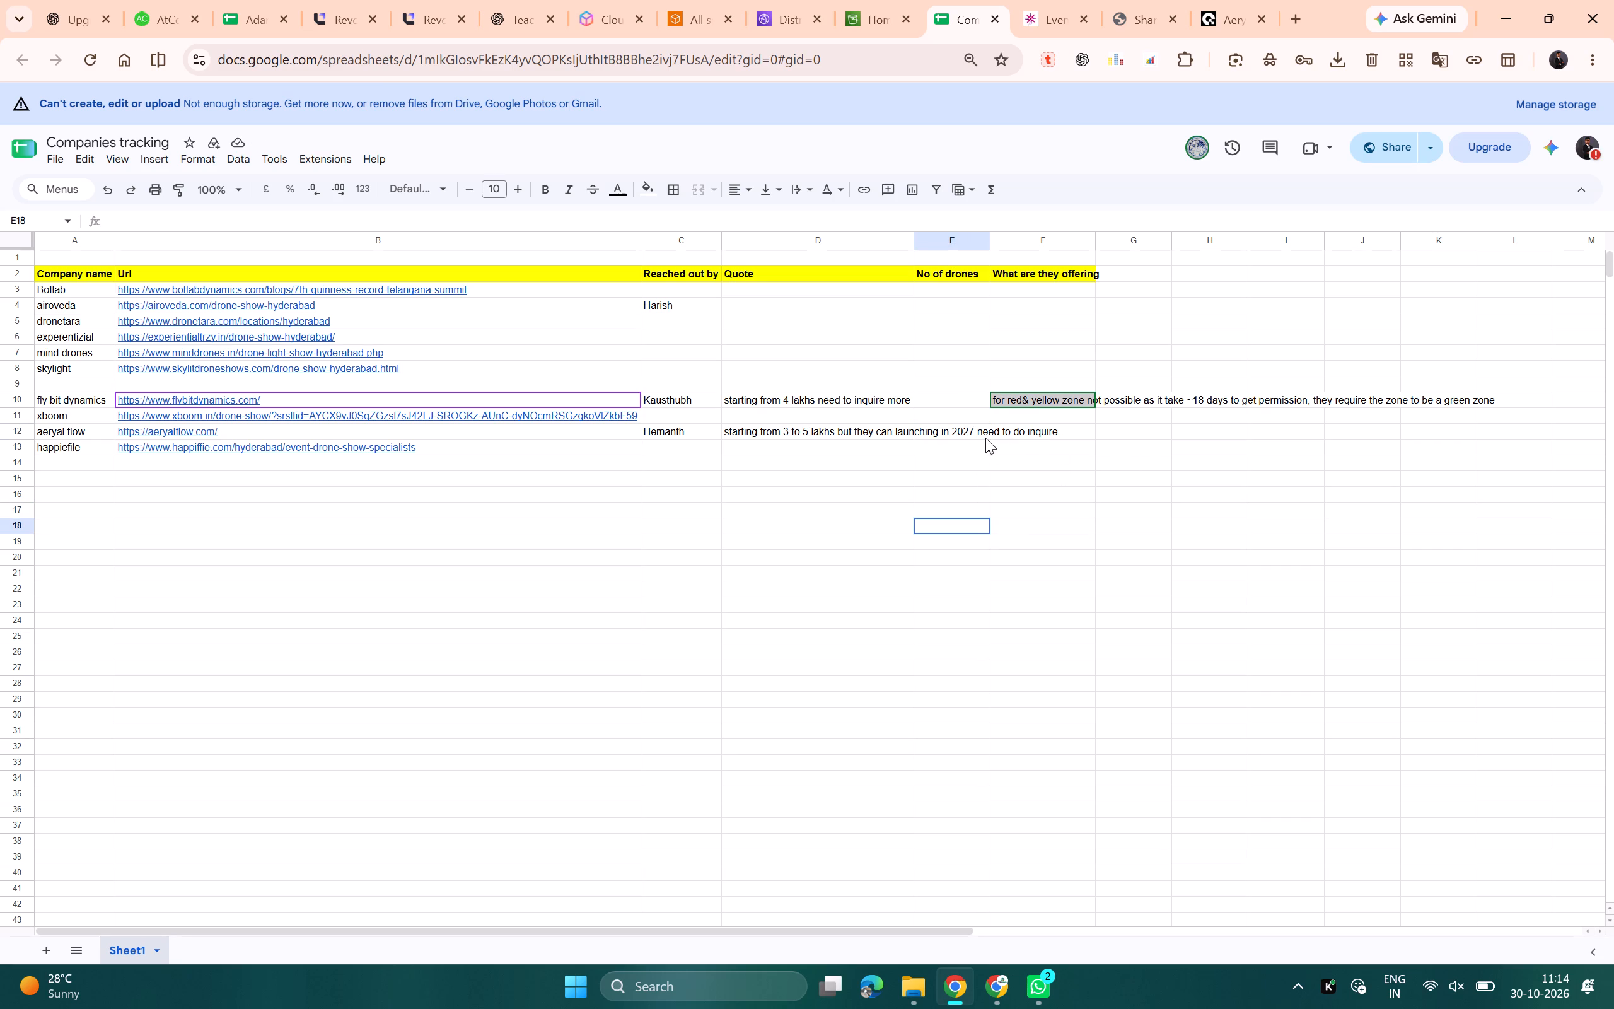
pyautogui.doubleClick(943, 436)
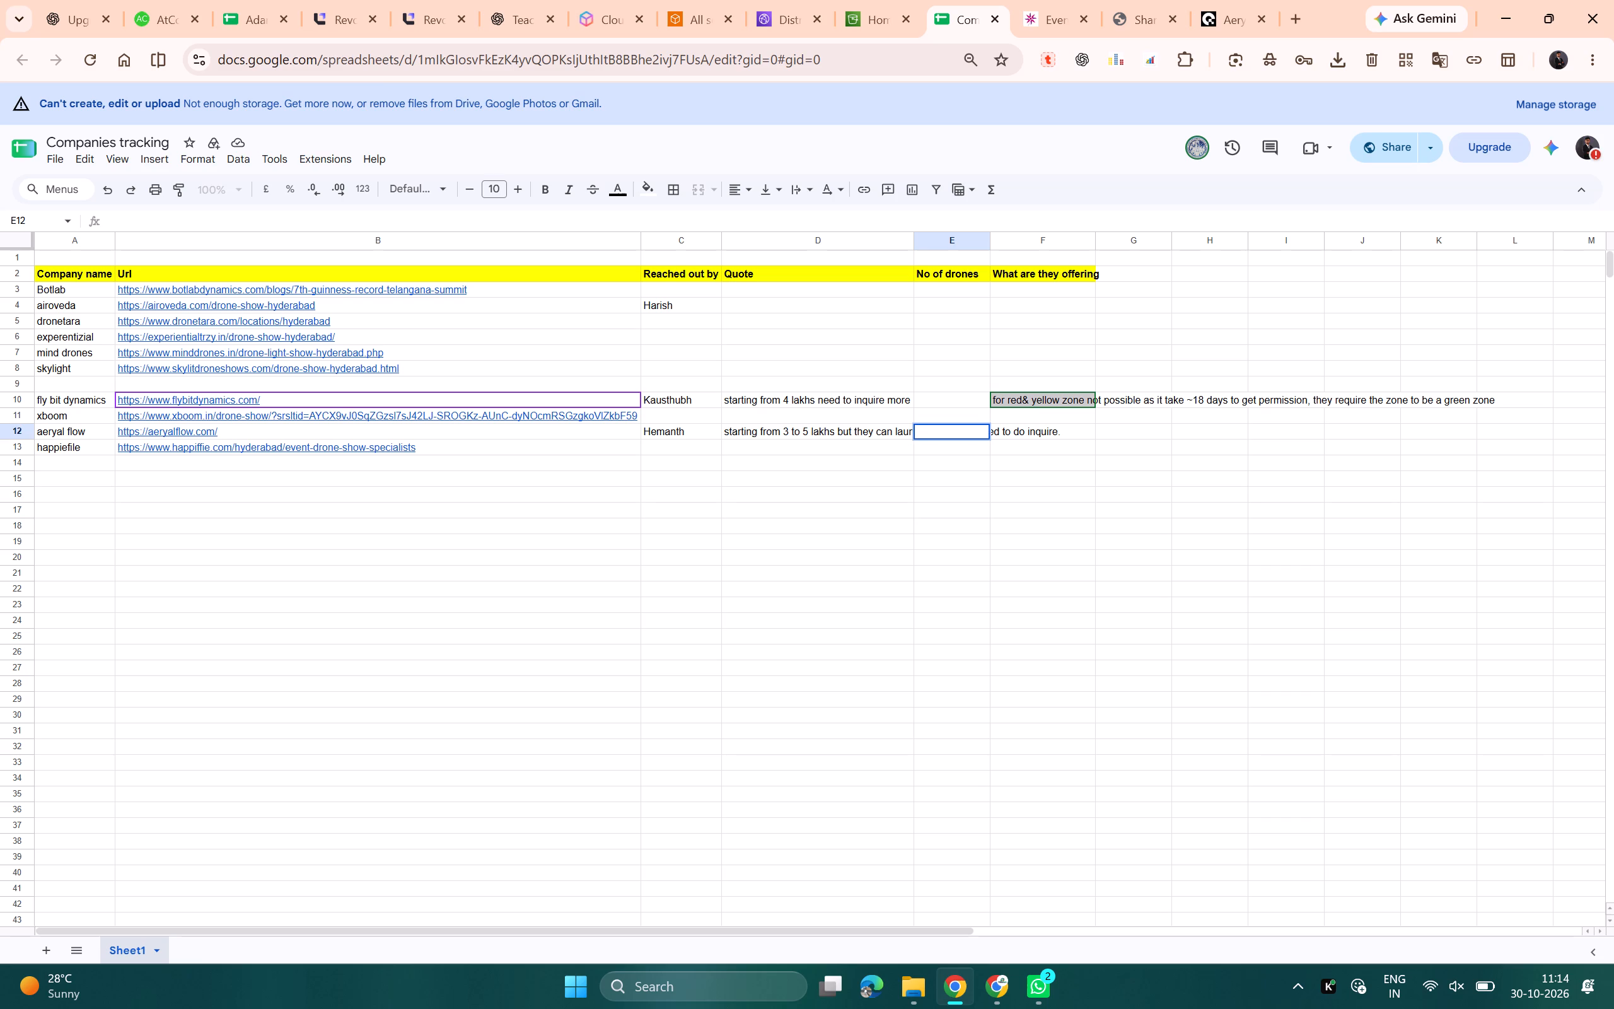
pyautogui.write('150')
pyautogui.write('-200')
pyautogui.press('Return')
pyautogui.click(915, 508)
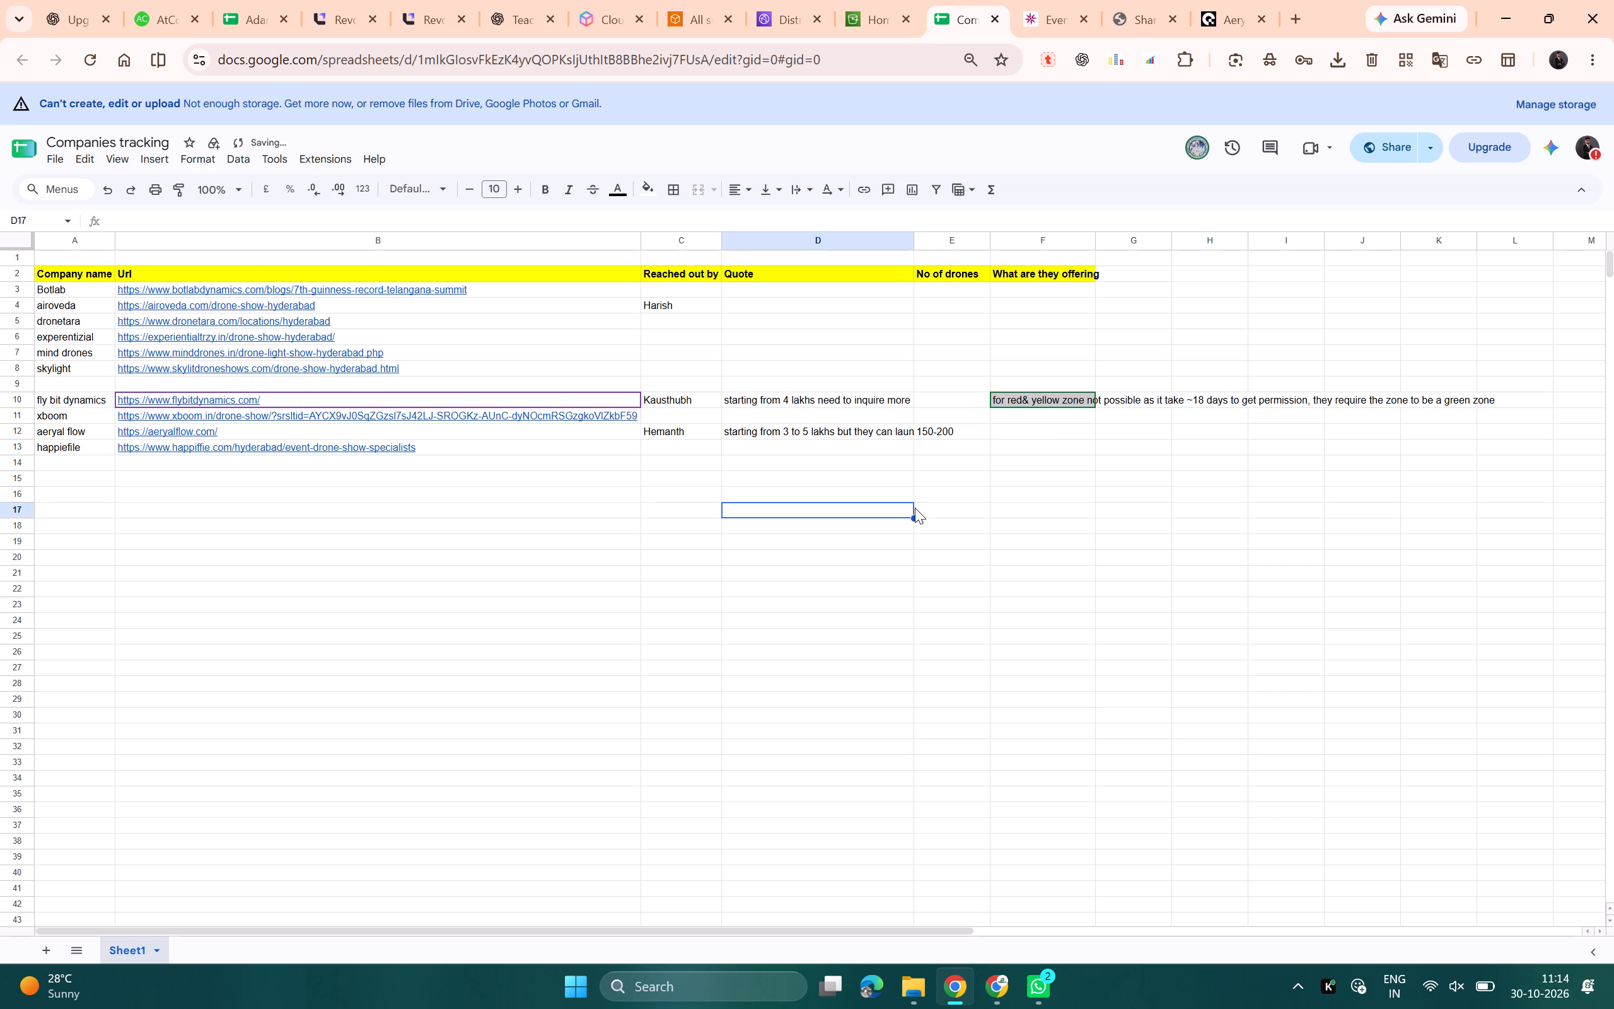
# Return to the Aeryal Flow website to review its drone show details.
pyautogui.click(1224, 0)
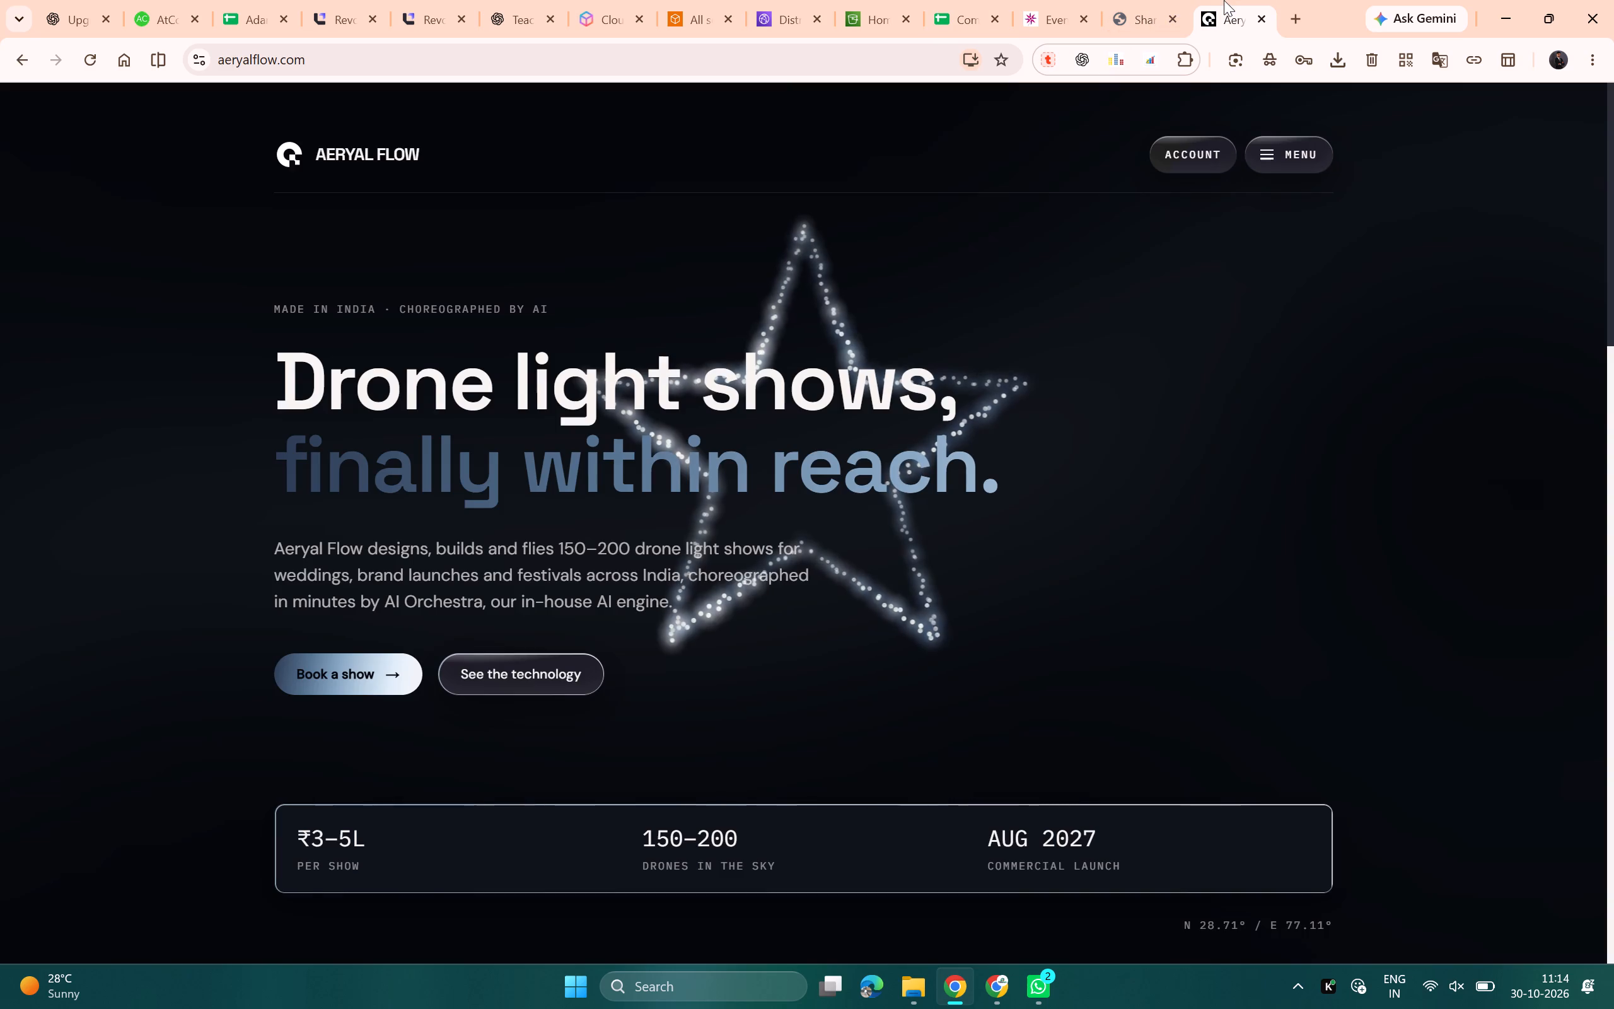
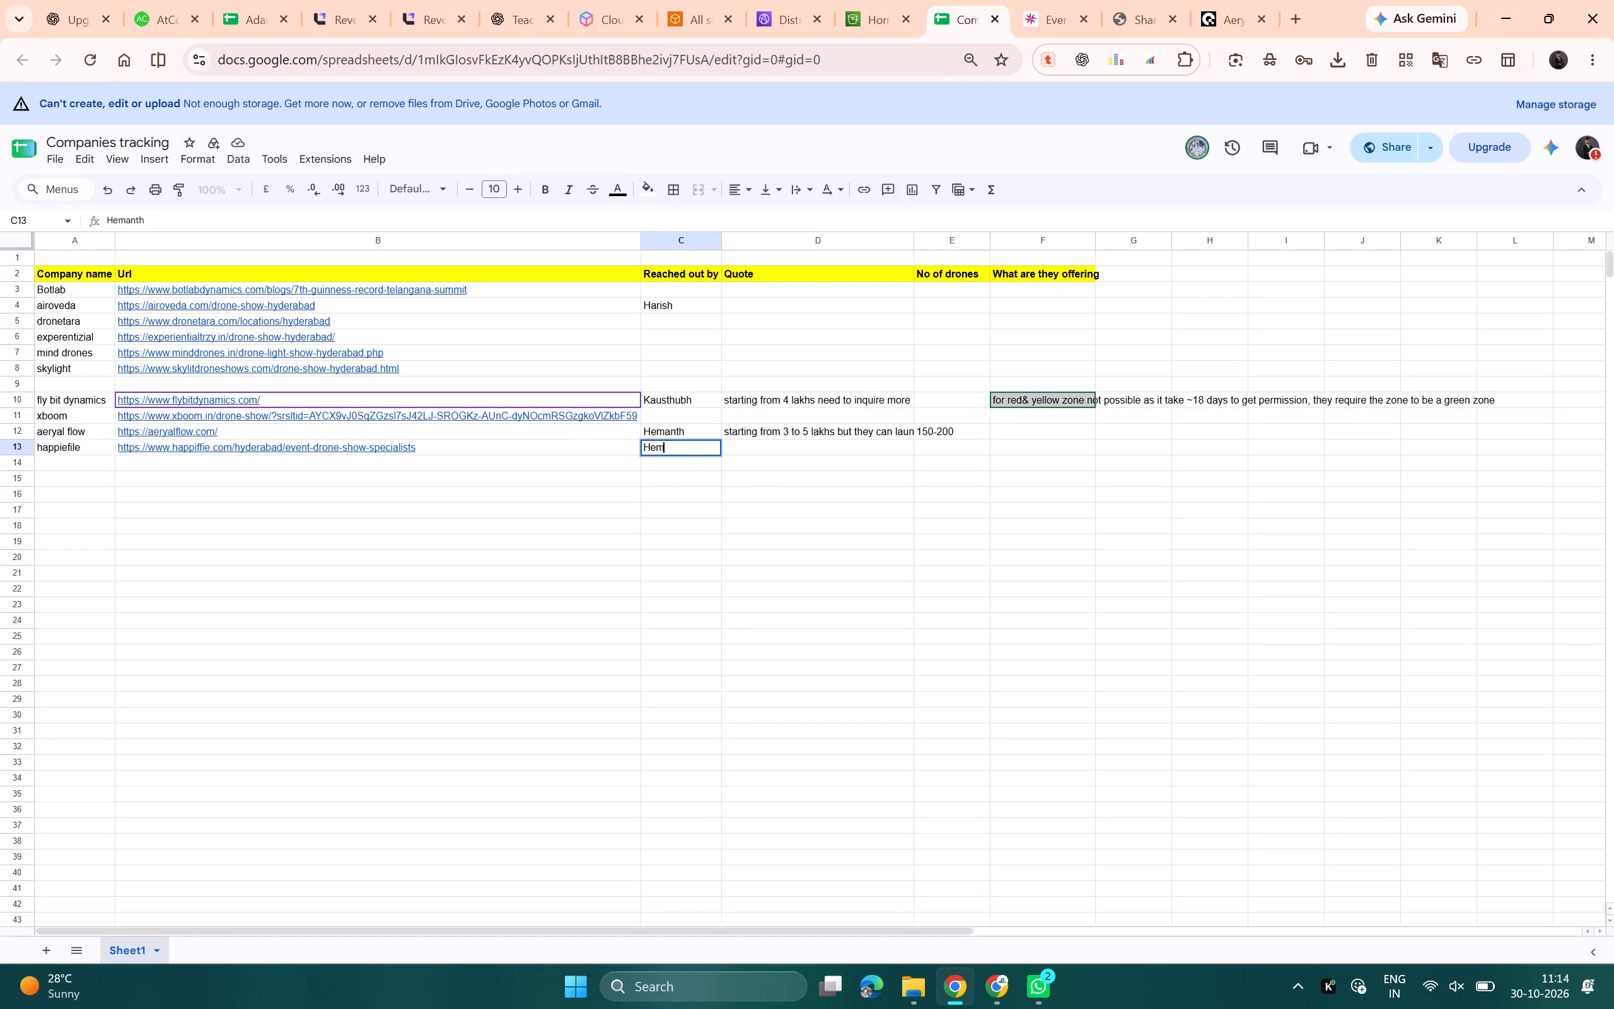
# Complete happiefile's reached-out-by entry as Hemanth.
pyautogui.write('anth')
pyautogui.click(738, 447)
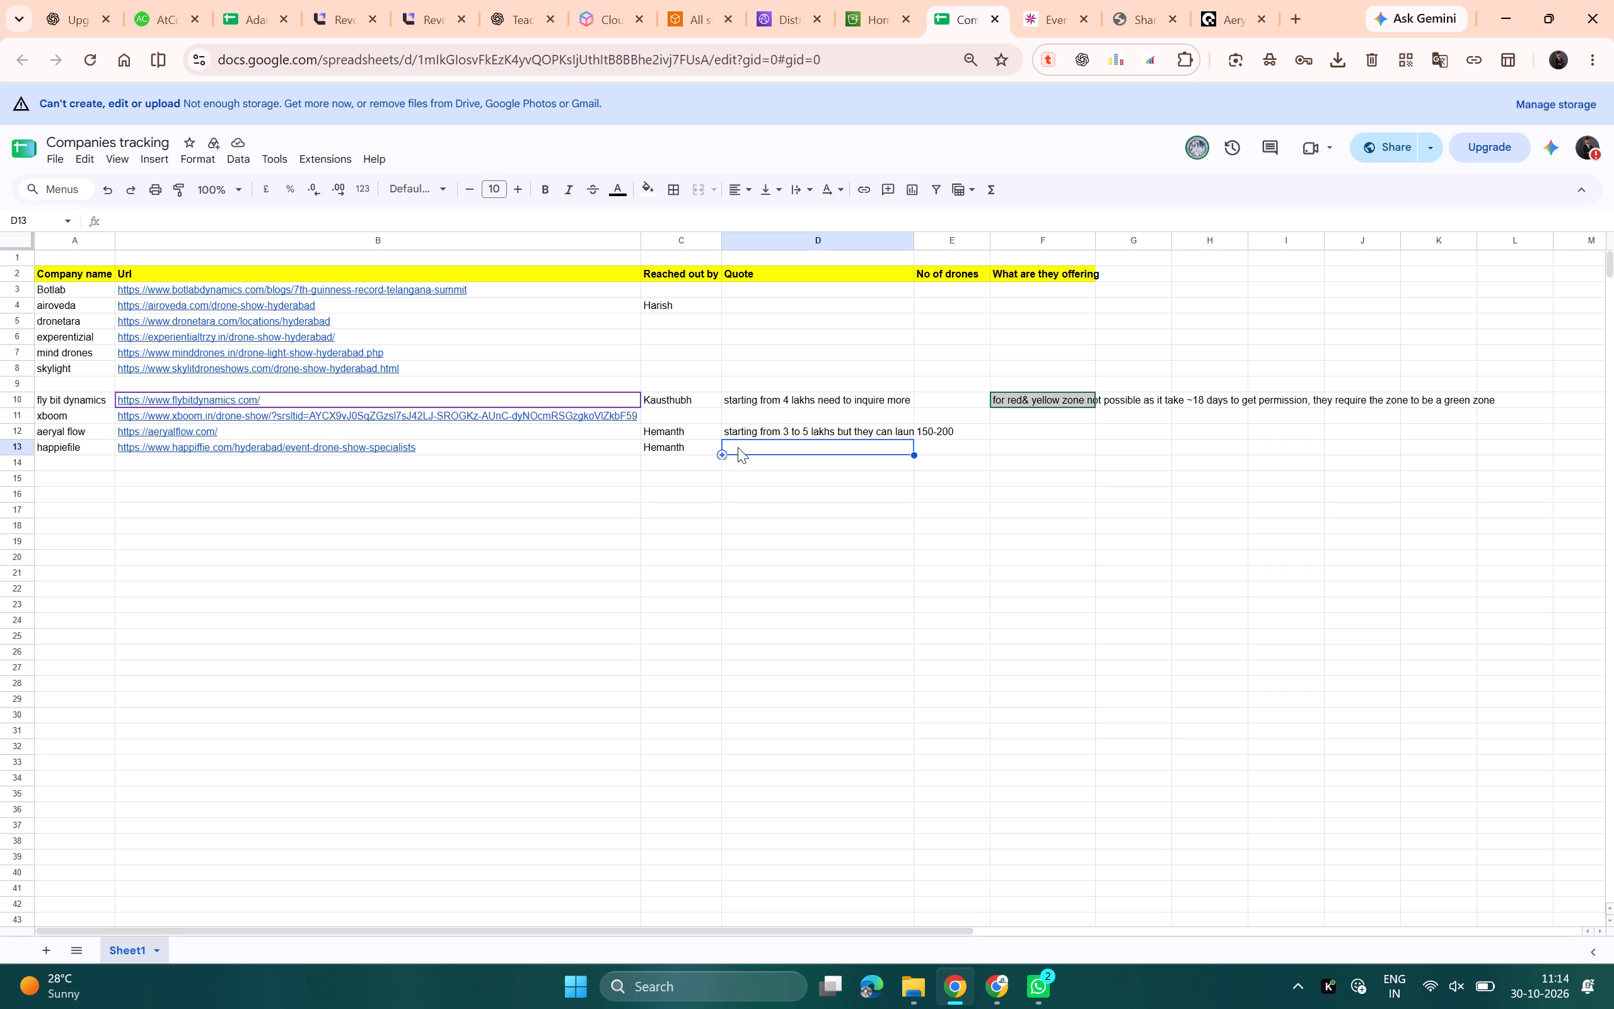
pyautogui.click(738, 447)
pyautogui.click(738, 447)
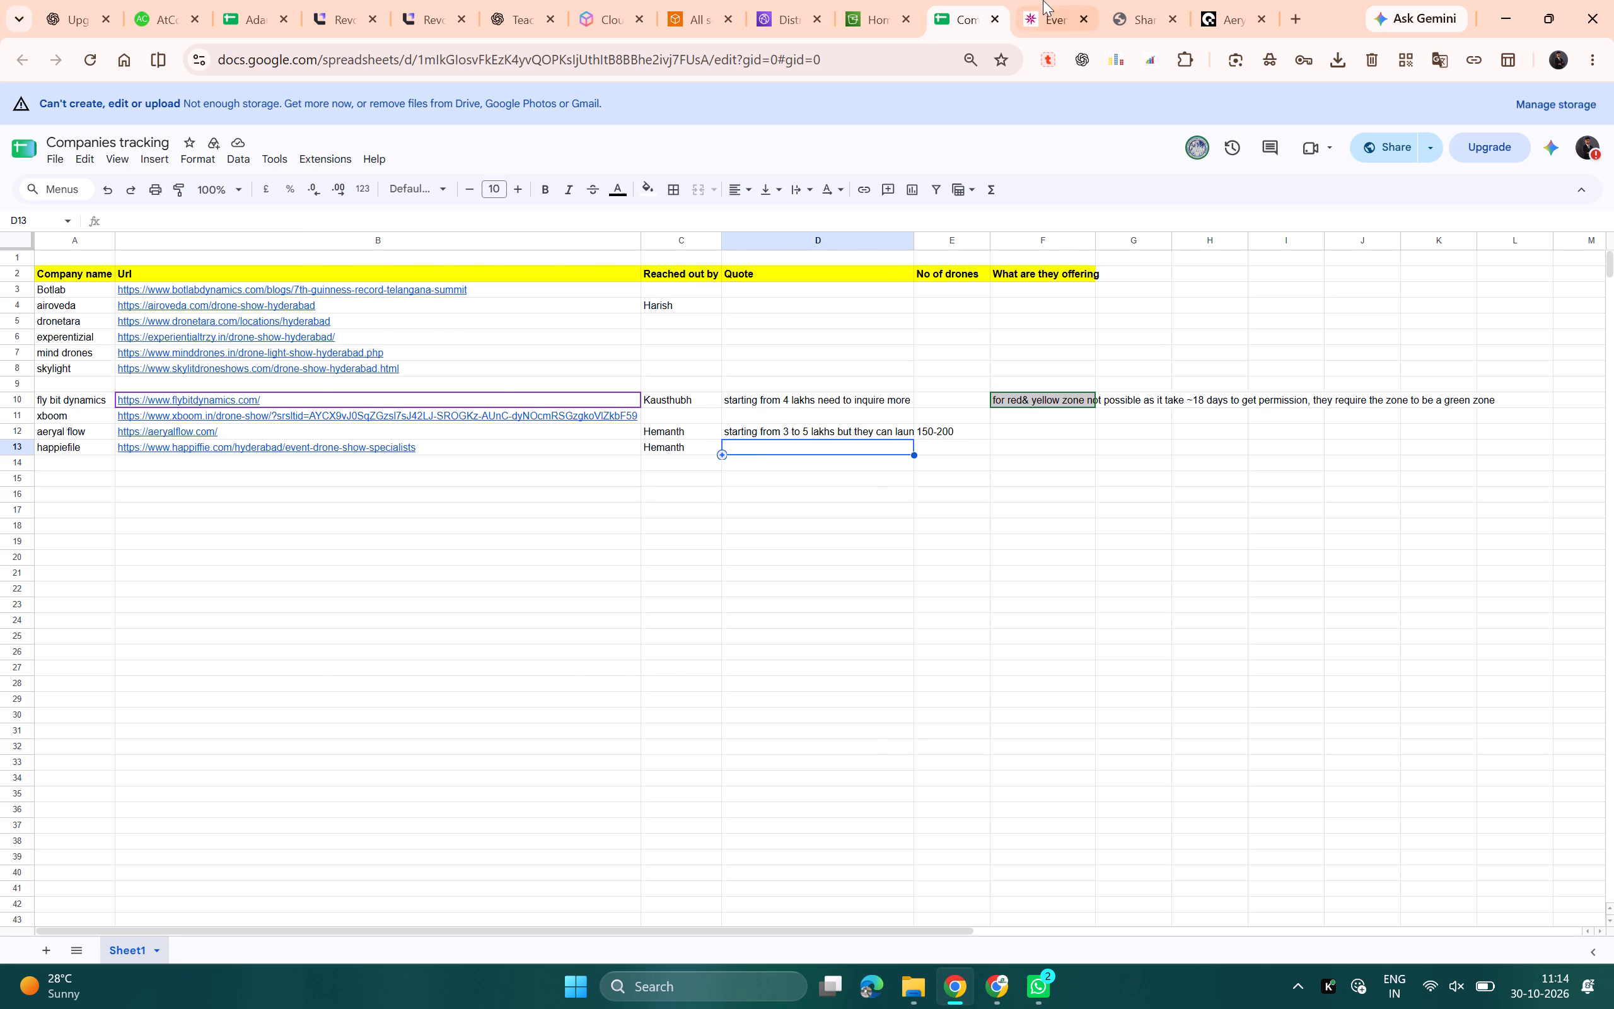
# Review Happiffie's Hyderabad drone show page for pricing, package options and drone counts.
pyautogui.click(1040, 0)
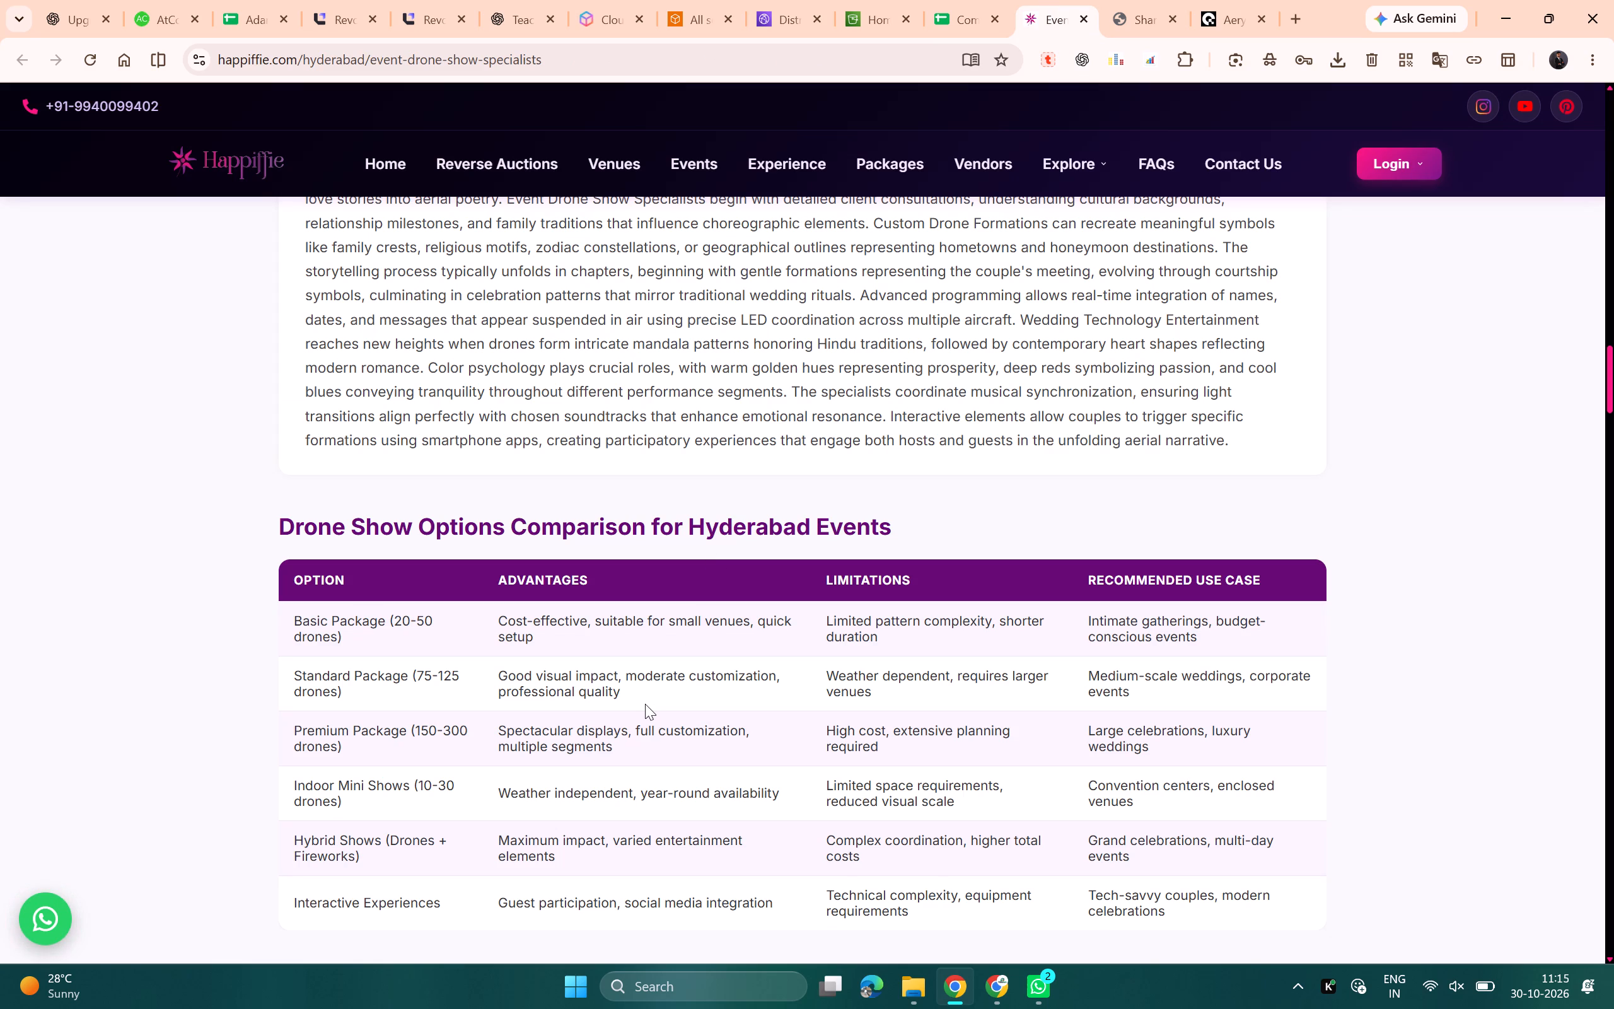
pyautogui.scroll(-11, 645, 704)
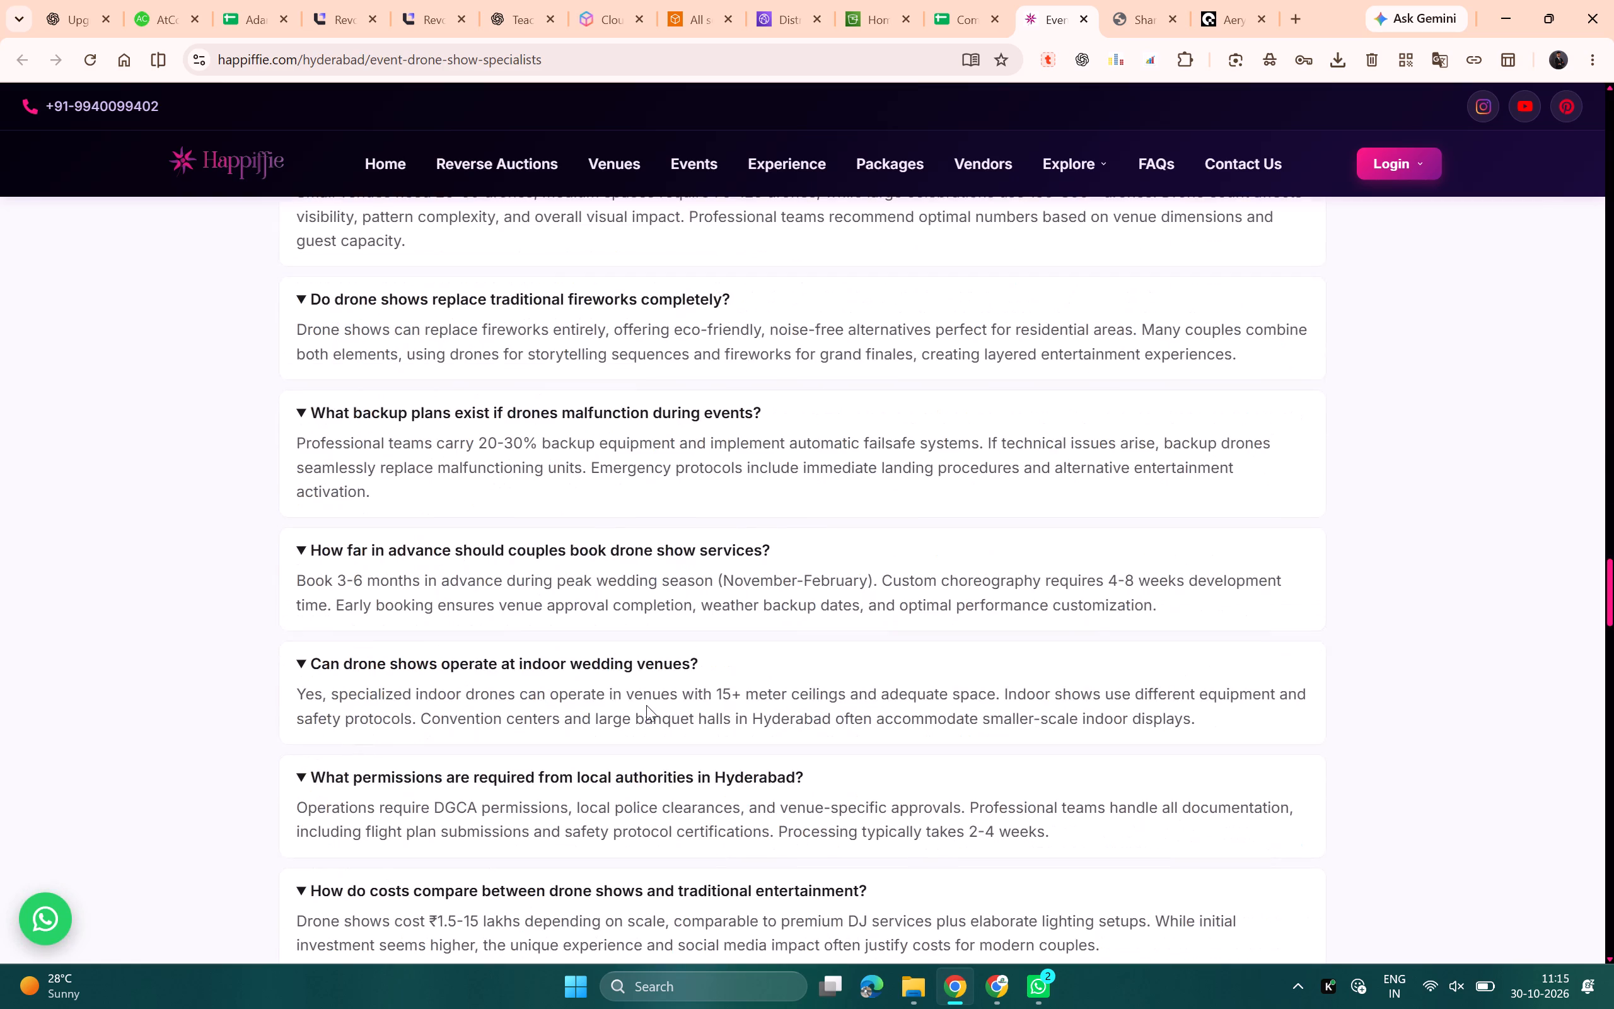
pyautogui.scroll(-6, 646, 705)
pyautogui.scroll(16, 646, 705)
pyautogui.scroll(-1, 646, 705)
pyautogui.scroll(1, 646, 705)
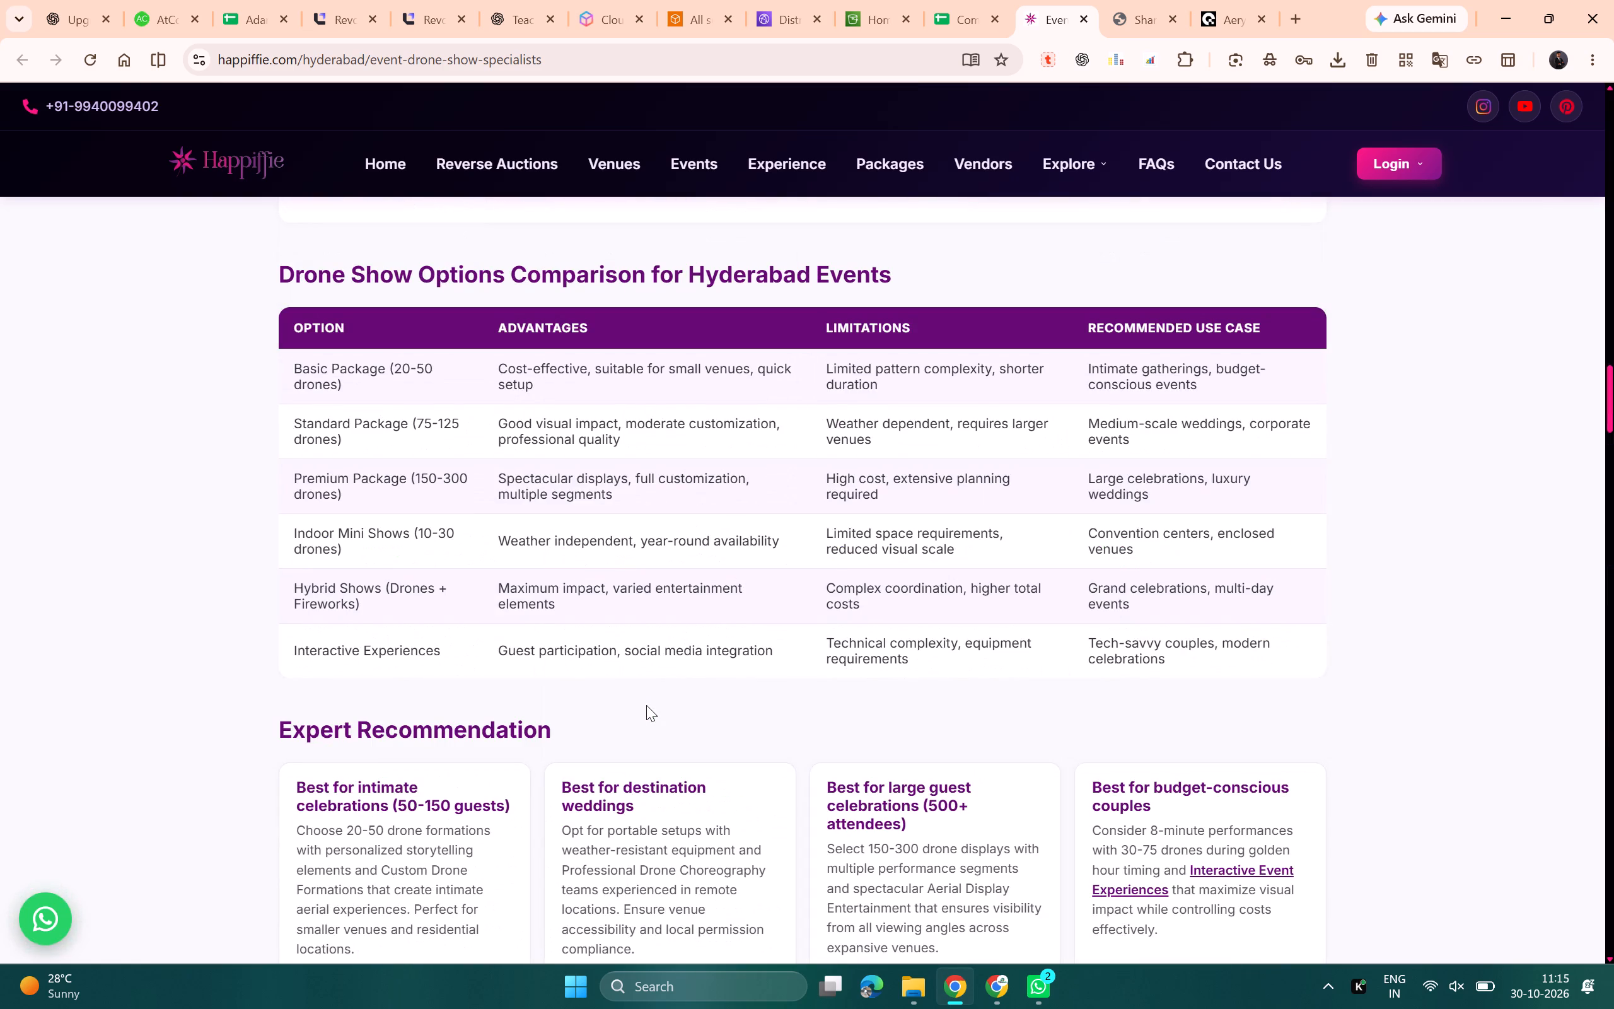
pyautogui.scroll(16, 646, 705)
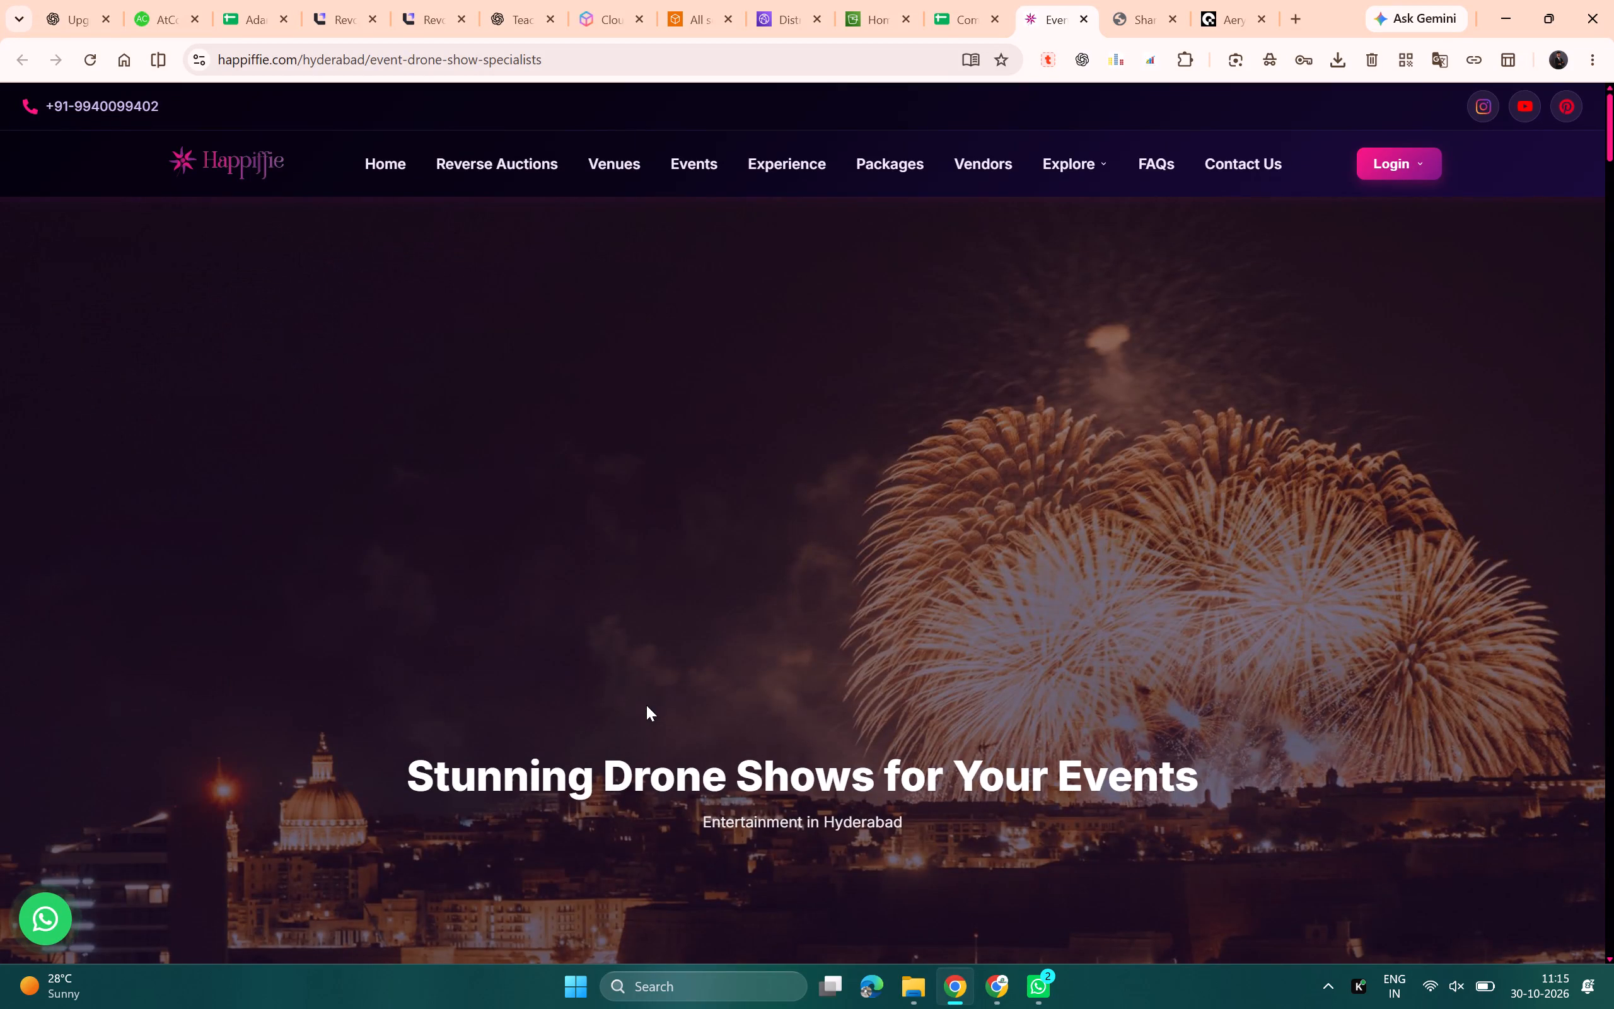
pyautogui.scroll(5, 646, 705)
pyautogui.scroll(-8, 646, 705)
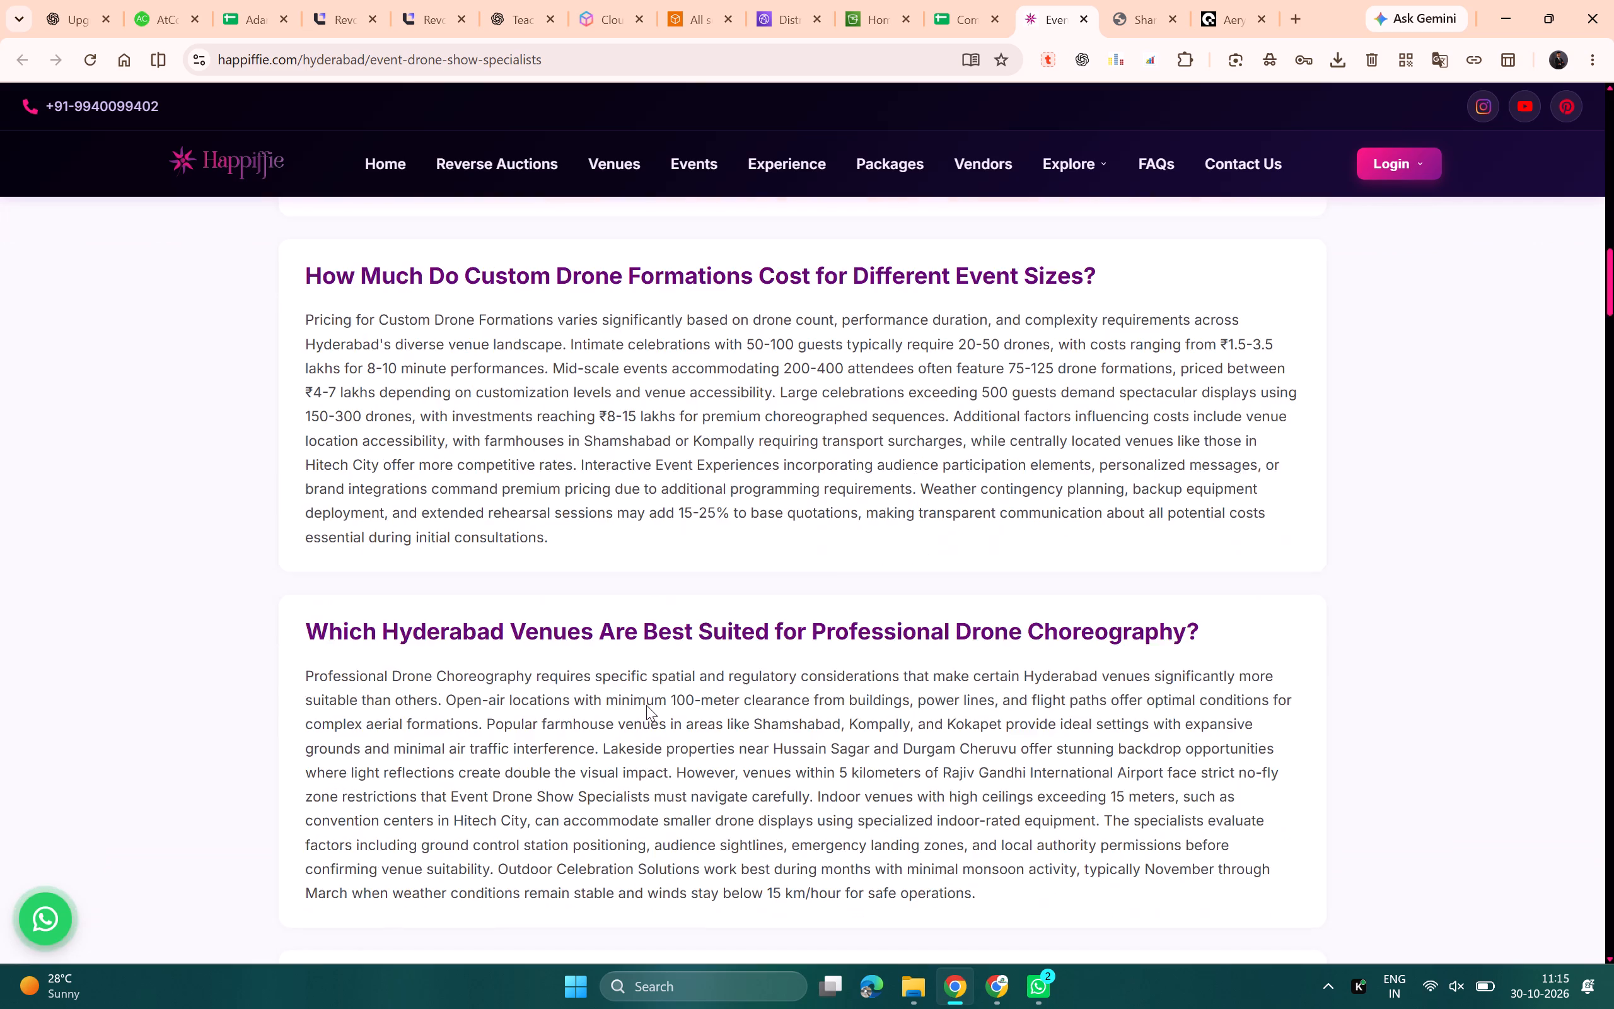
pyautogui.scroll(-5, 646, 705)
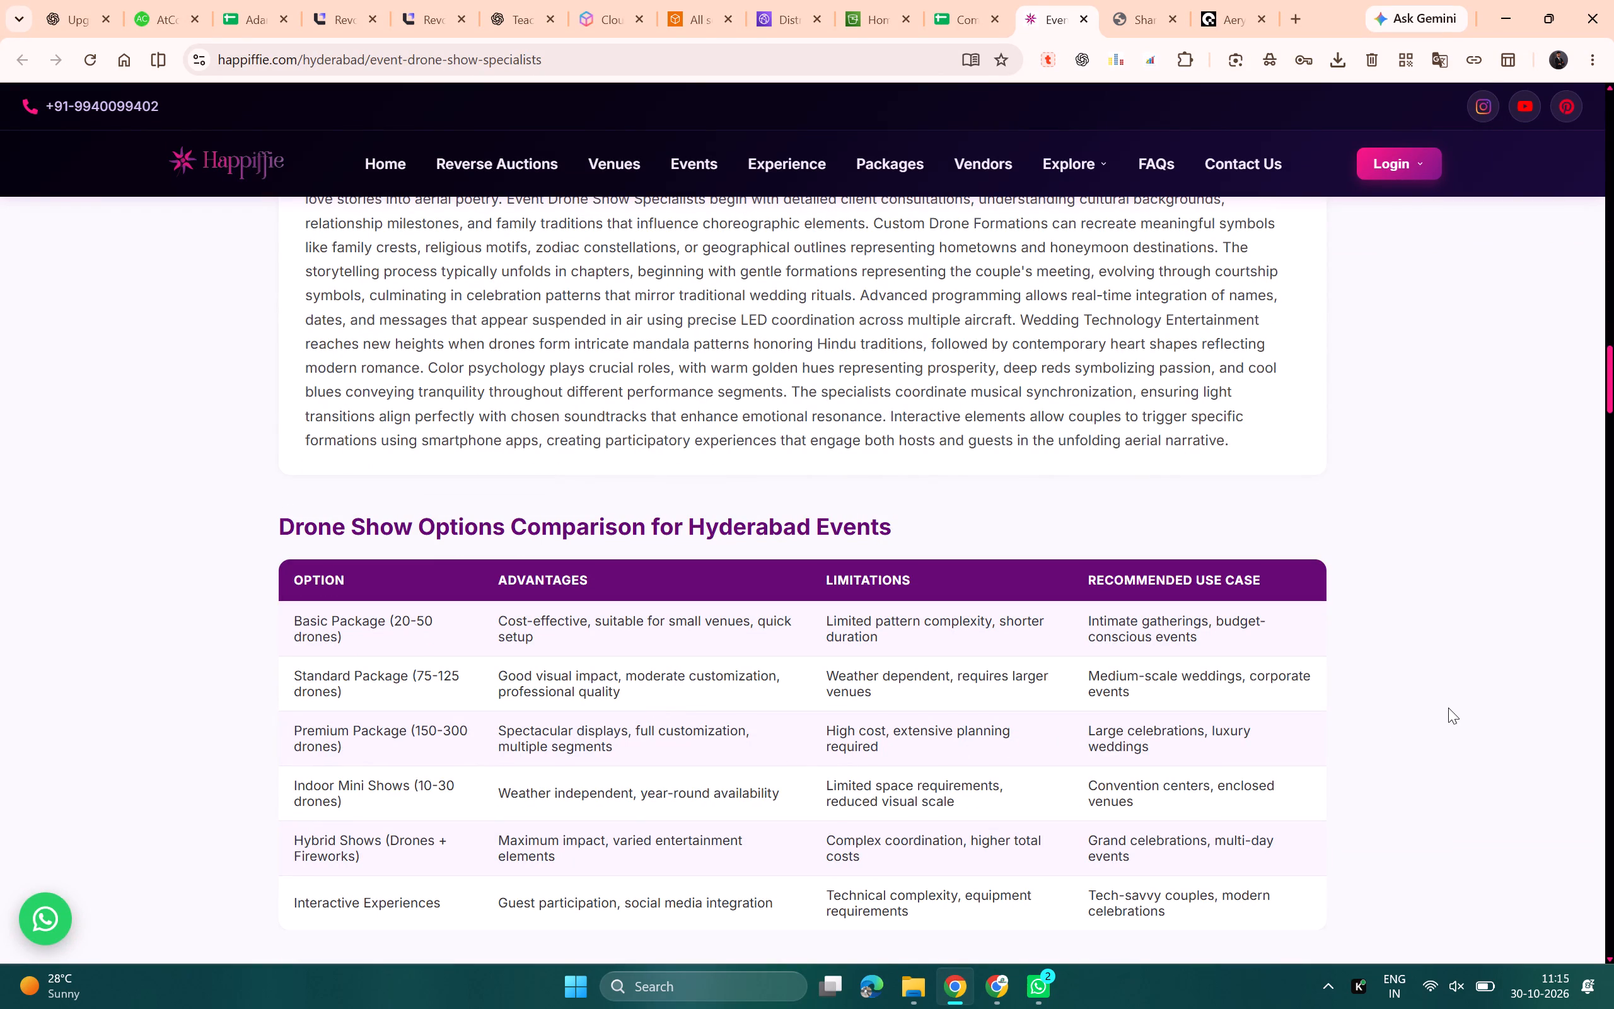
pyautogui.scroll(-1, 1448, 708)
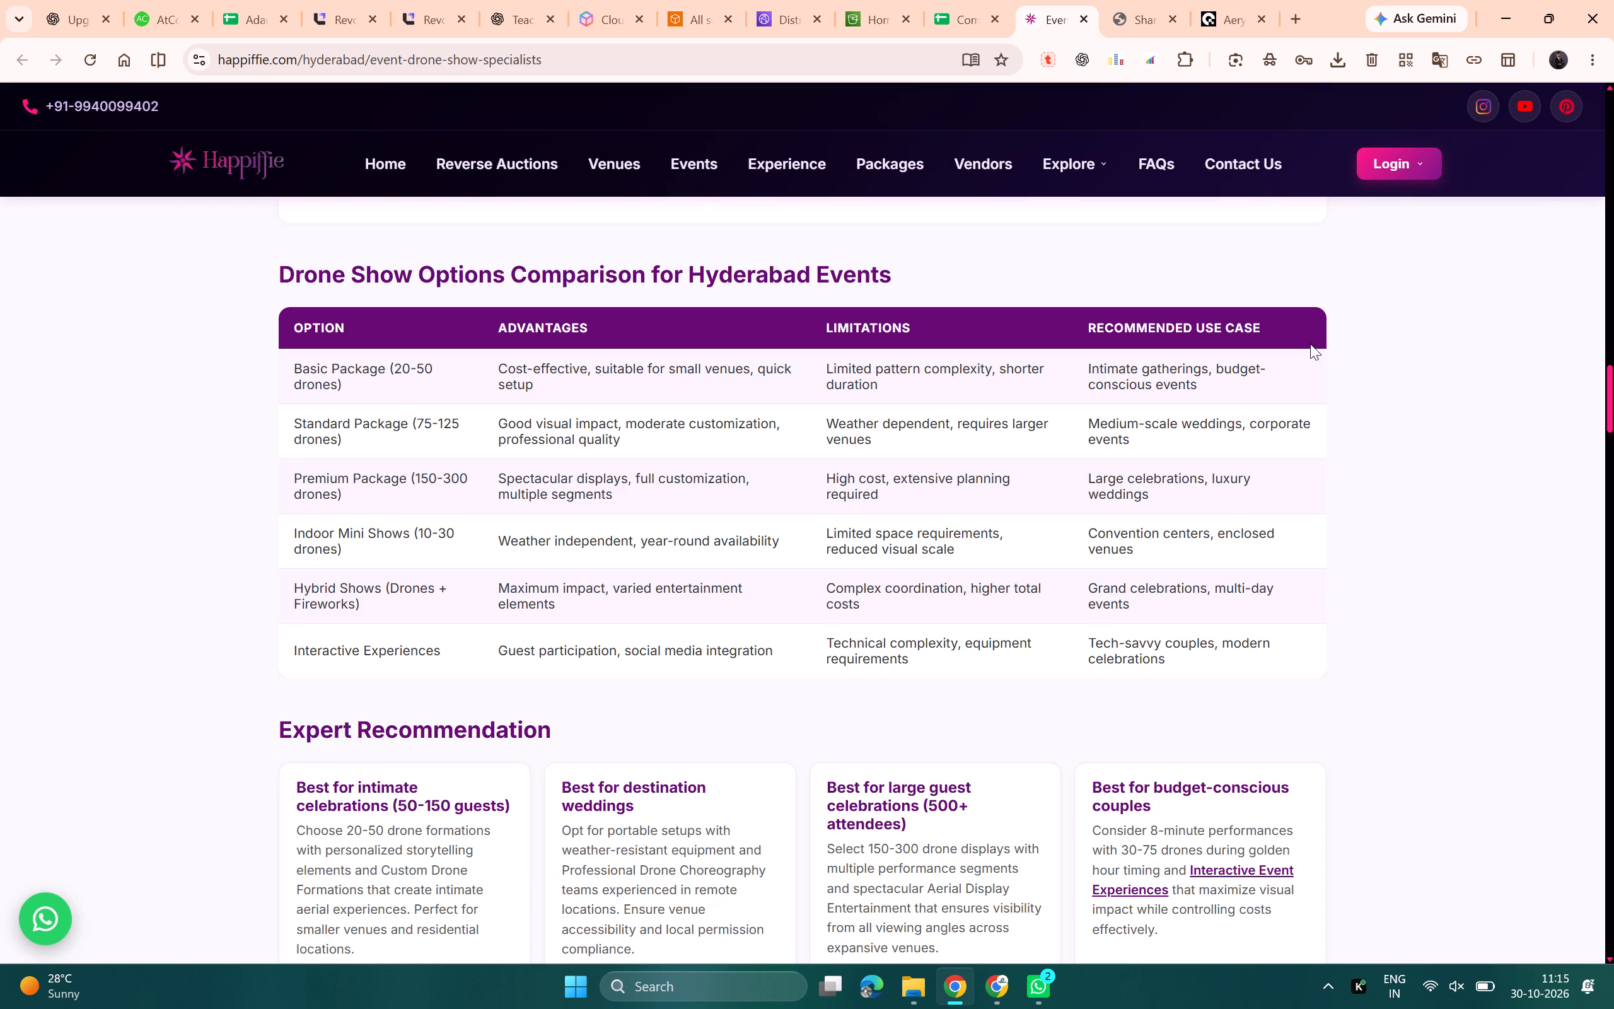
pyautogui.click(930, 0)
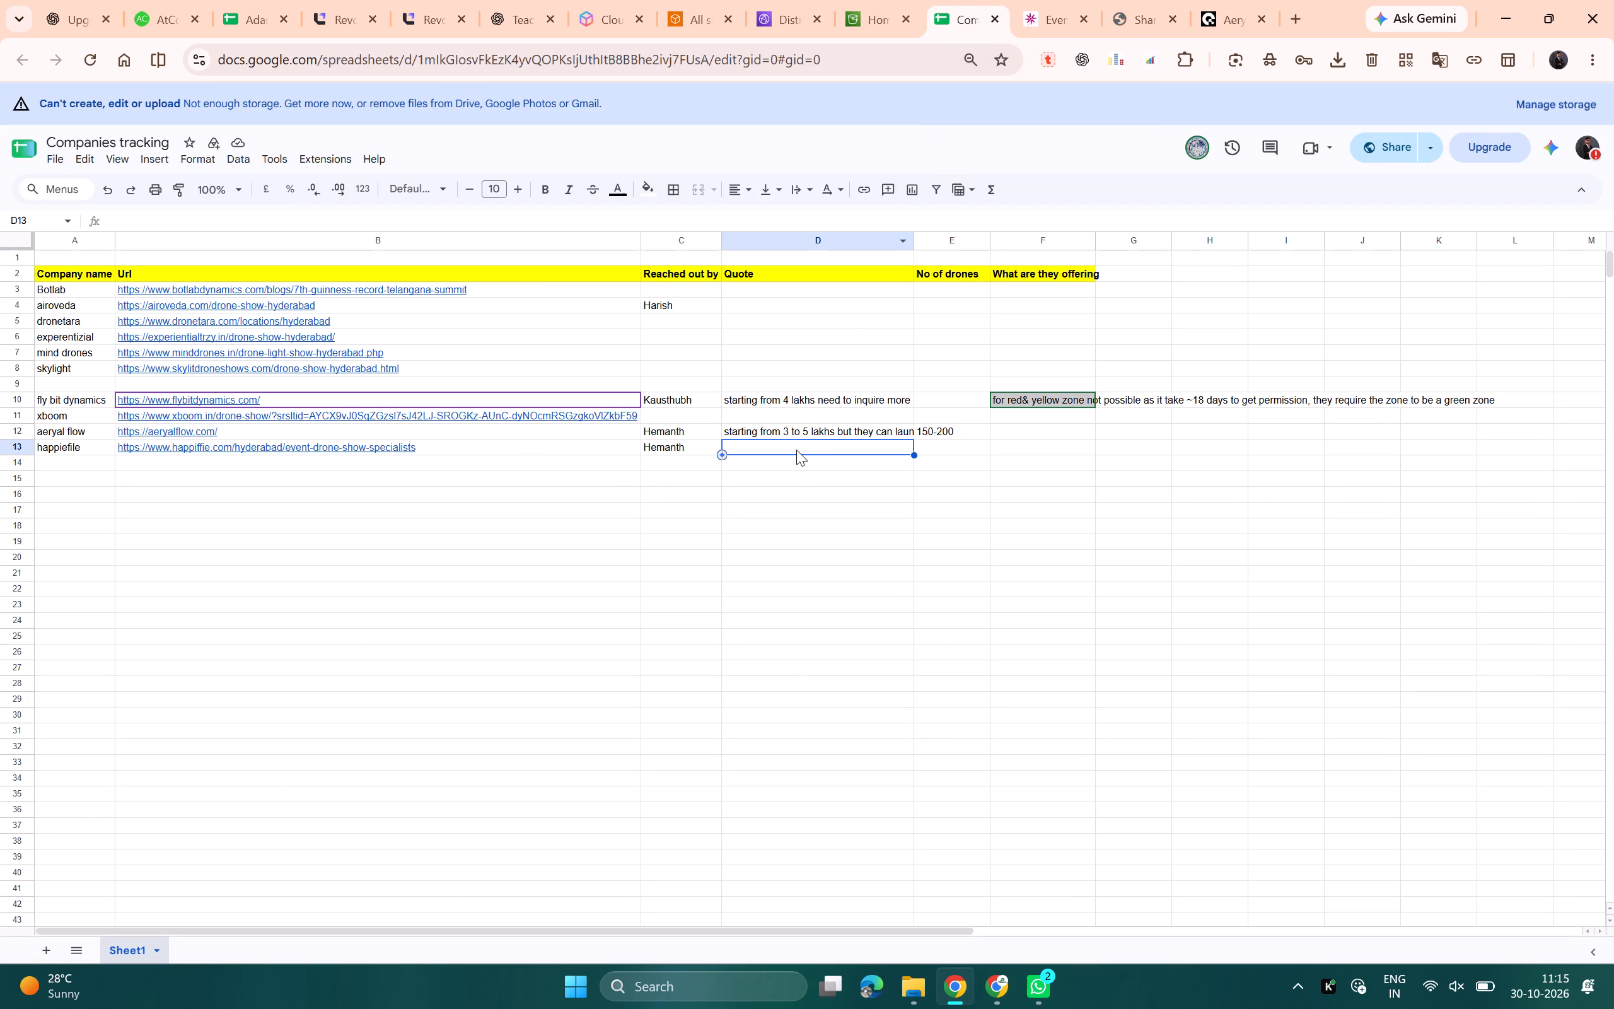
pyautogui.click(769, 440)
pyautogui.click(1031, 0)
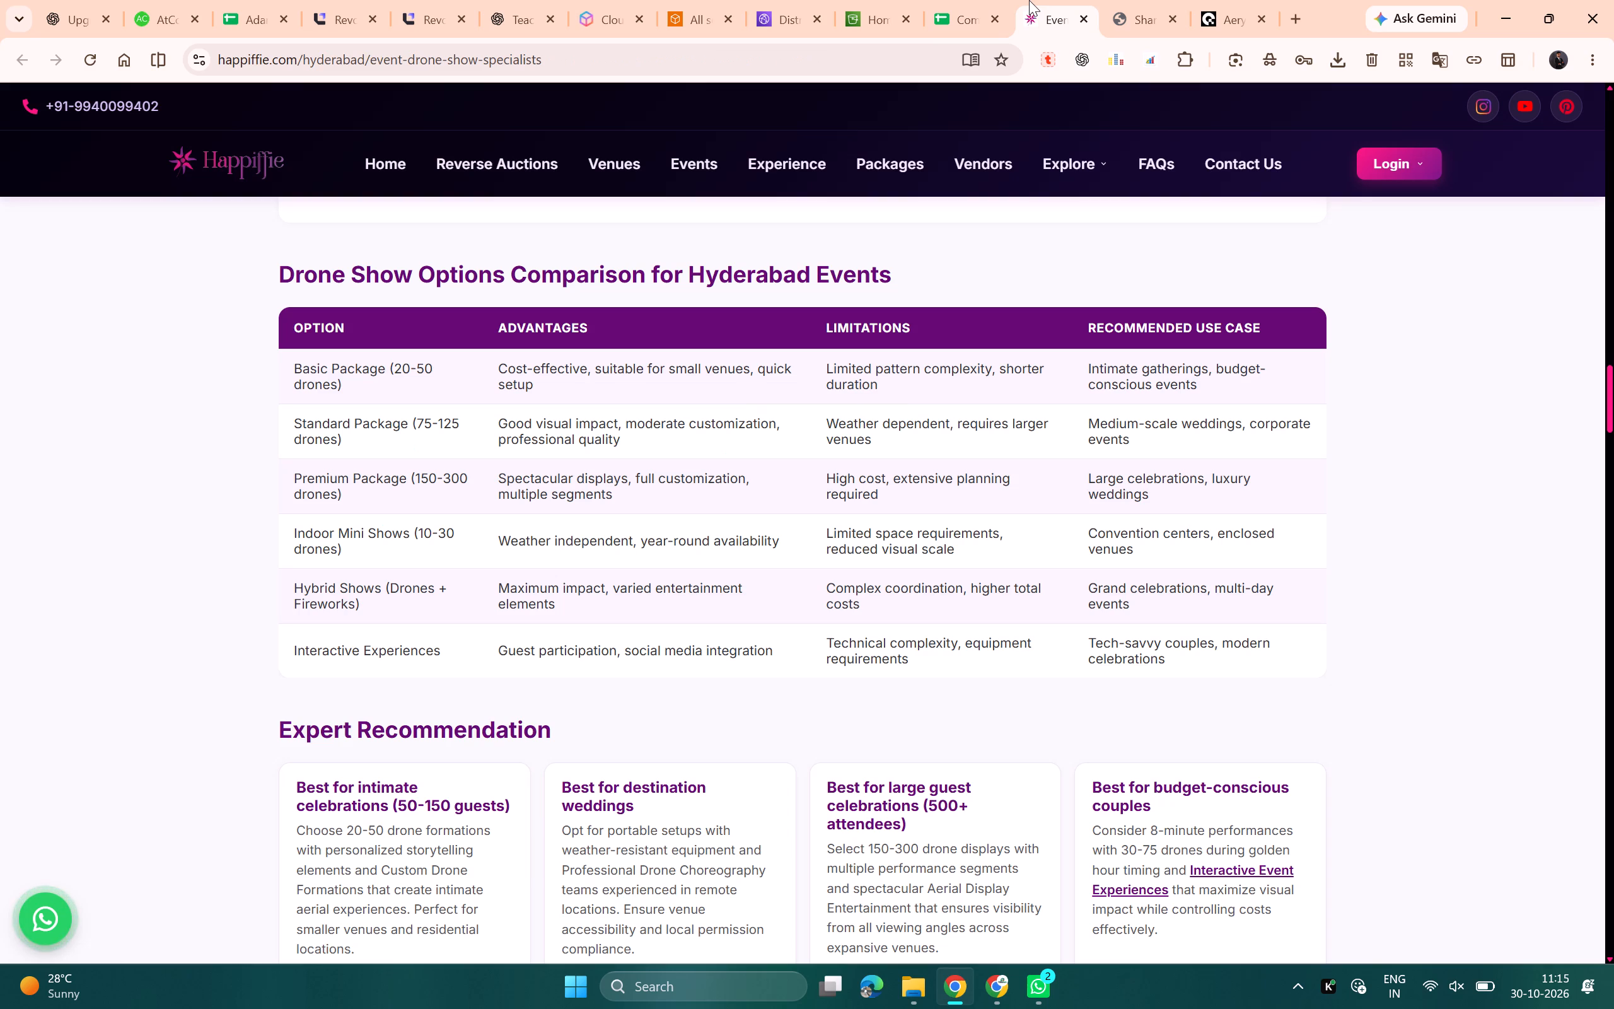
# Enter "starting from 20-50" as happiefile's quote in the Companies tracking spreadsheet.
pyautogui.click(991, 0)
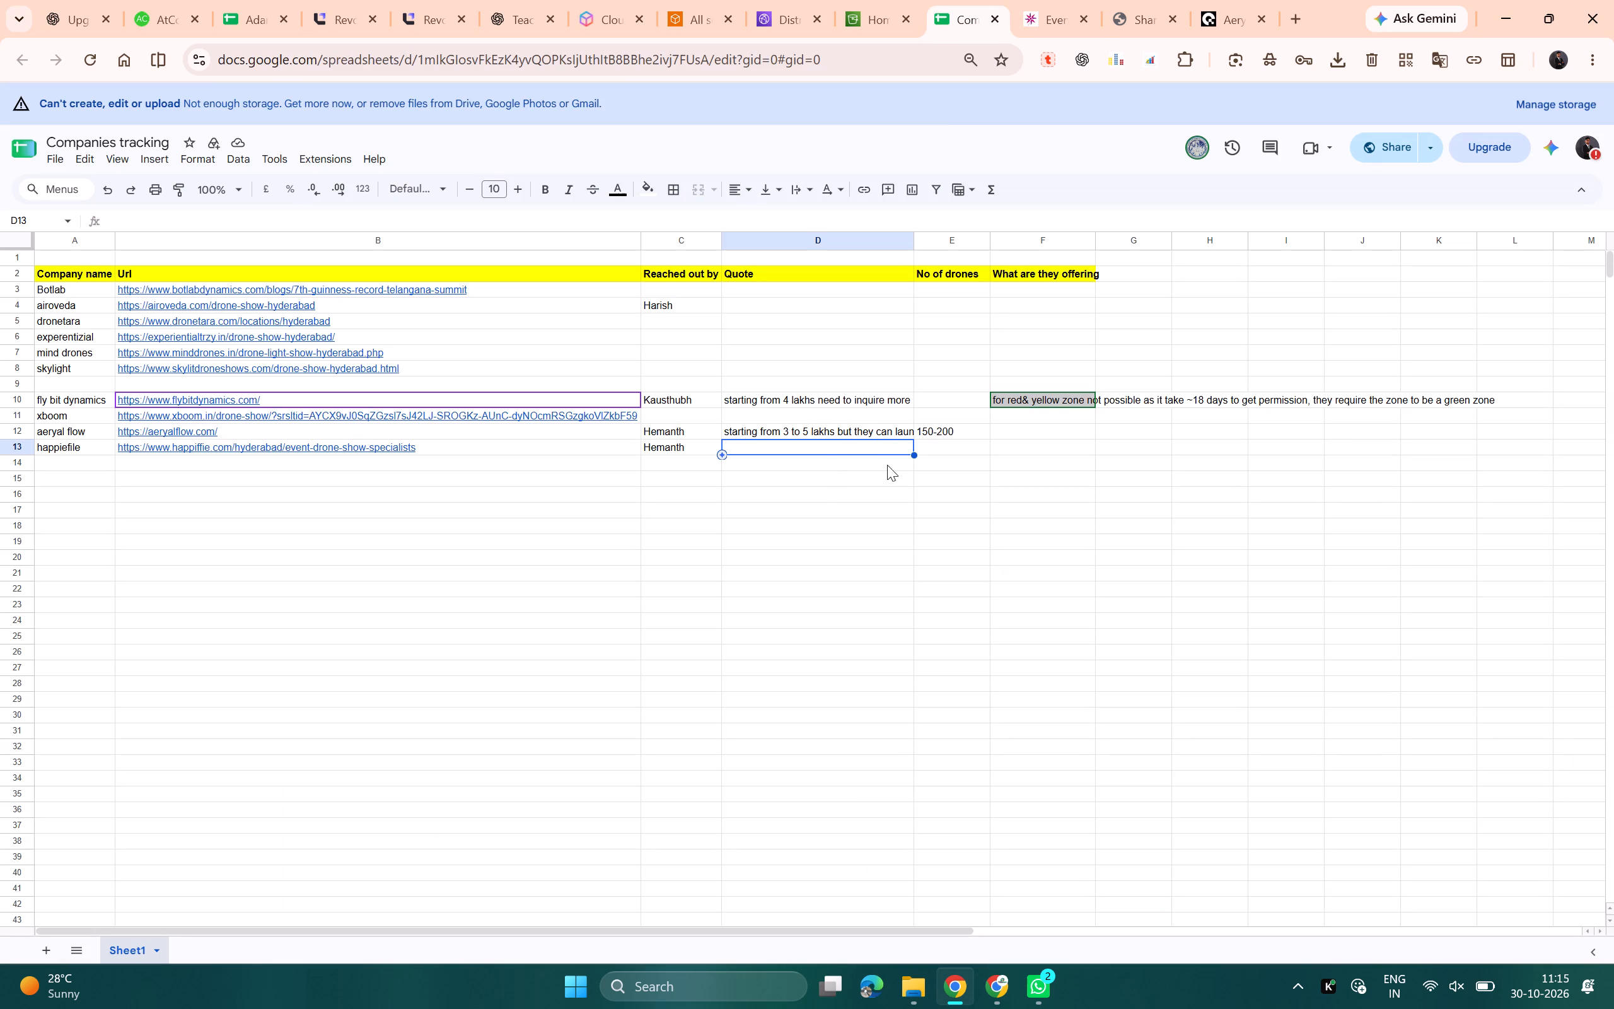
pyautogui.click(808, 450)
pyautogui.click(806, 448)
pyautogui.write('st')
pyautogui.write('ar')
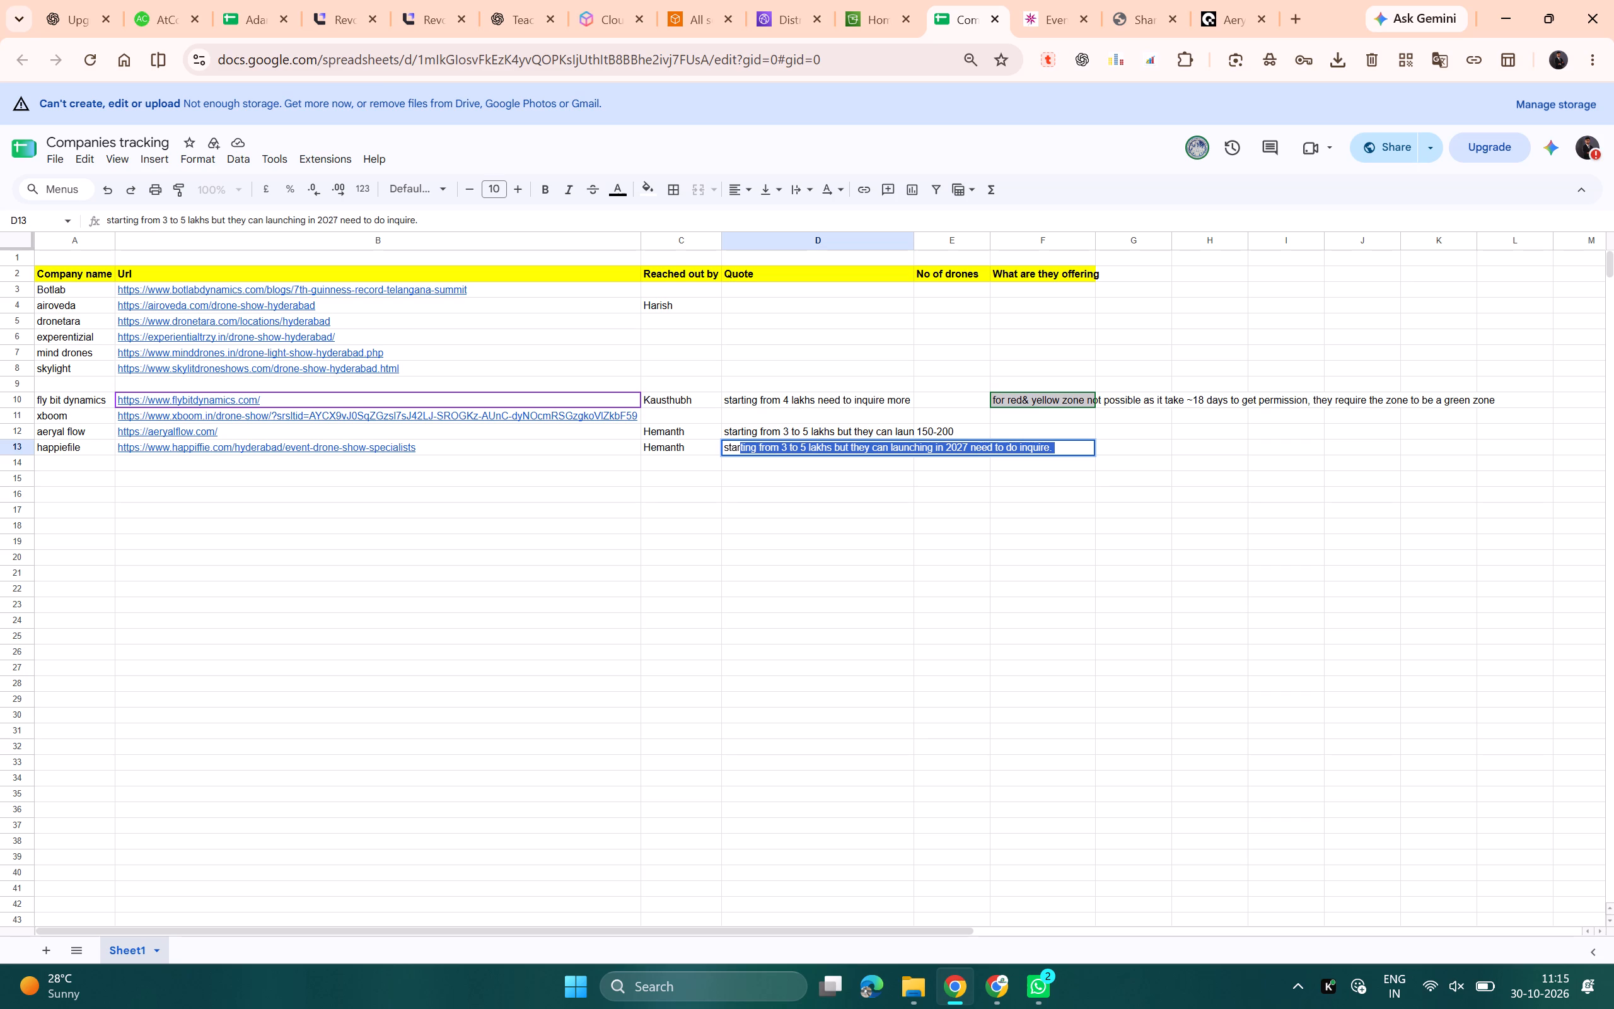
pyautogui.click(779, 446)
pyautogui.moveTo(779, 446); pyautogui.dragTo(791, 448)
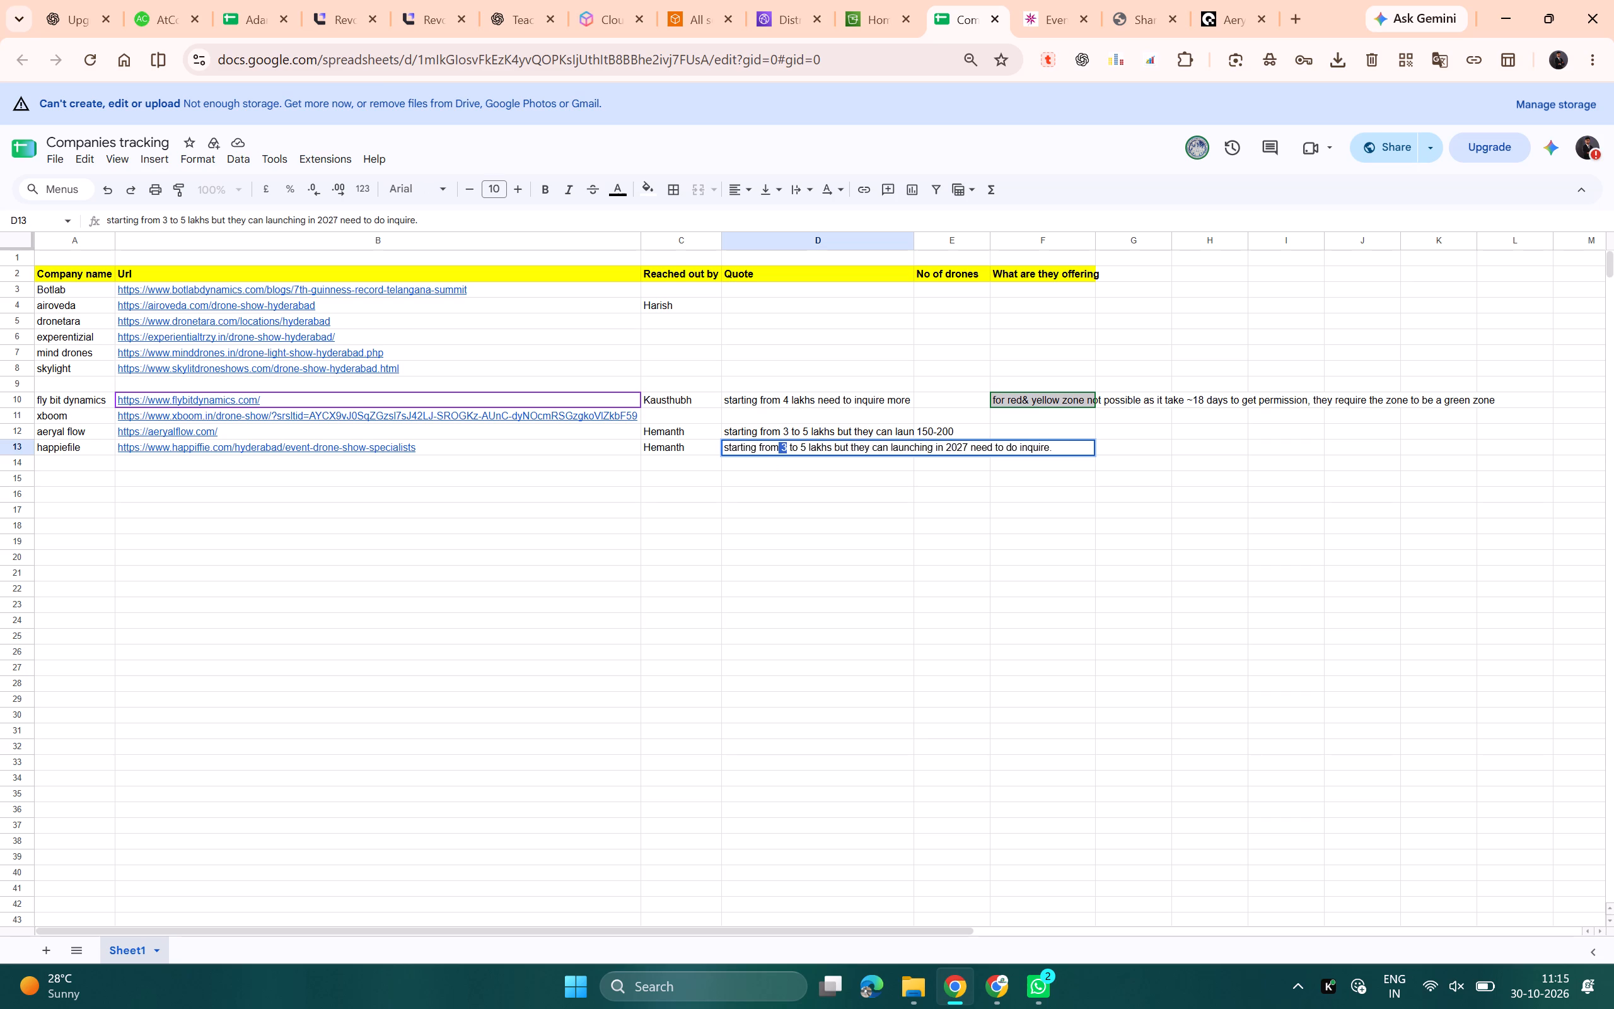
pyautogui.moveTo(791, 448); pyautogui.dragTo(1054, 451)
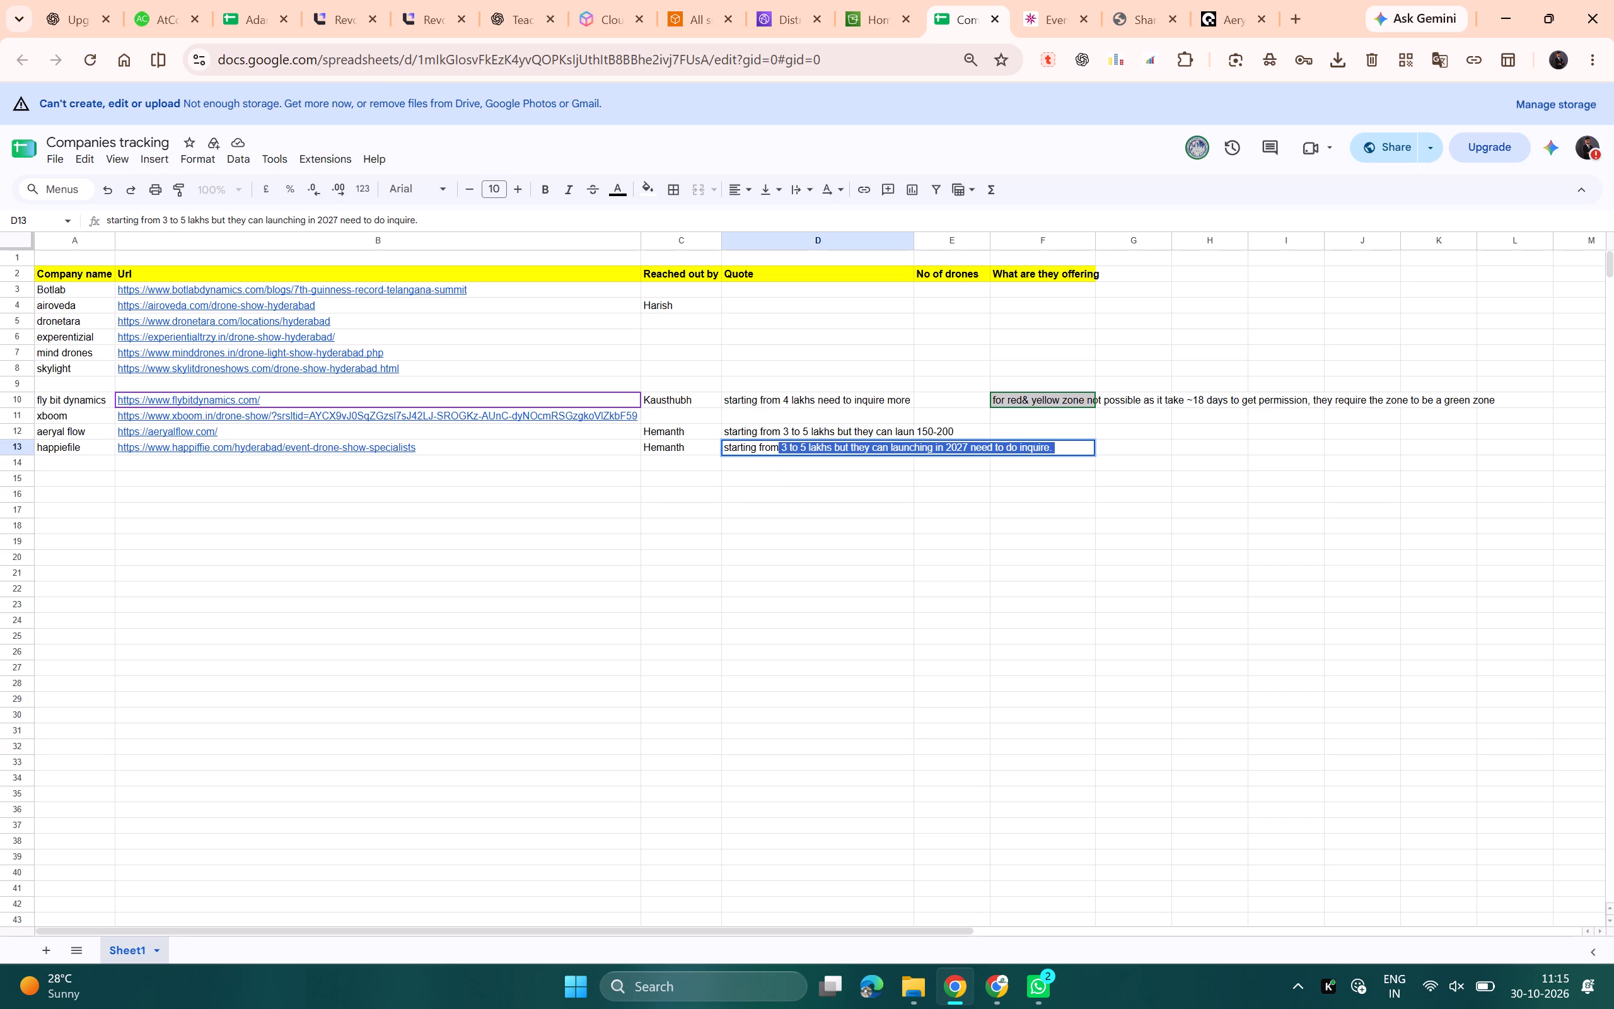
pyautogui.press('BackSpace')
pyautogui.press('space')
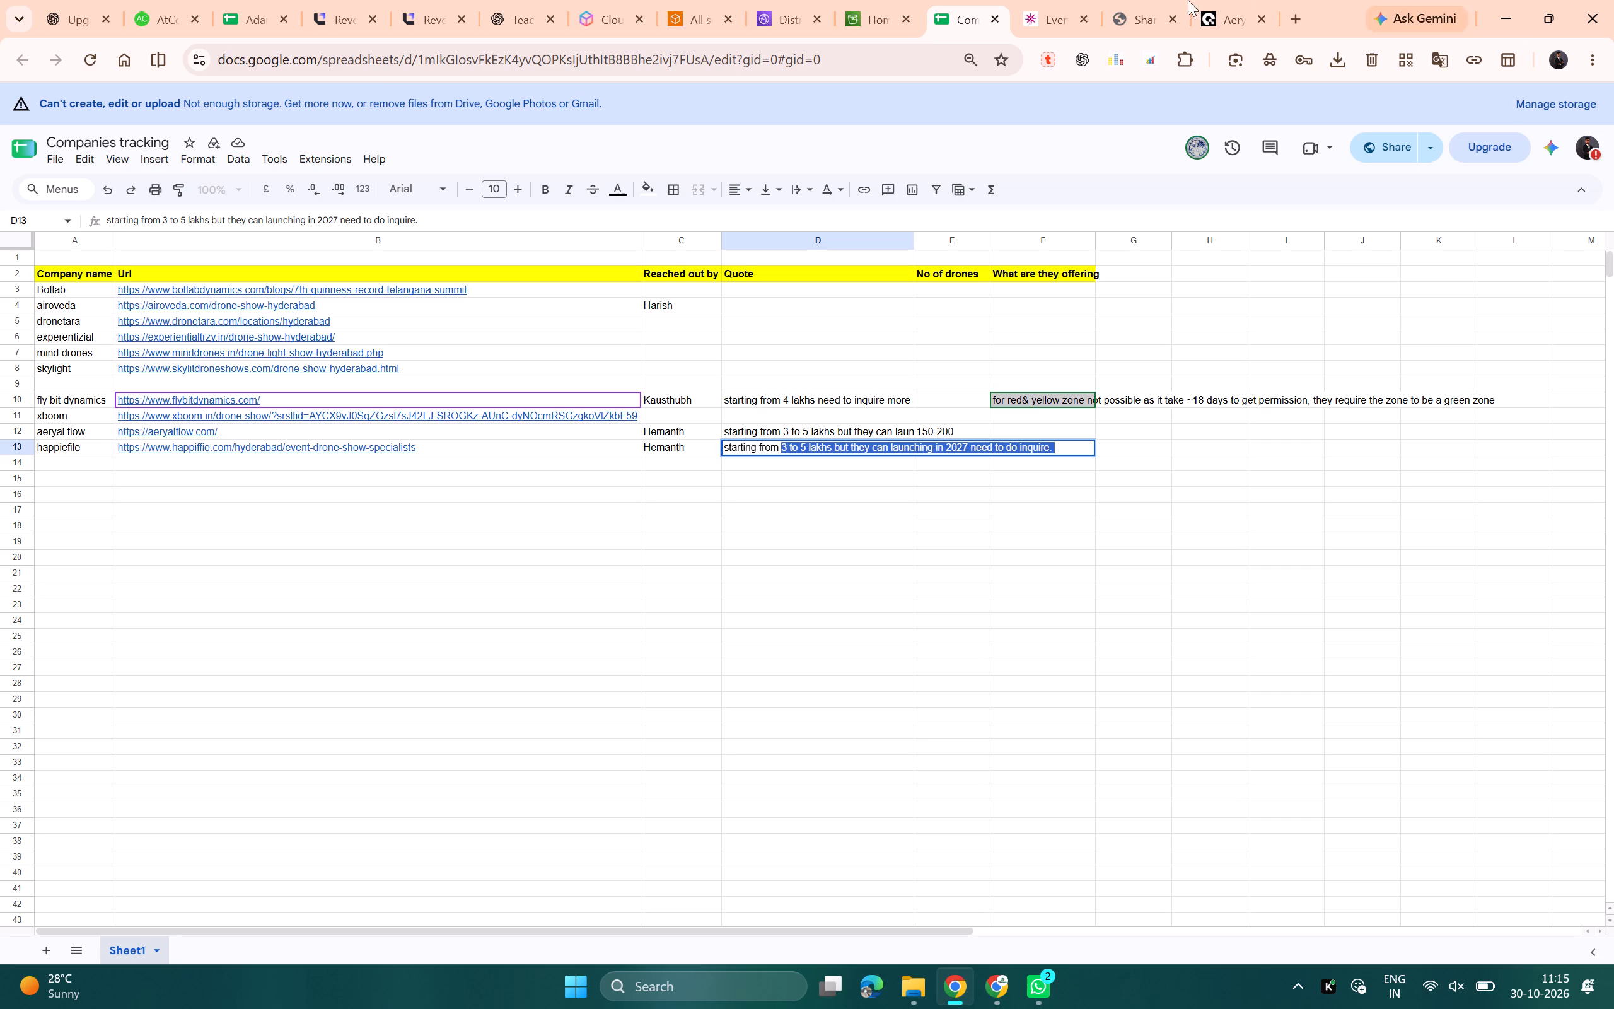
pyautogui.click(1057, 0)
pyautogui.click(945, 0)
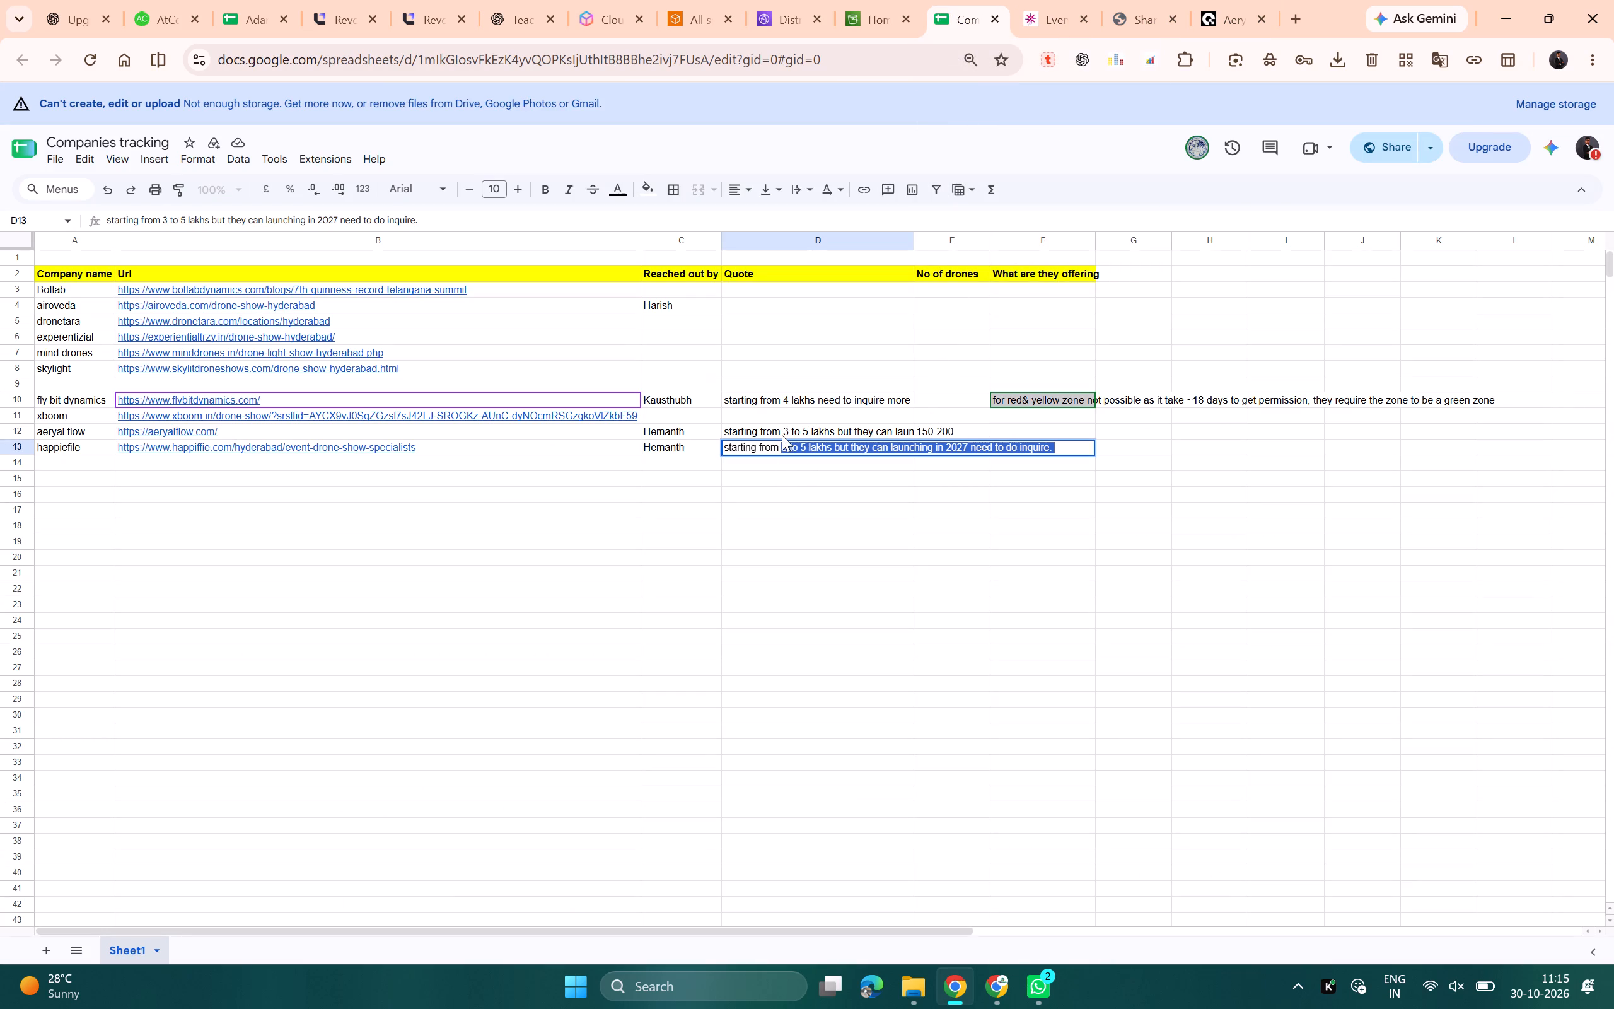
pyautogui.write('20')
pyautogui.write('-50')
pyautogui.press('space')
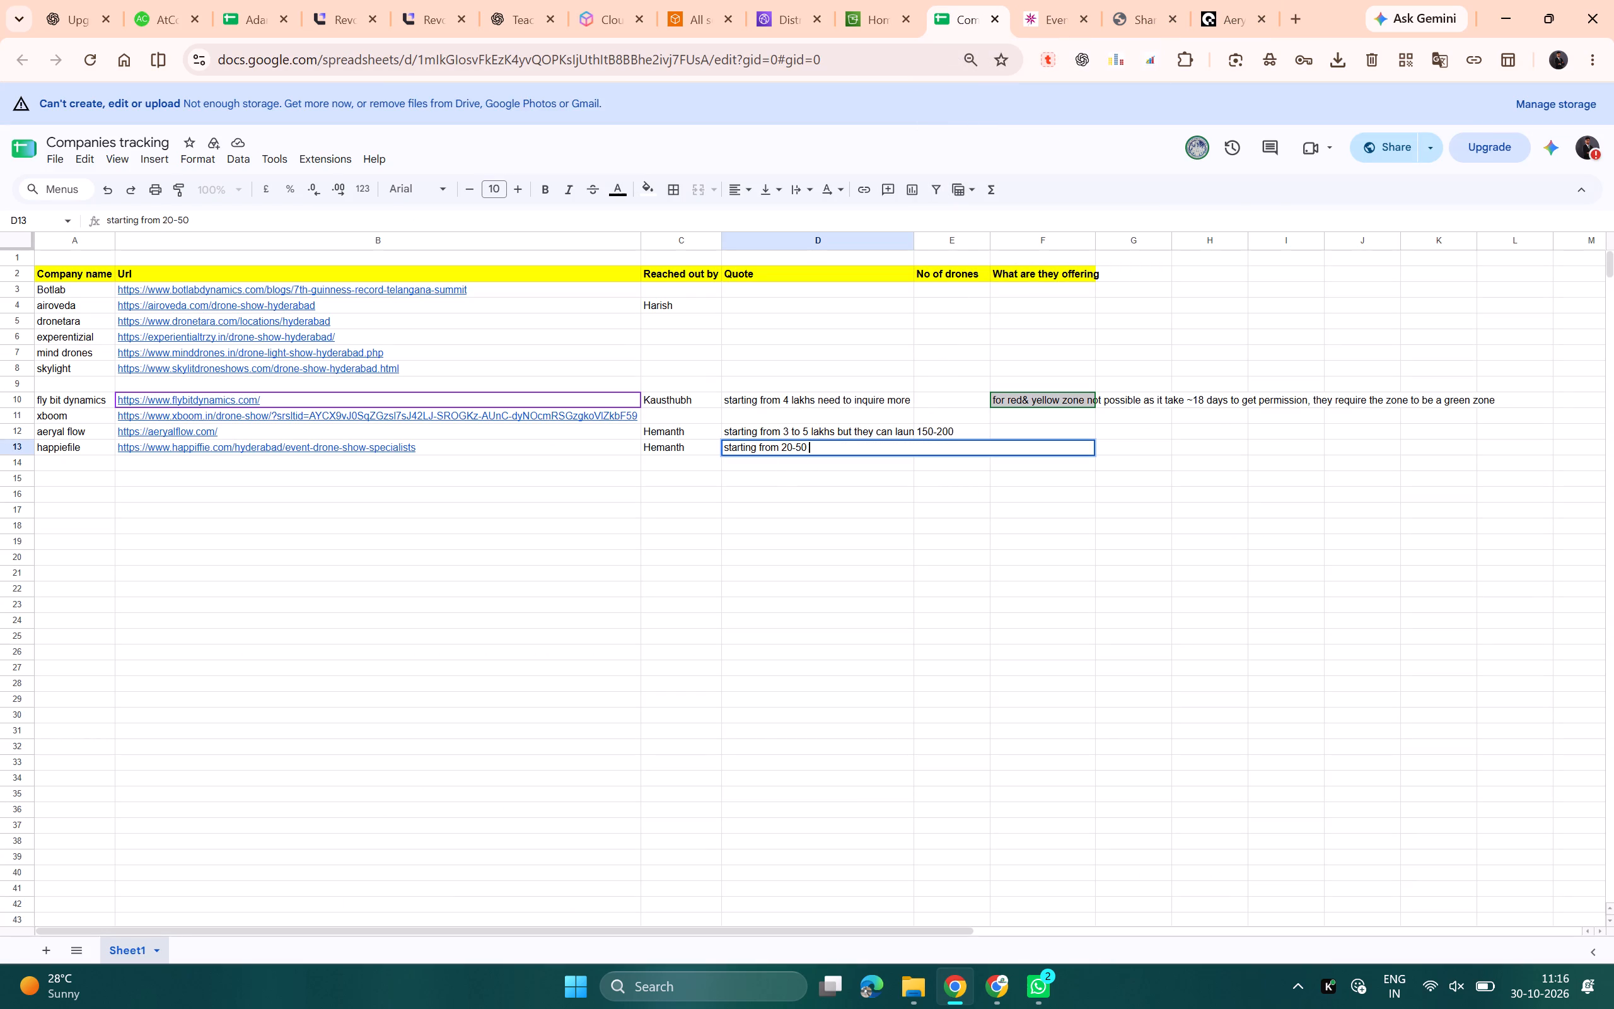
pyautogui.hotkey('shift', 'i')
pyautogui.press('space')
pyautogui.write('m')
pyautogui.press('BackSpace')
pyautogui.press('BackSpace')
pyautogui.write("',")
pyautogui.press('BackSpace')
pyautogui.press('m')
pyautogui.press('space')
pyautogui.write('still in')
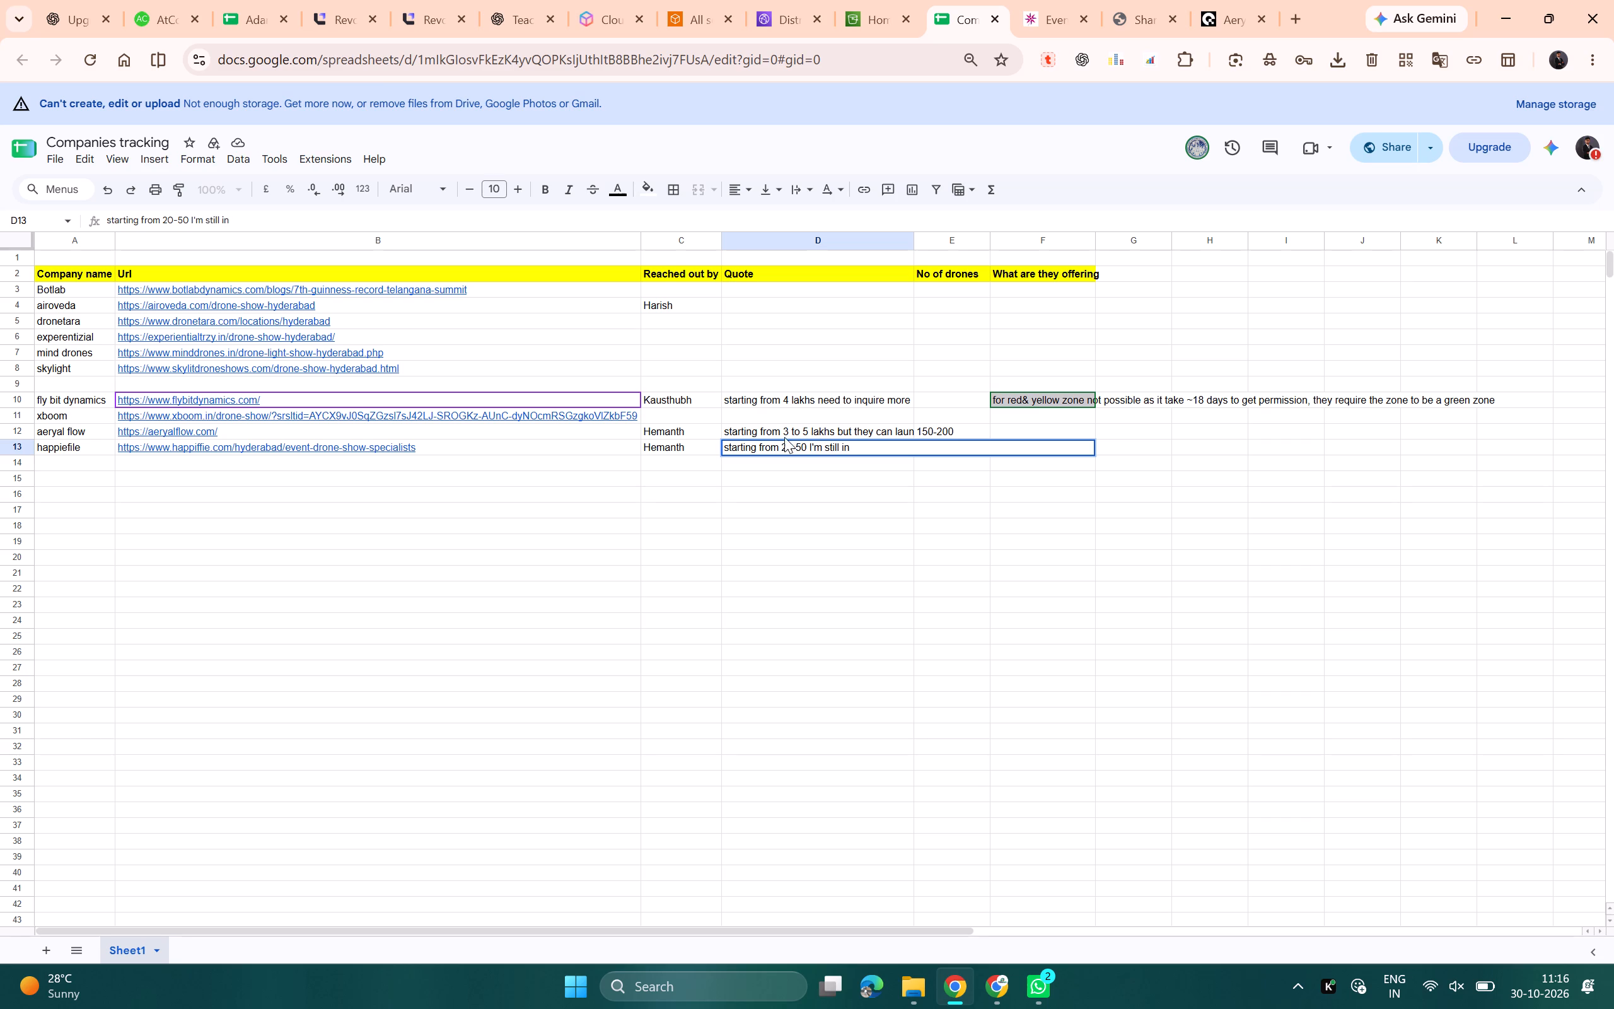
# Replace the final "in" of happiefile's quote with "inquiring this comapny", reusing the word "inquire" copied from fly bit dynamics' quote.
pyautogui.doubleClick(864, 401)
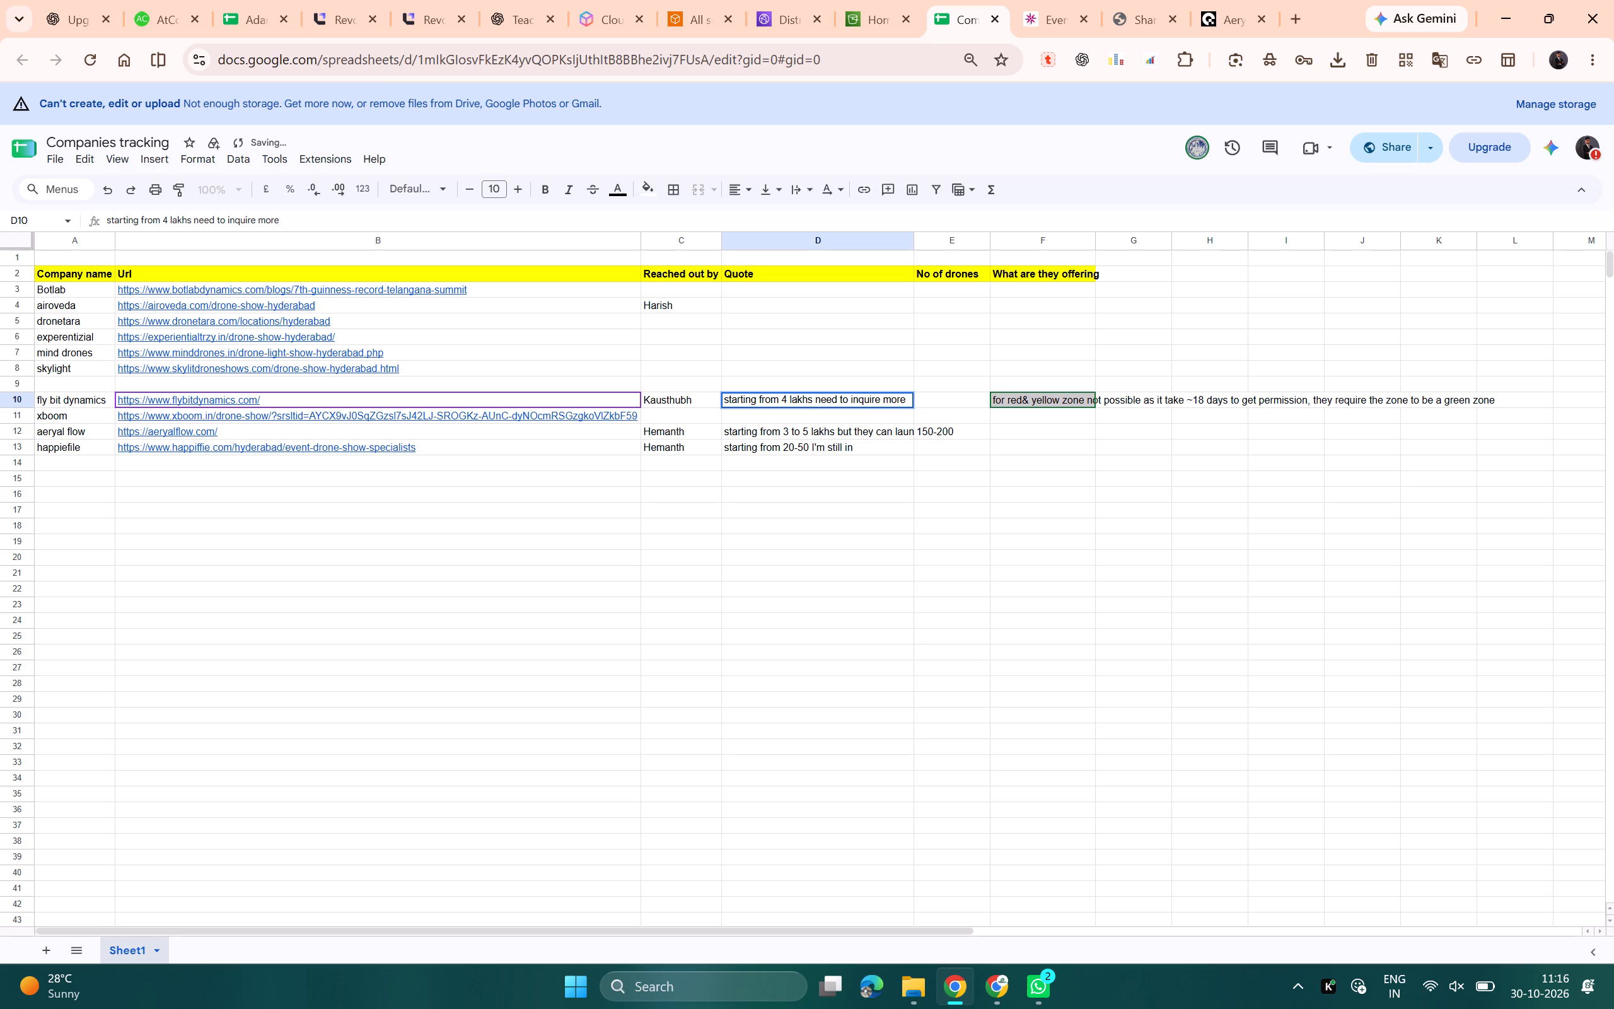
pyautogui.moveTo(847, 399); pyautogui.dragTo(876, 399)
pyautogui.moveTo(876, 399); pyautogui.dragTo(880, 399)
pyautogui.hotkey('ctrl', 'c')
pyautogui.doubleClick(860, 443)
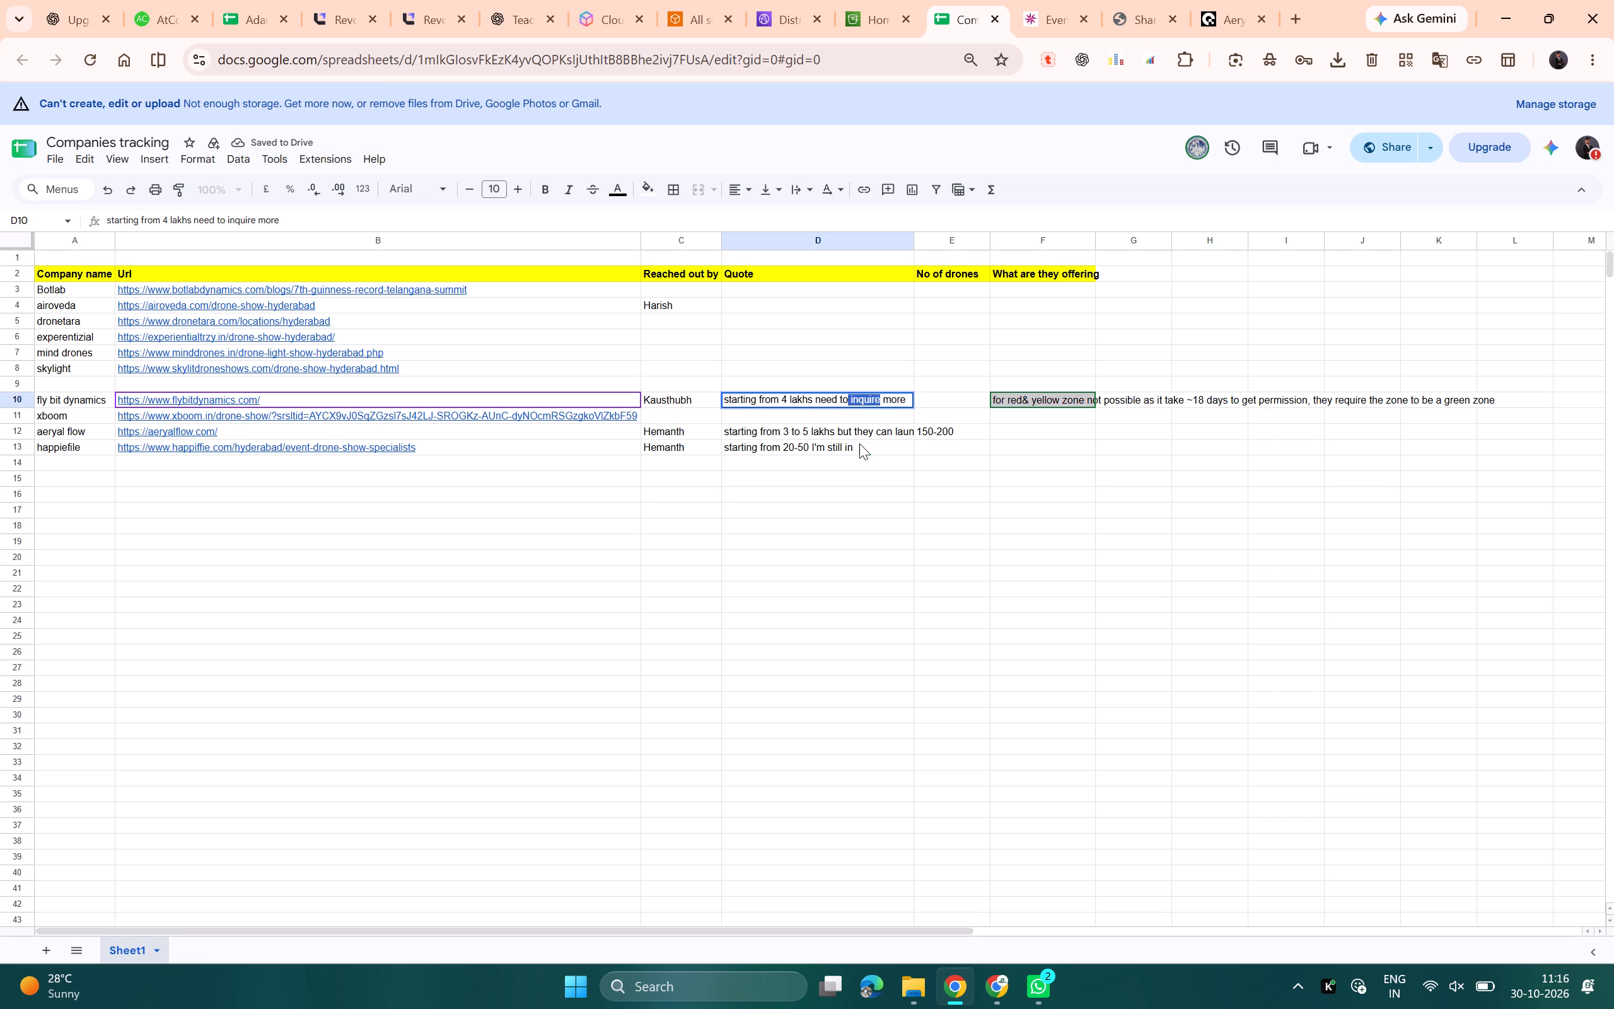
pyautogui.click(849, 446)
pyautogui.doubleClick(844, 446)
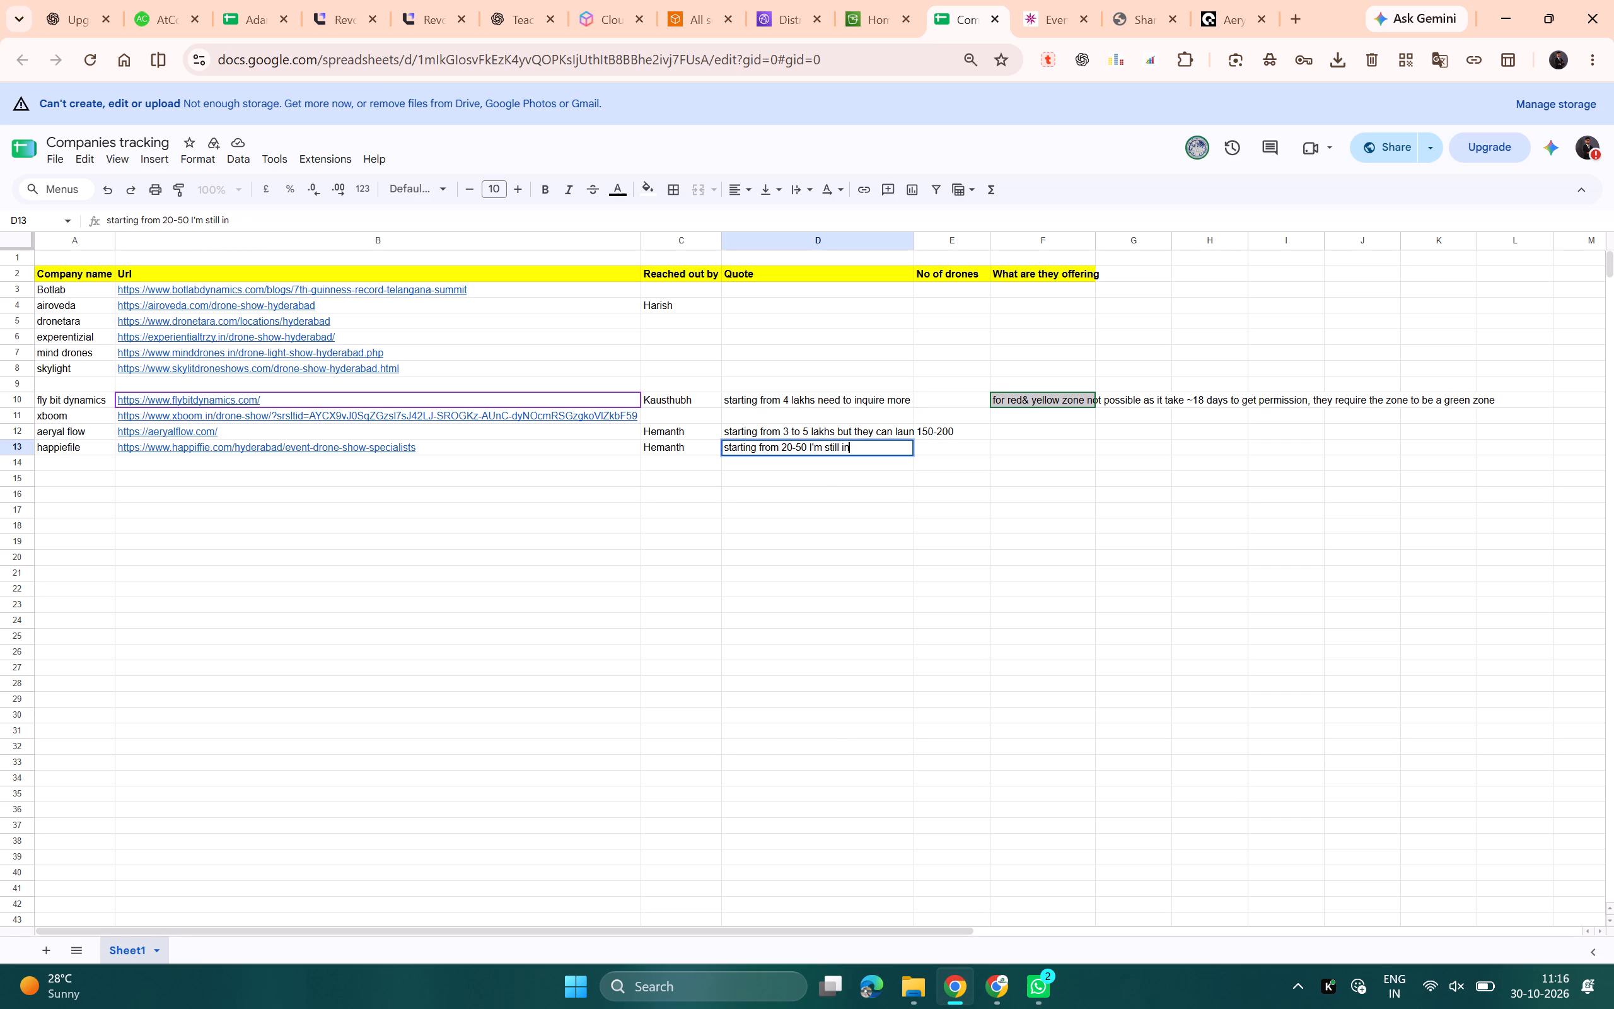
pyautogui.moveTo(840, 446); pyautogui.dragTo(852, 447)
pyautogui.moveTo(852, 447); pyautogui.dragTo(854, 447)
pyautogui.hotkey('ctrl', 'v')
pyautogui.press('BackSpace')
pyautogui.write('ing this')
pyautogui.press('space')
pyautogui.write('comapny')
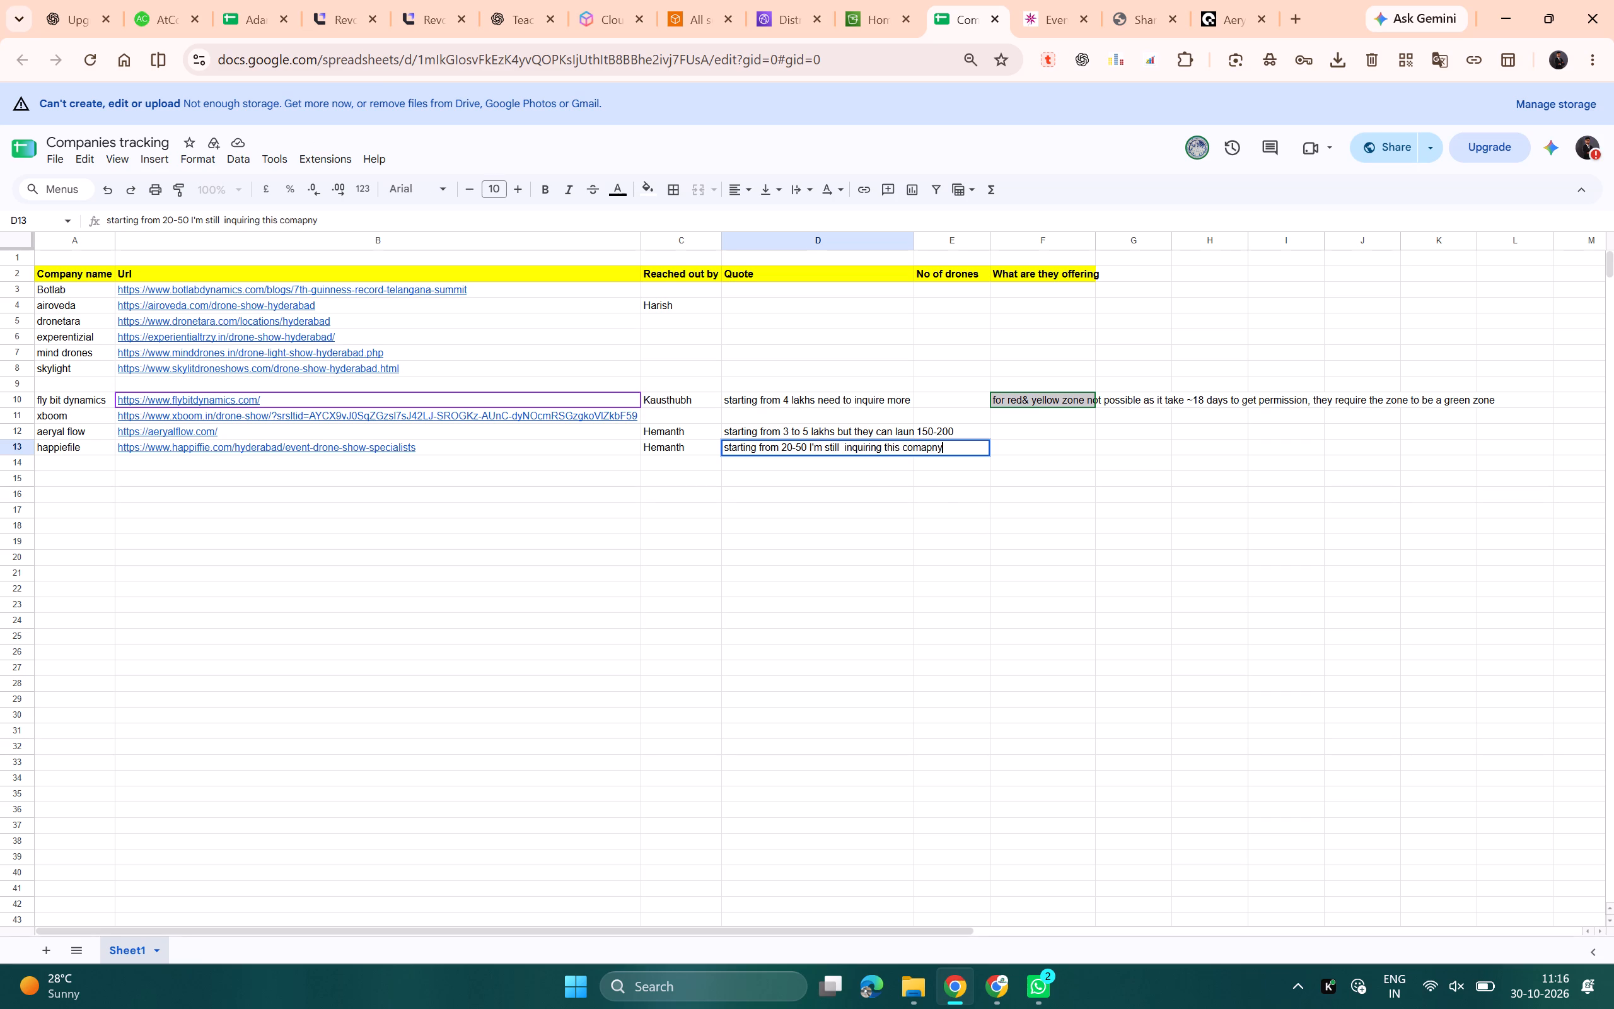
pyautogui.press('Return')
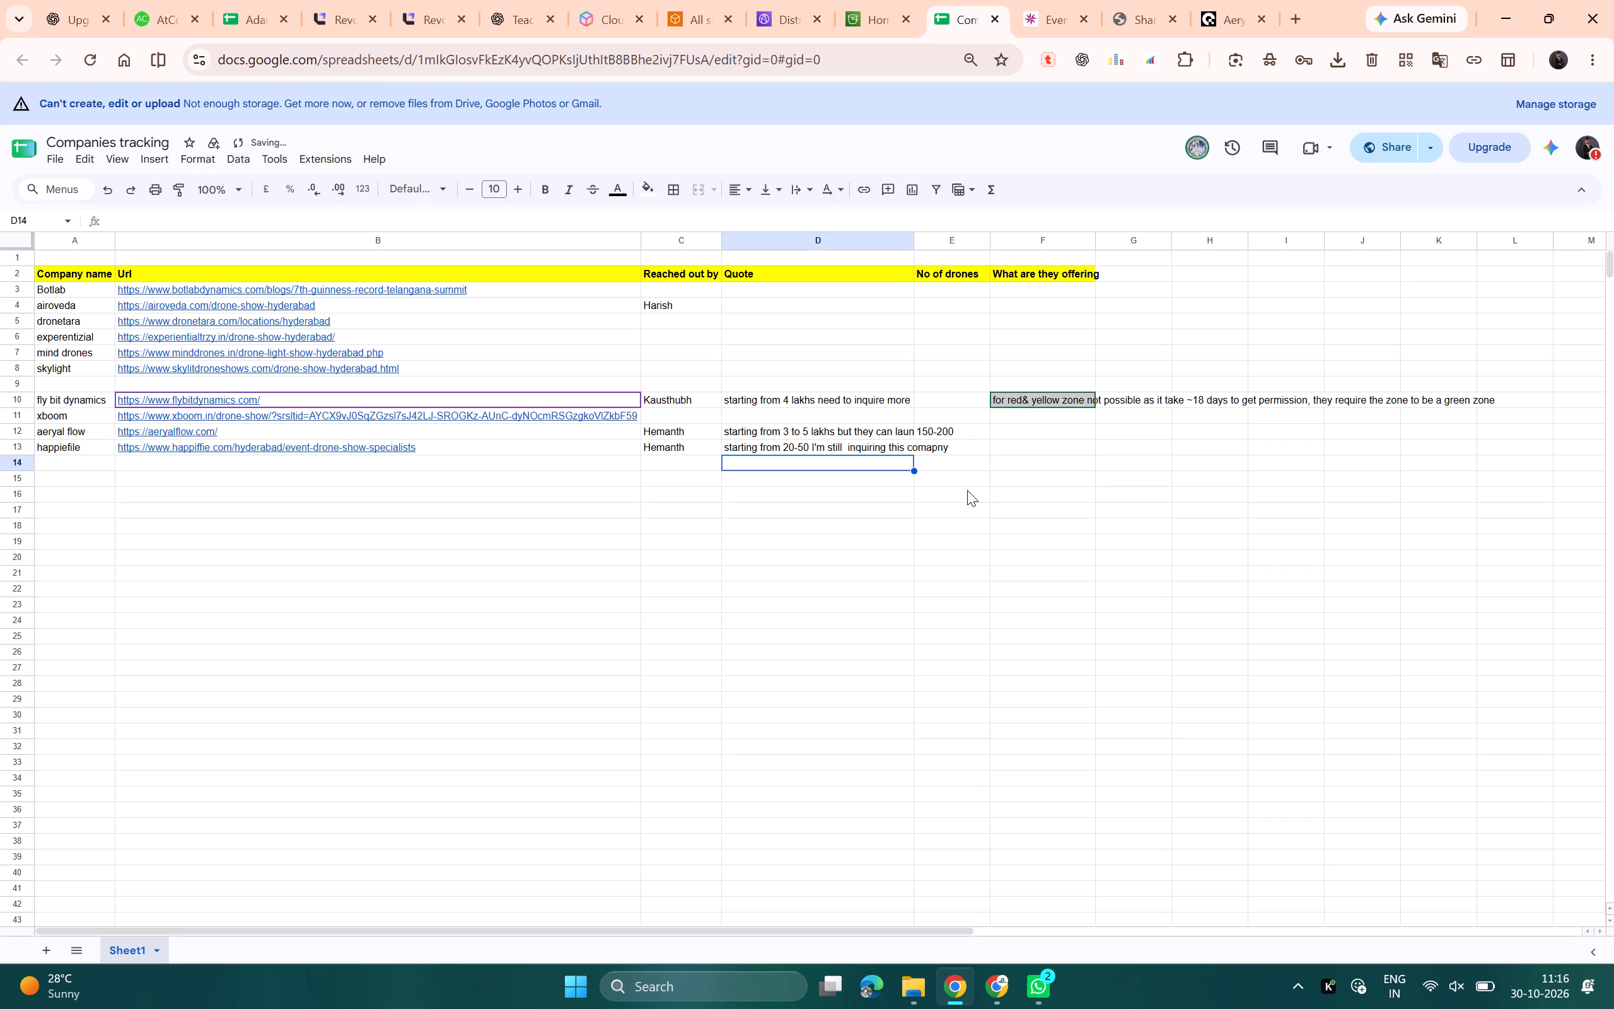
pyautogui.click(964, 490)
pyautogui.doubleClick(847, 446)
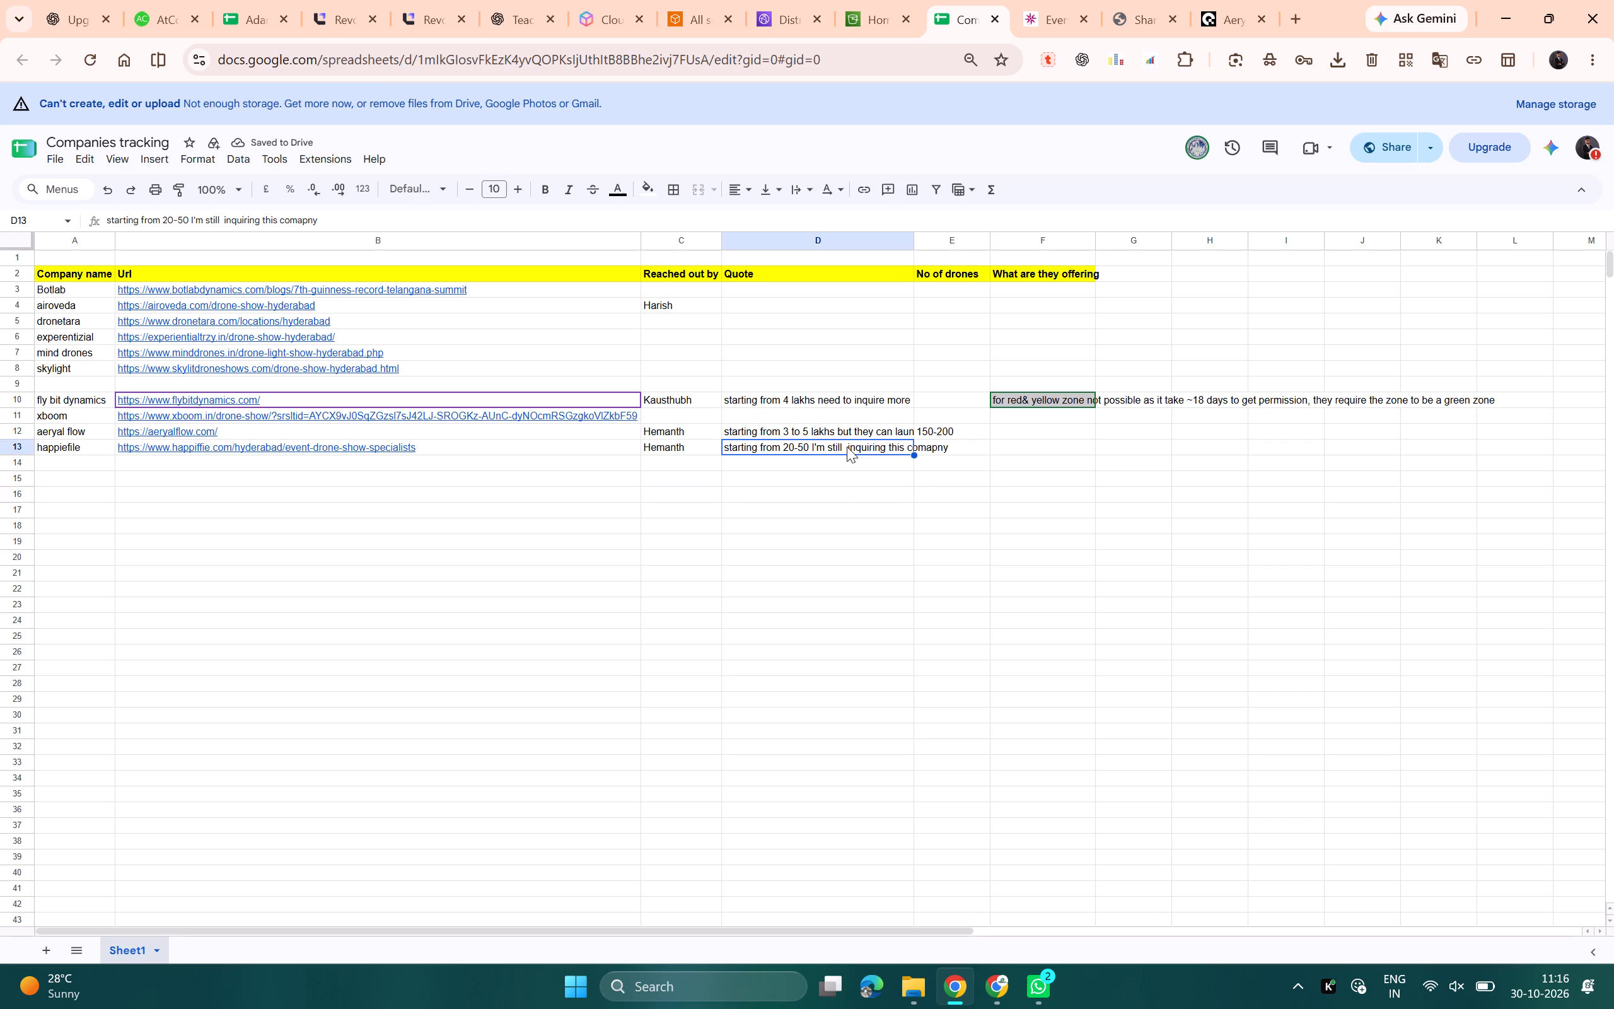
pyautogui.click(844, 446)
pyautogui.press('\\')
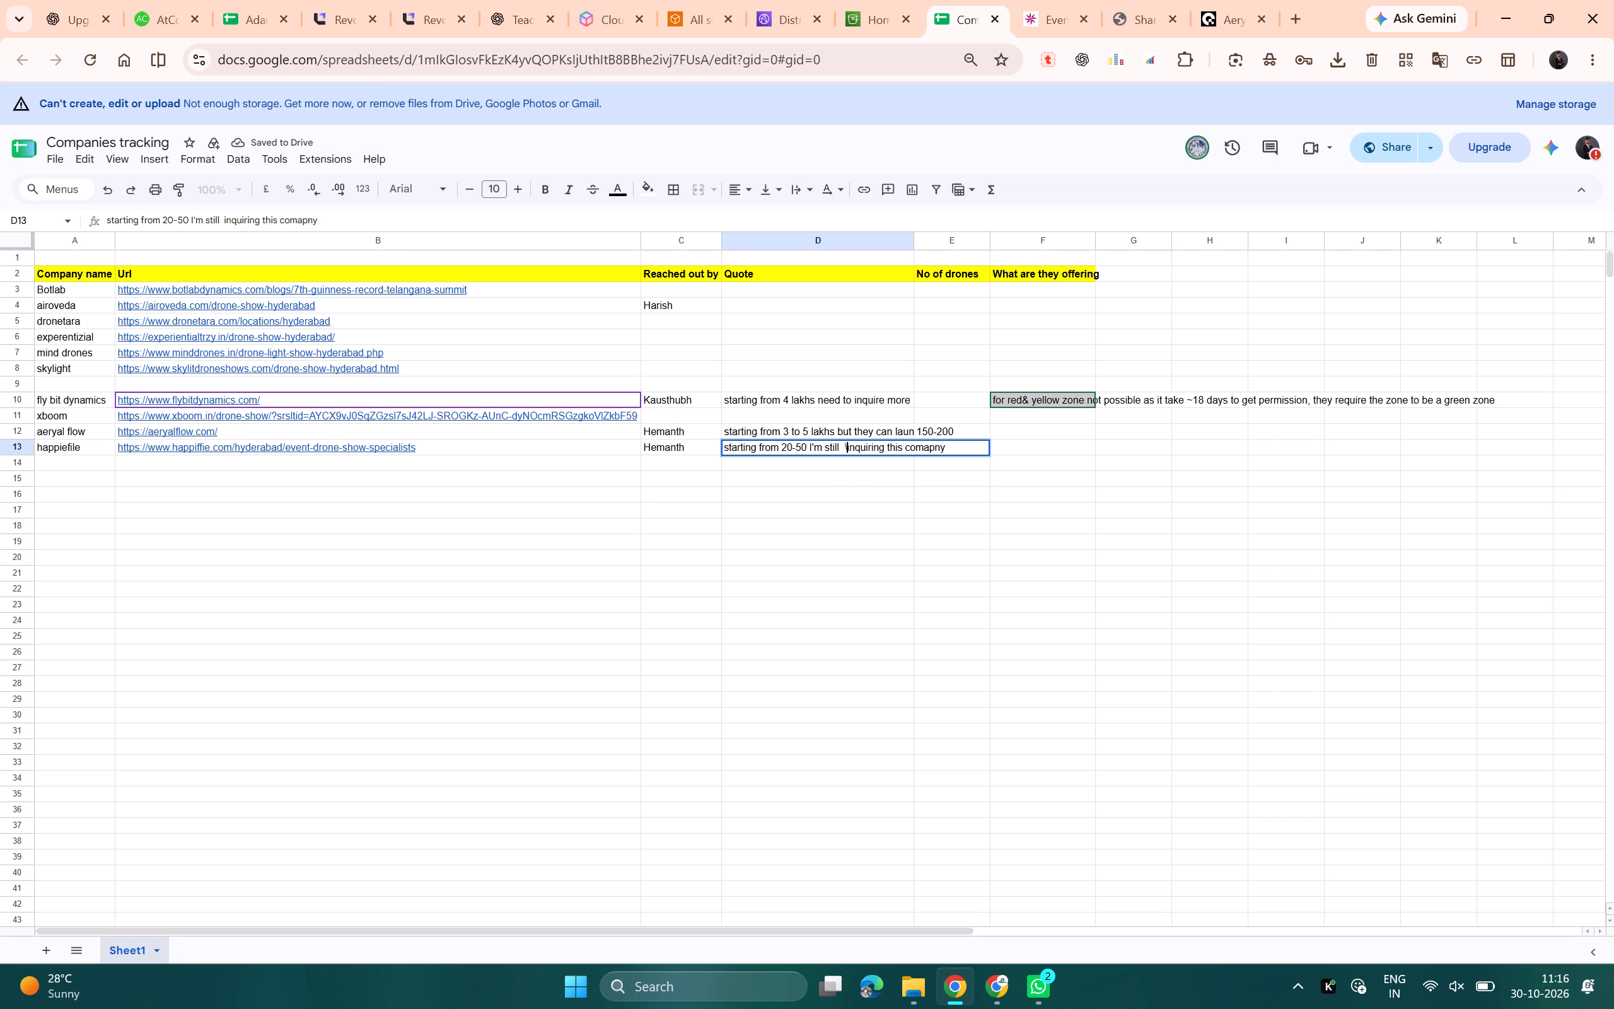
pyautogui.press('BackSpace')
pyautogui.press('BackSpace')
pyautogui.moveTo(883, 512); pyautogui.dragTo(876, 513)
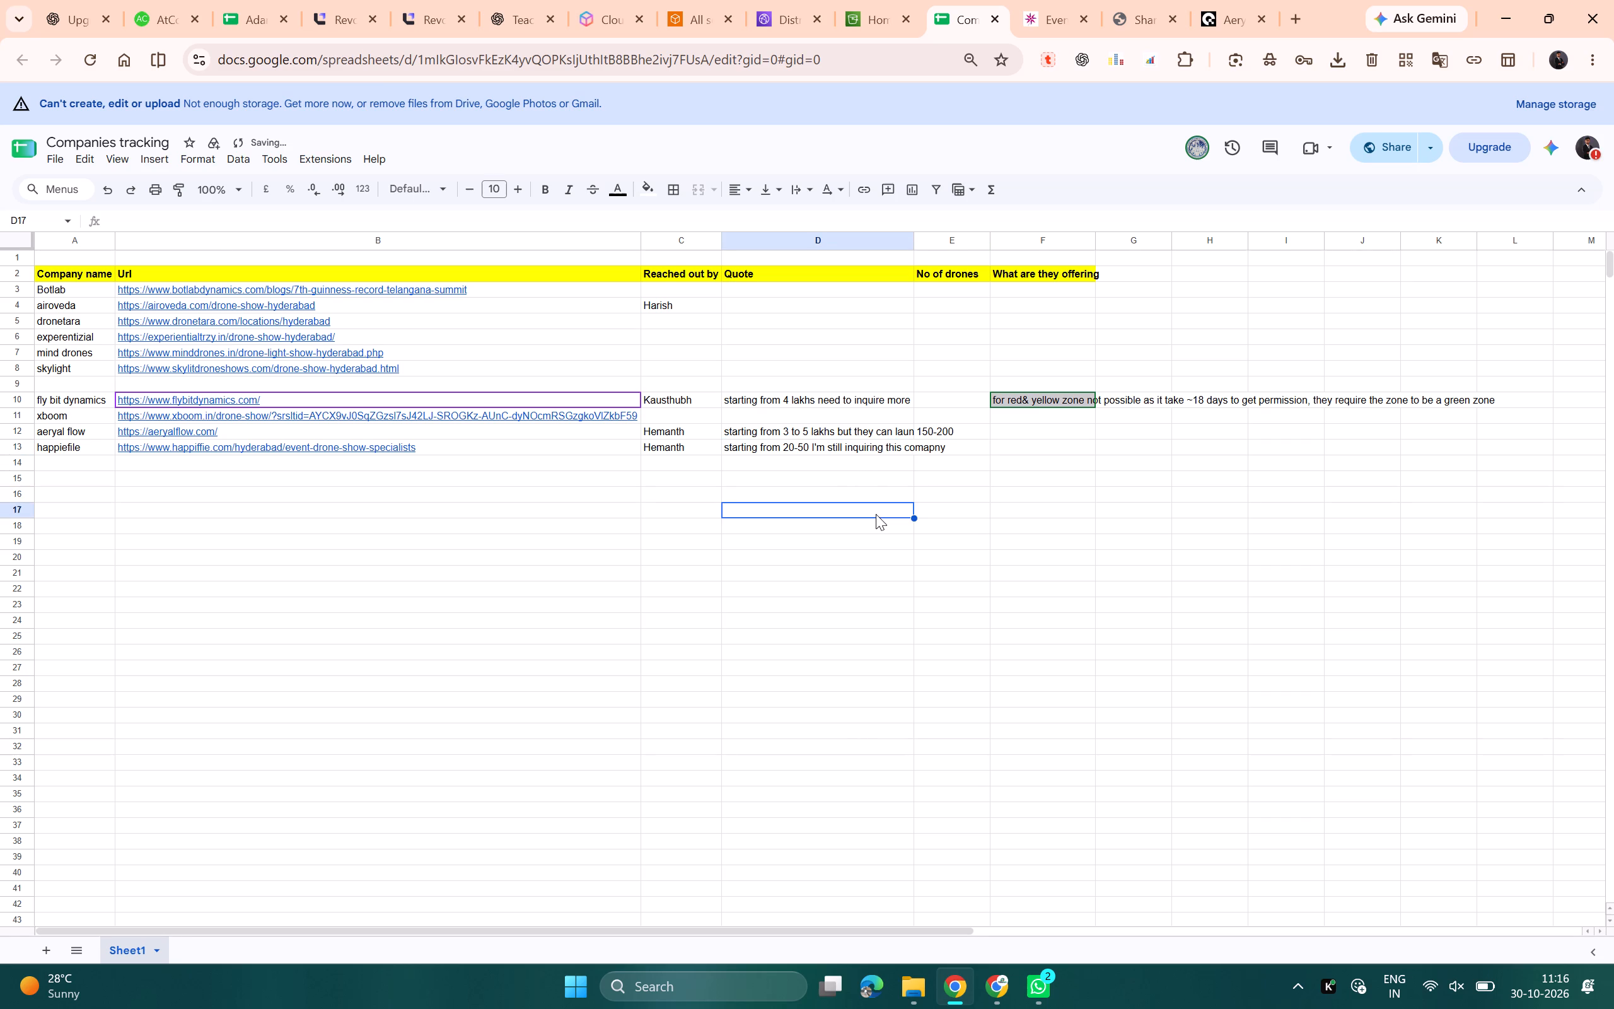
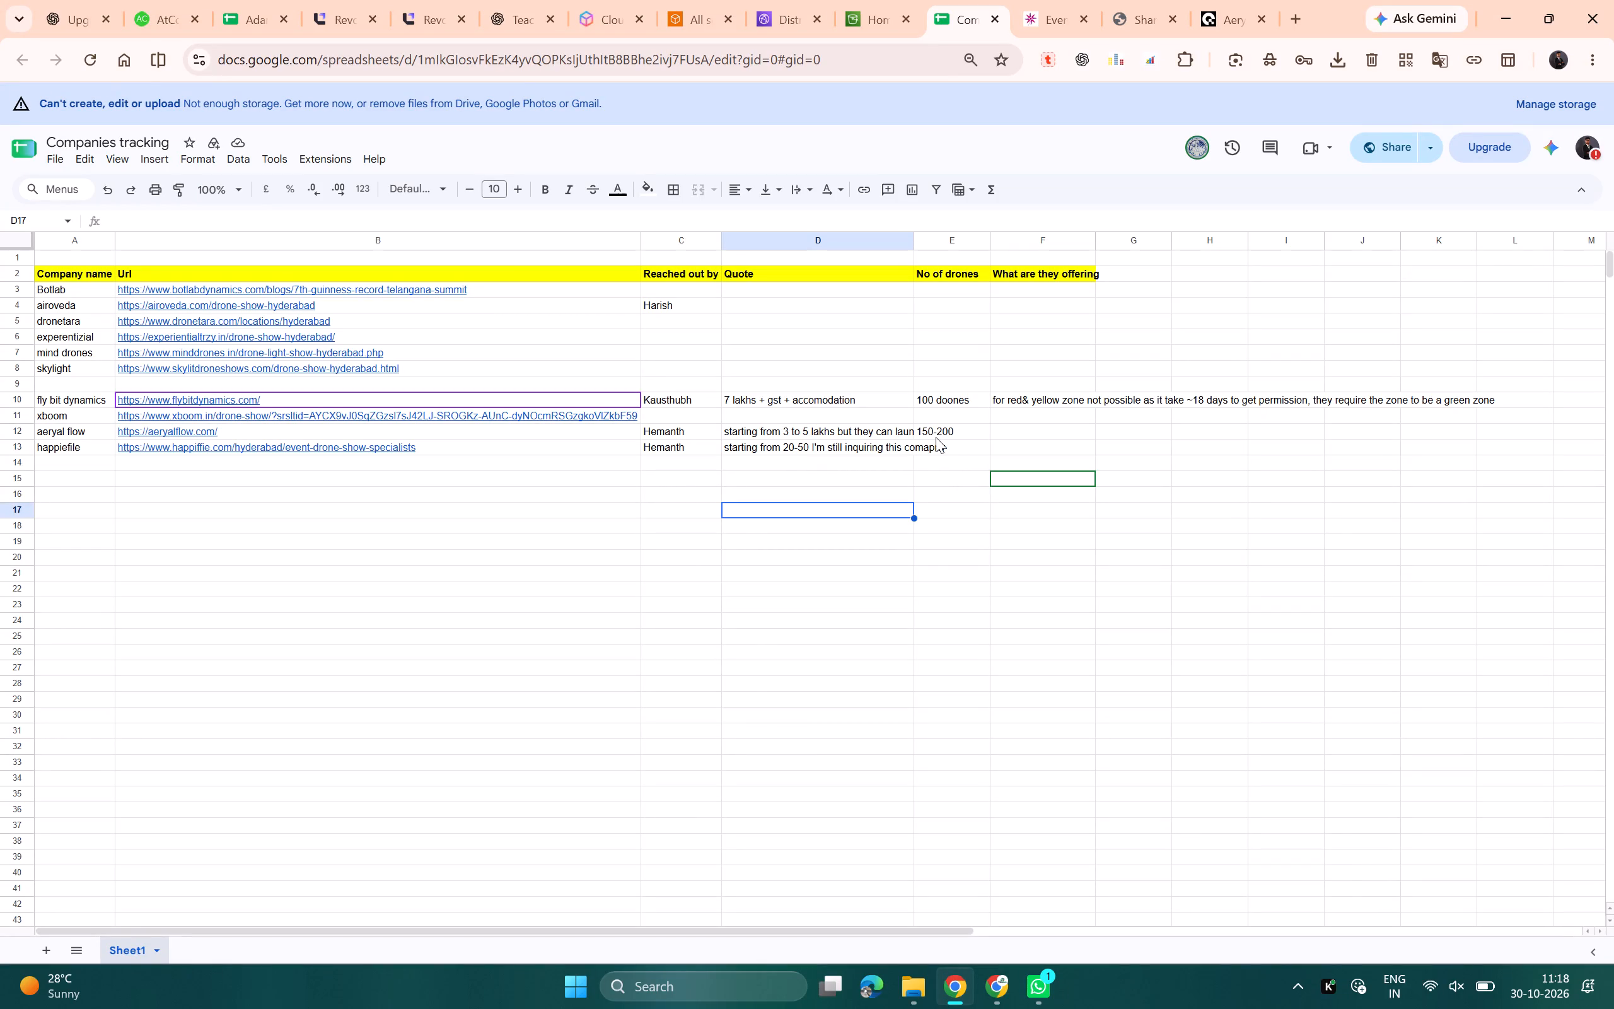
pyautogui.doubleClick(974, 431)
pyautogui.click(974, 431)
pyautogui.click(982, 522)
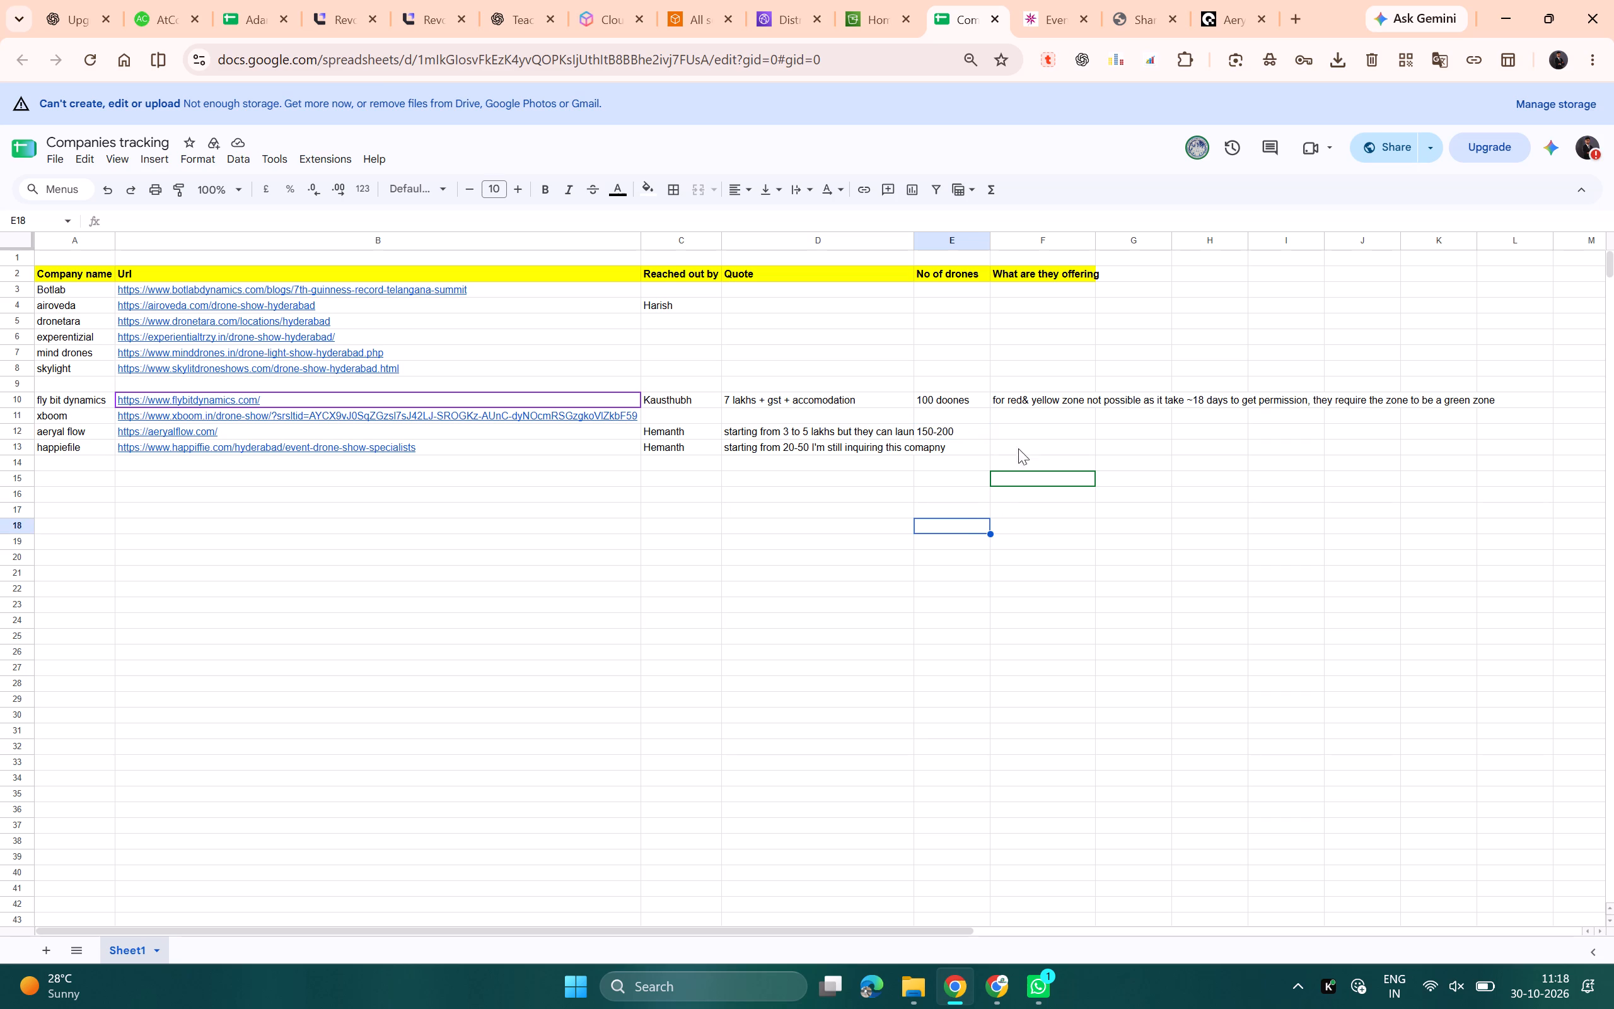
# Enter "they told me that they still inprogress to start the services" as what aeryal flow is offering.
pyautogui.click(1022, 436)
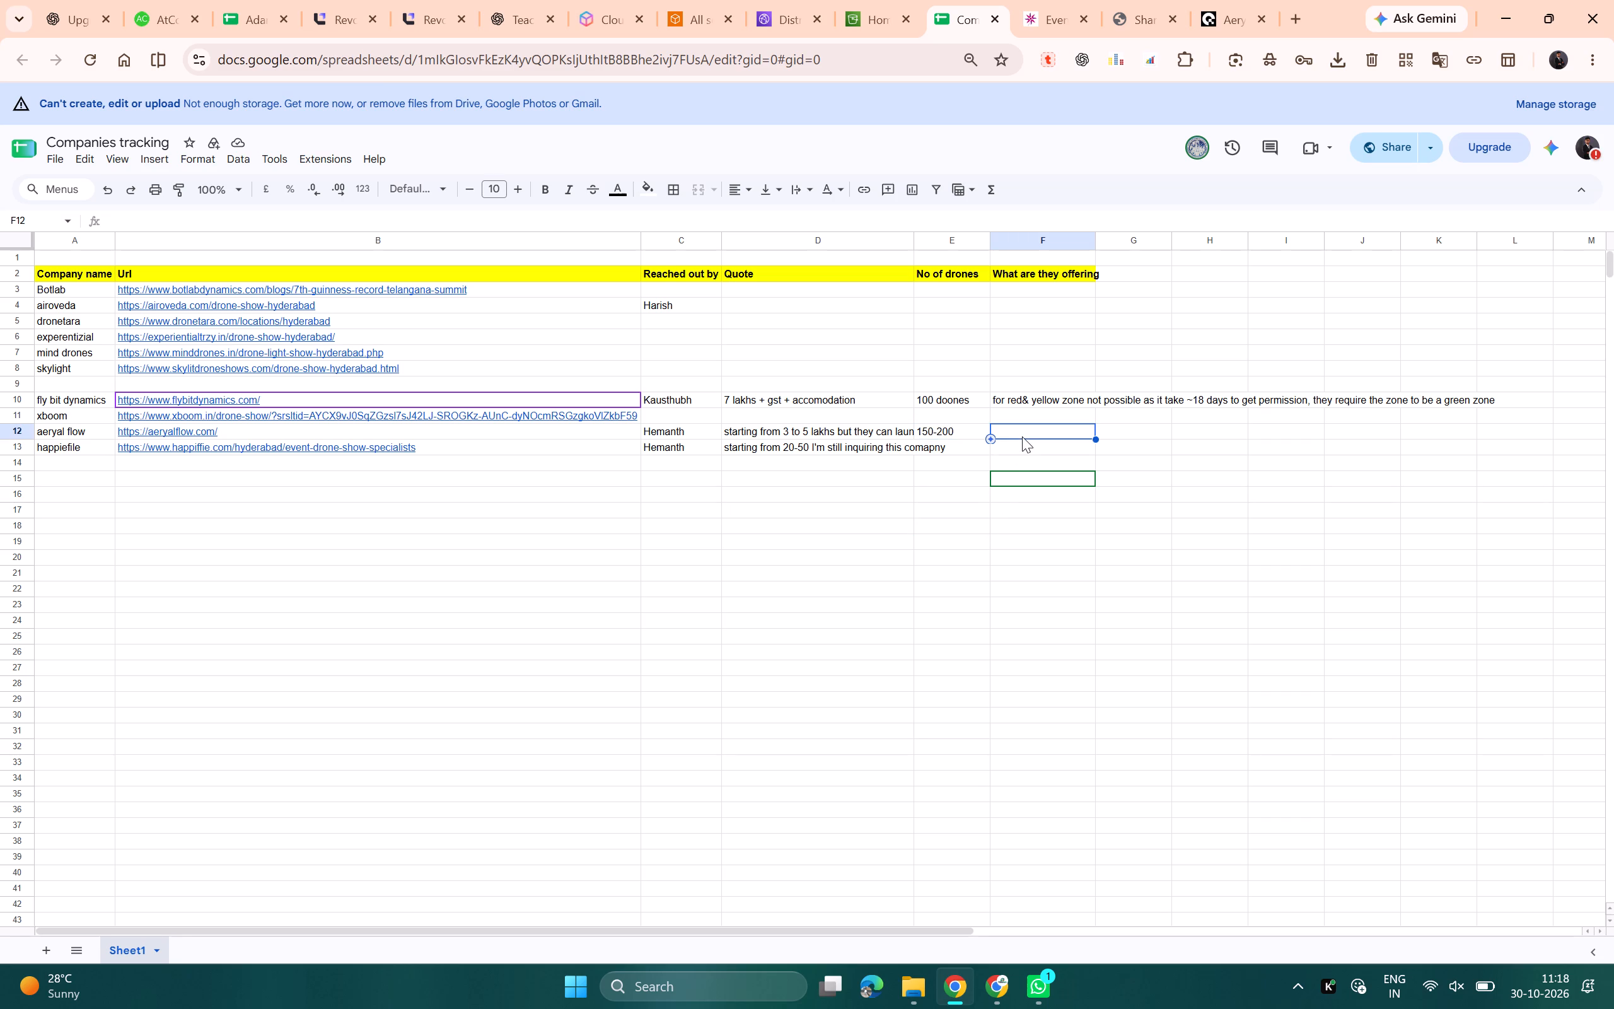
pyautogui.click(1022, 436)
pyautogui.click(1007, 428)
pyautogui.press('t')
pyautogui.write('hey')
pyautogui.press('space')
pyautogui.write('told me that')
pyautogui.press('space')
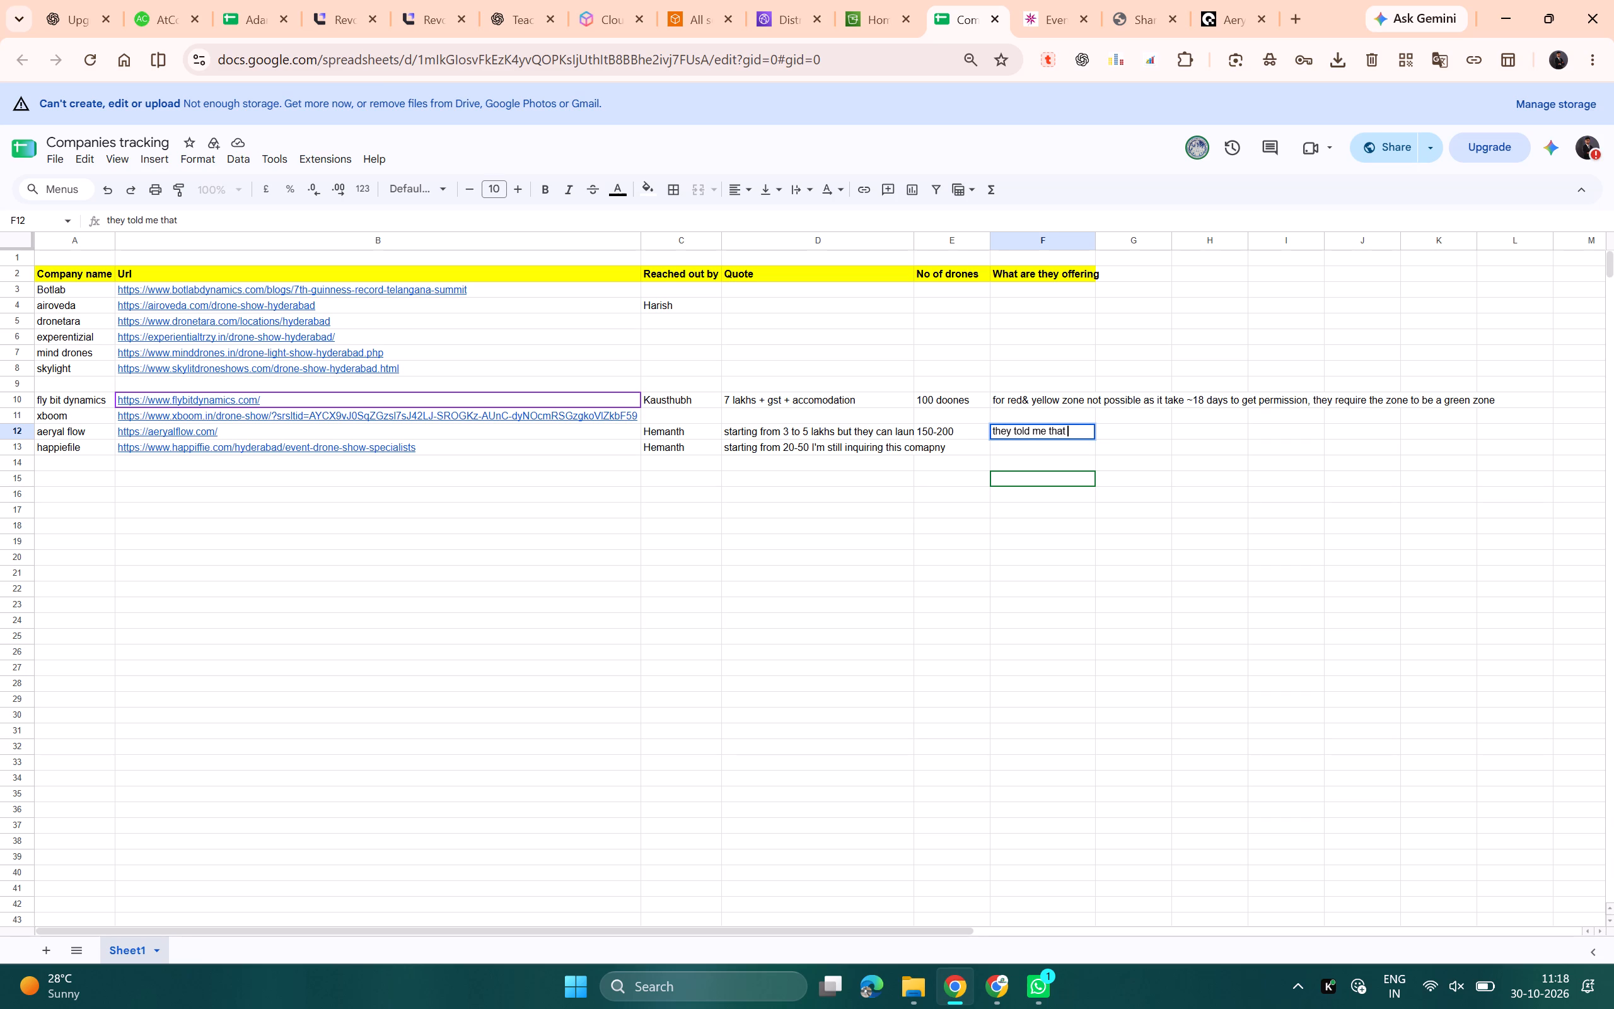
pyautogui.write('they')
pyautogui.press('space')
pyautogui.write('still inpr')
pyautogui.write('ogress')
pyautogui.press('space')
pyautogui.write('to s')
pyautogui.write('tart the')
pyautogui.press('space')
pyautogui.write('services')
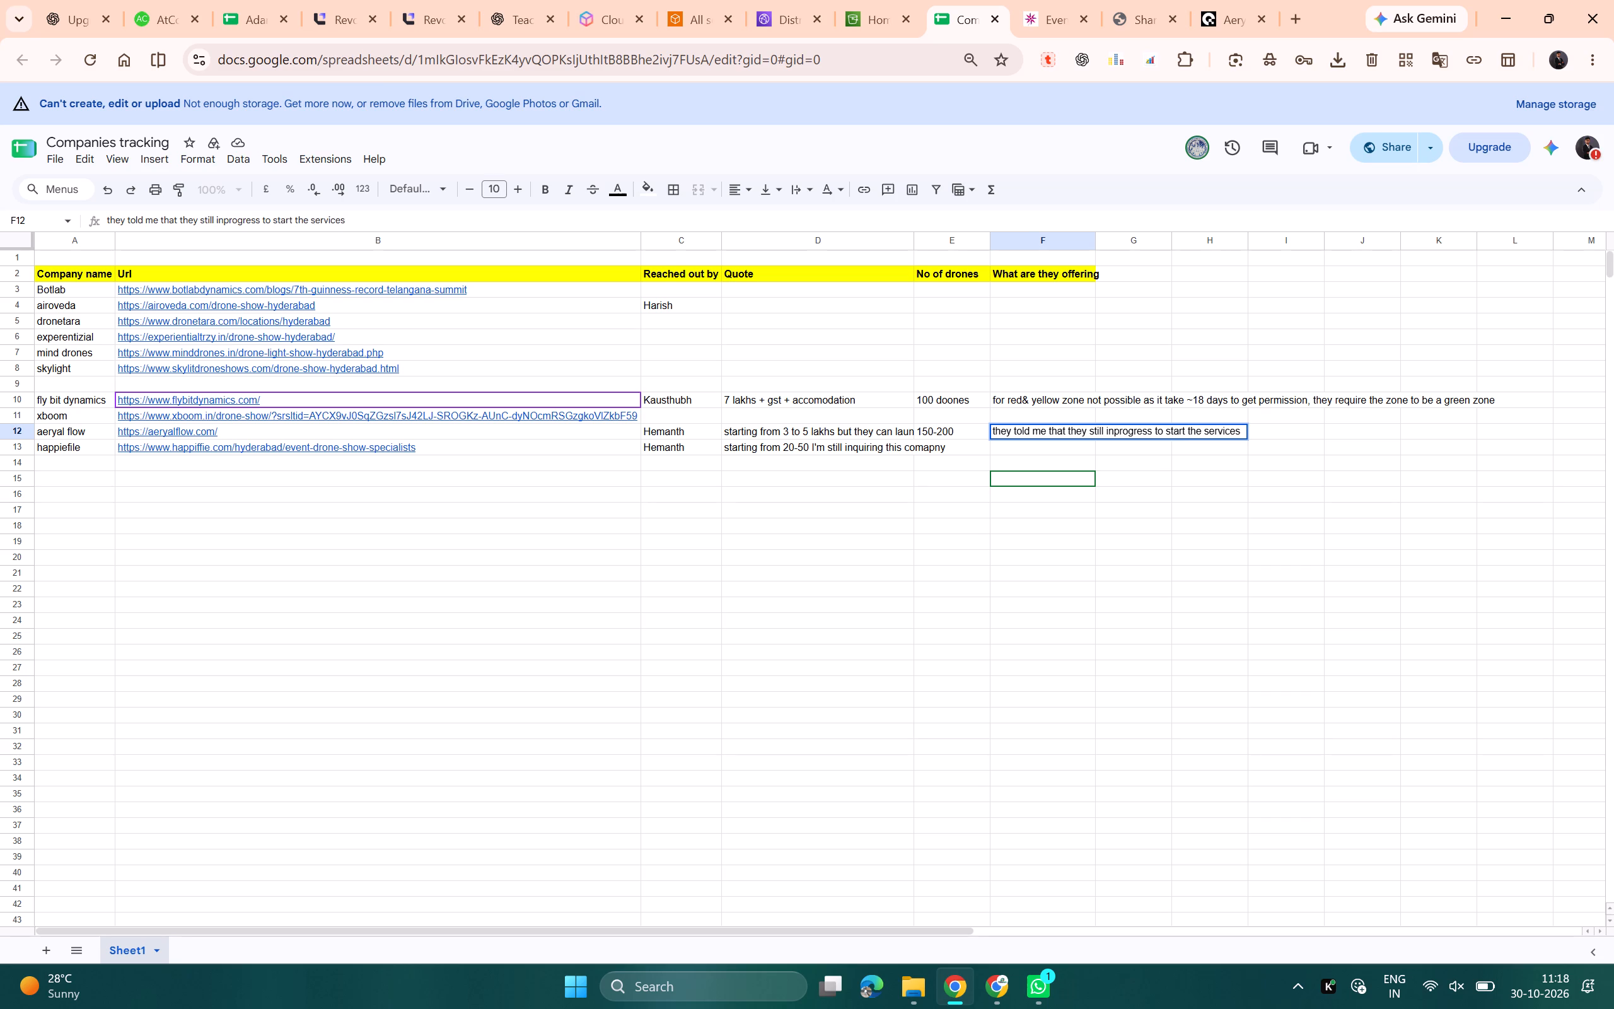
pyautogui.click(1007, 429)
pyautogui.click(944, 554)
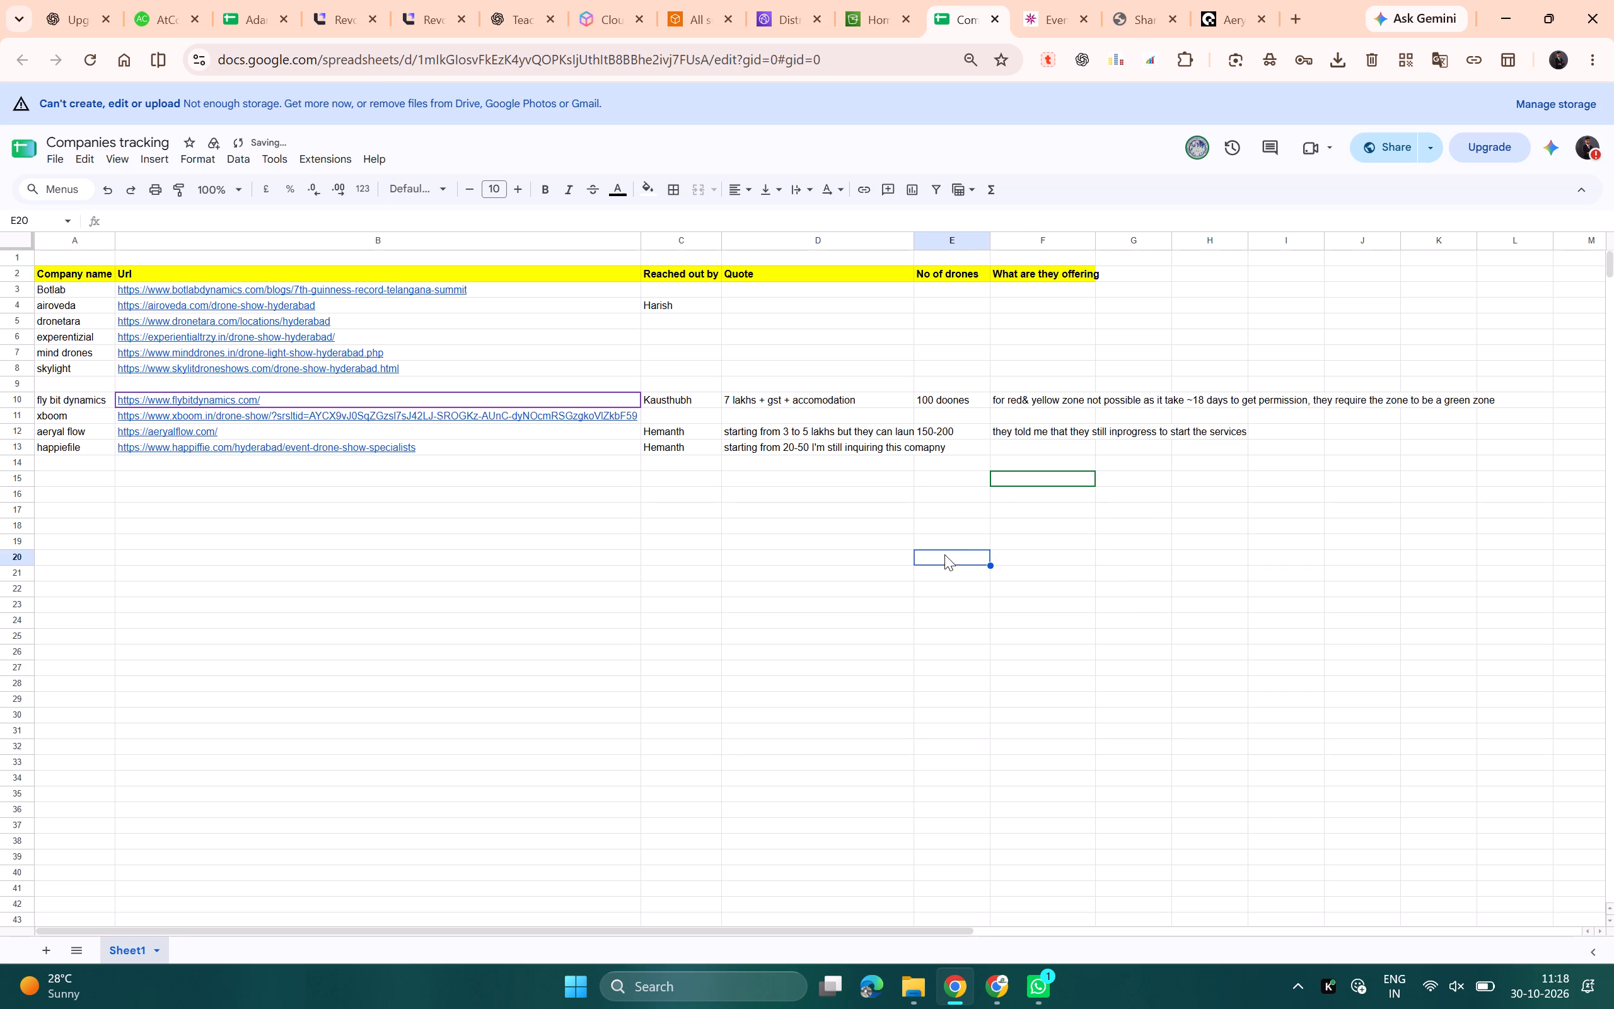
# Select happiefile's empty cell under What are they offering, and open a new browser tab.
pyautogui.click(996, 451)
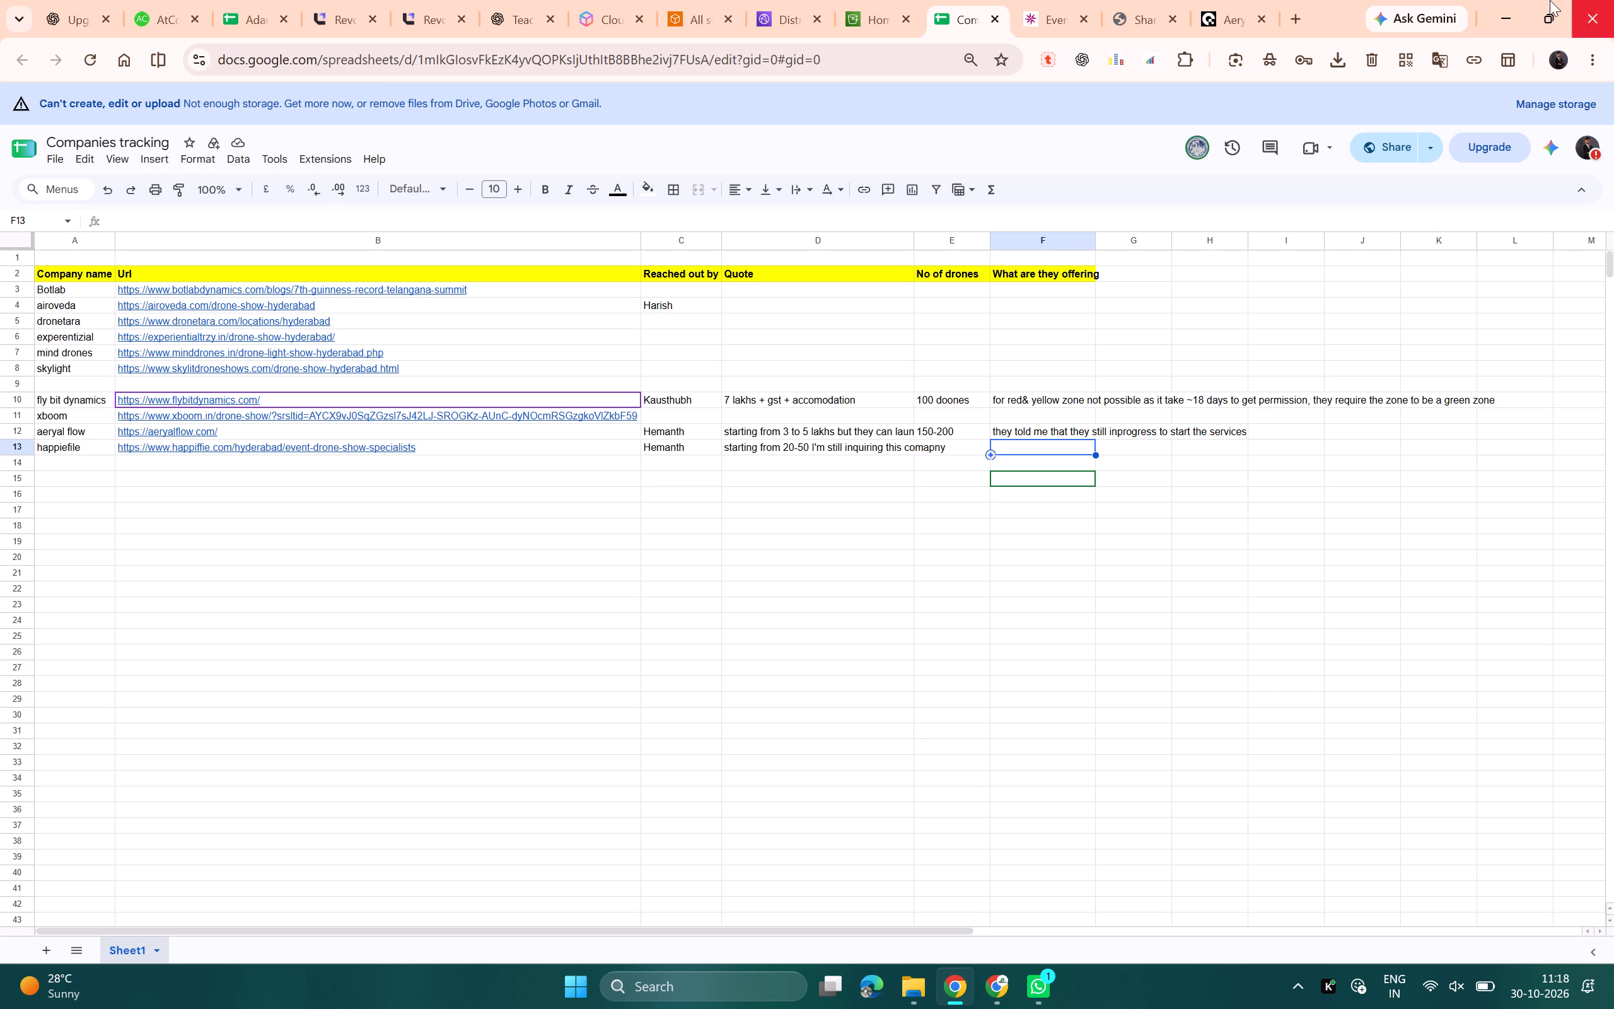
pyautogui.click(1294, 26)
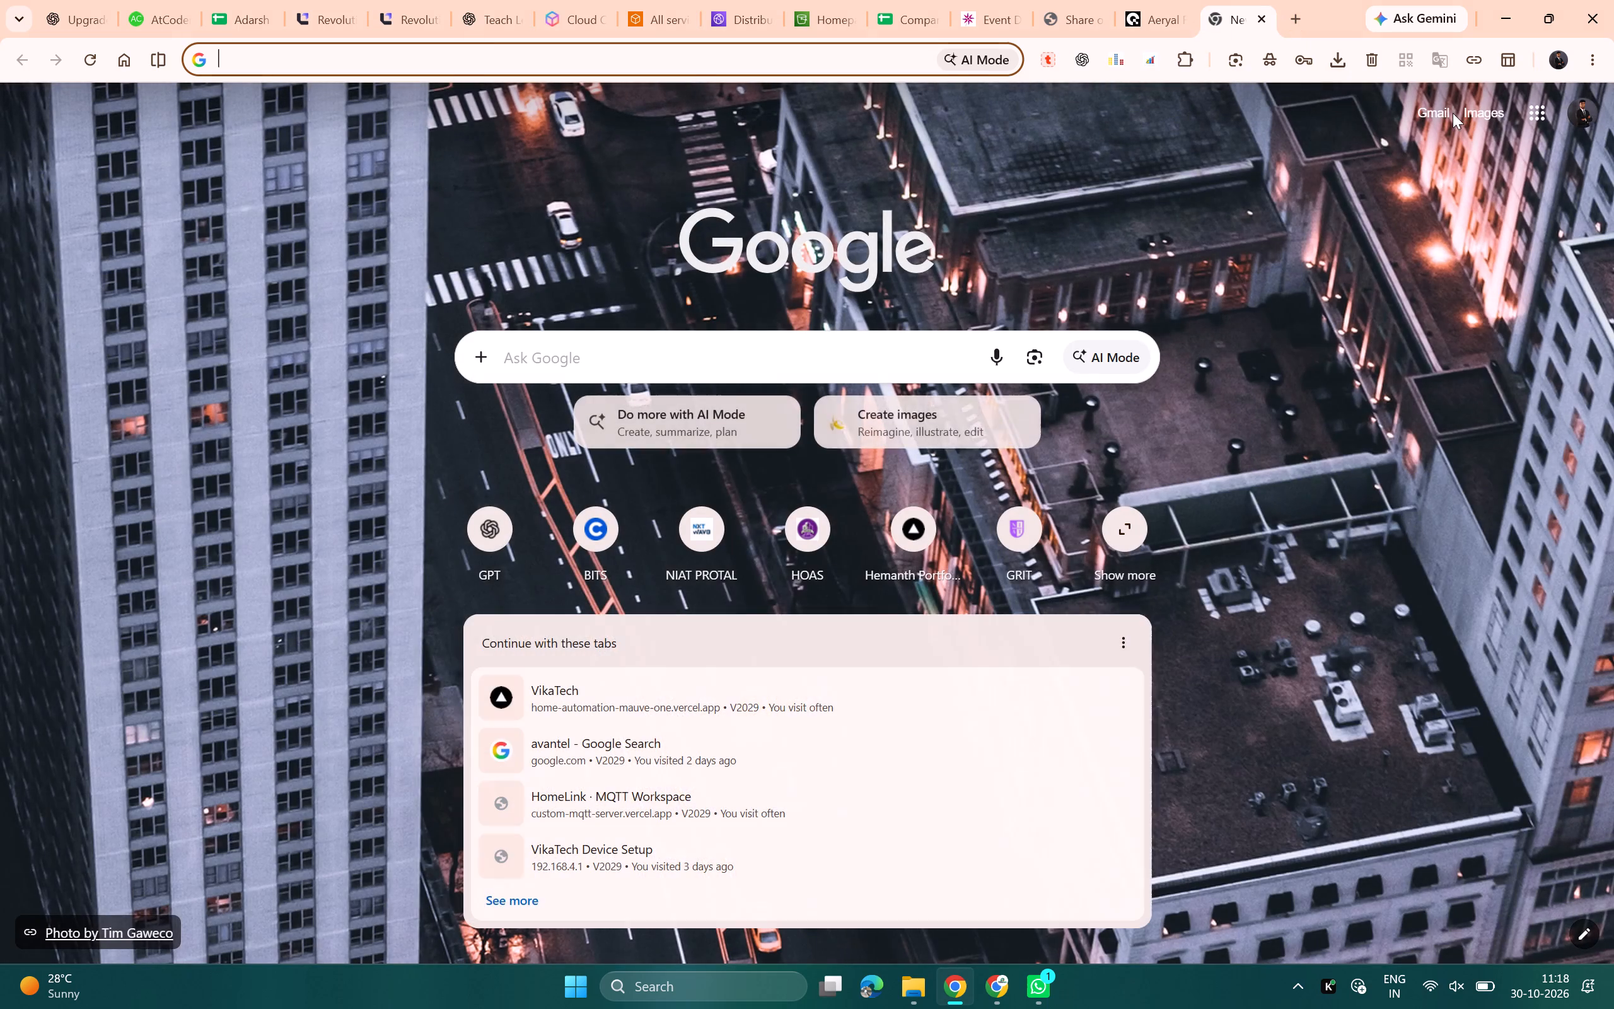
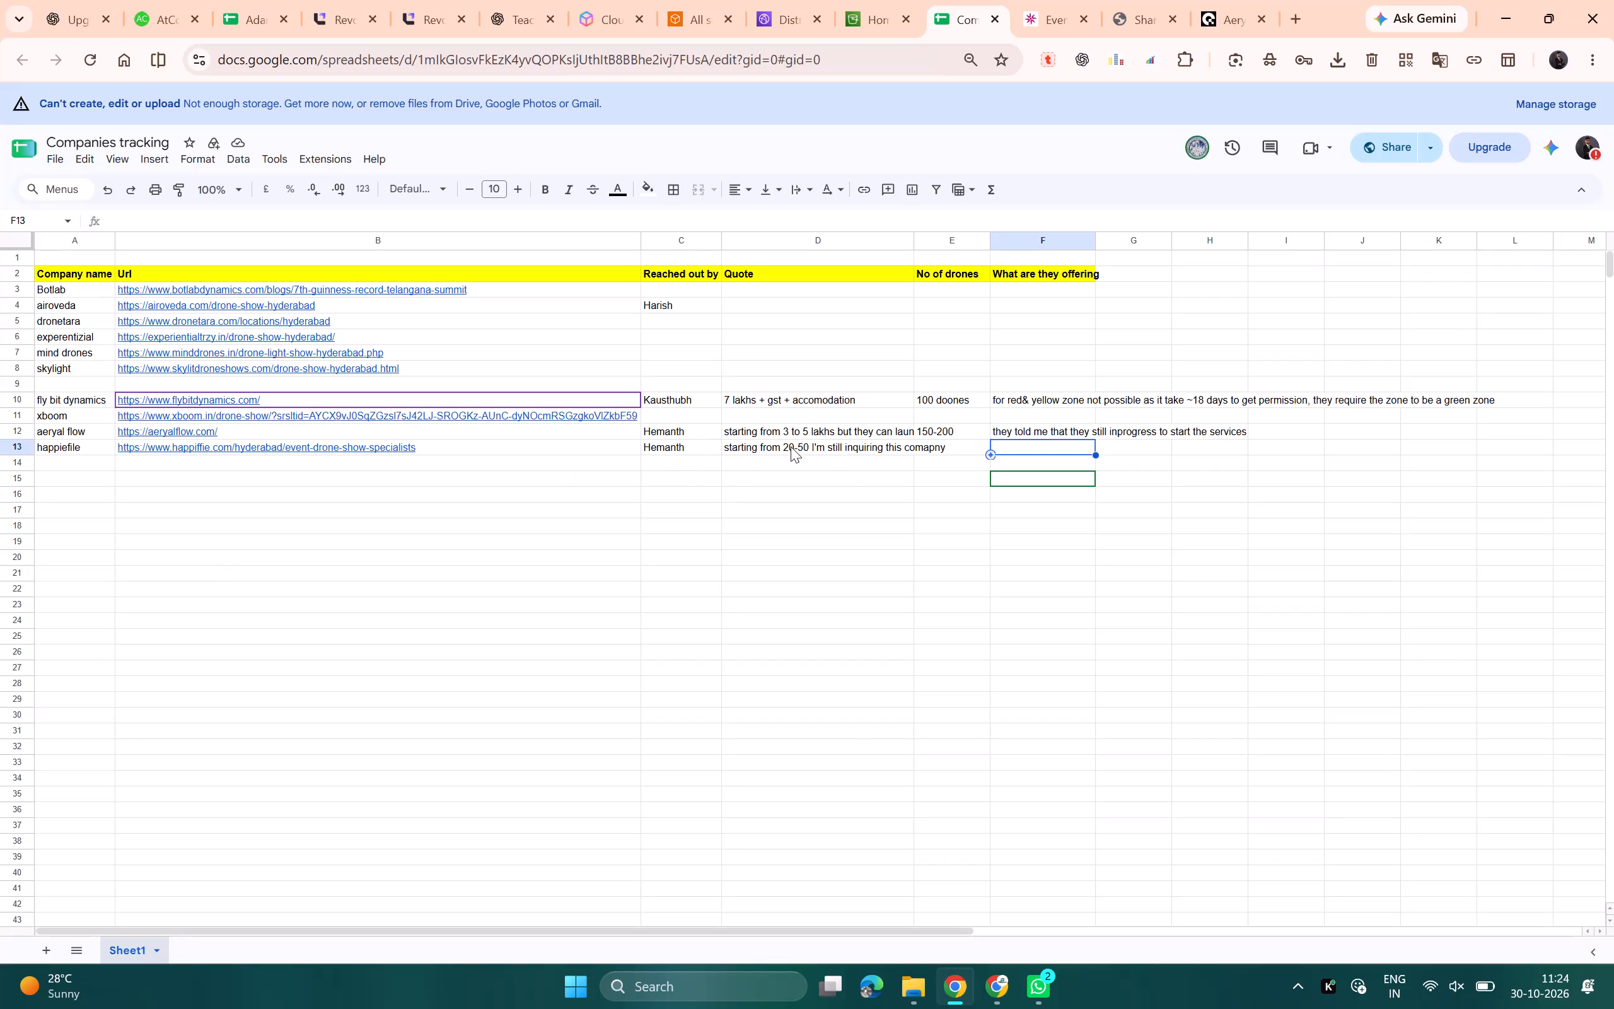
# Add the unit "lakhs" after "20-50" in the Quote entry for happiefile.
pyautogui.doubleClick(808, 450)
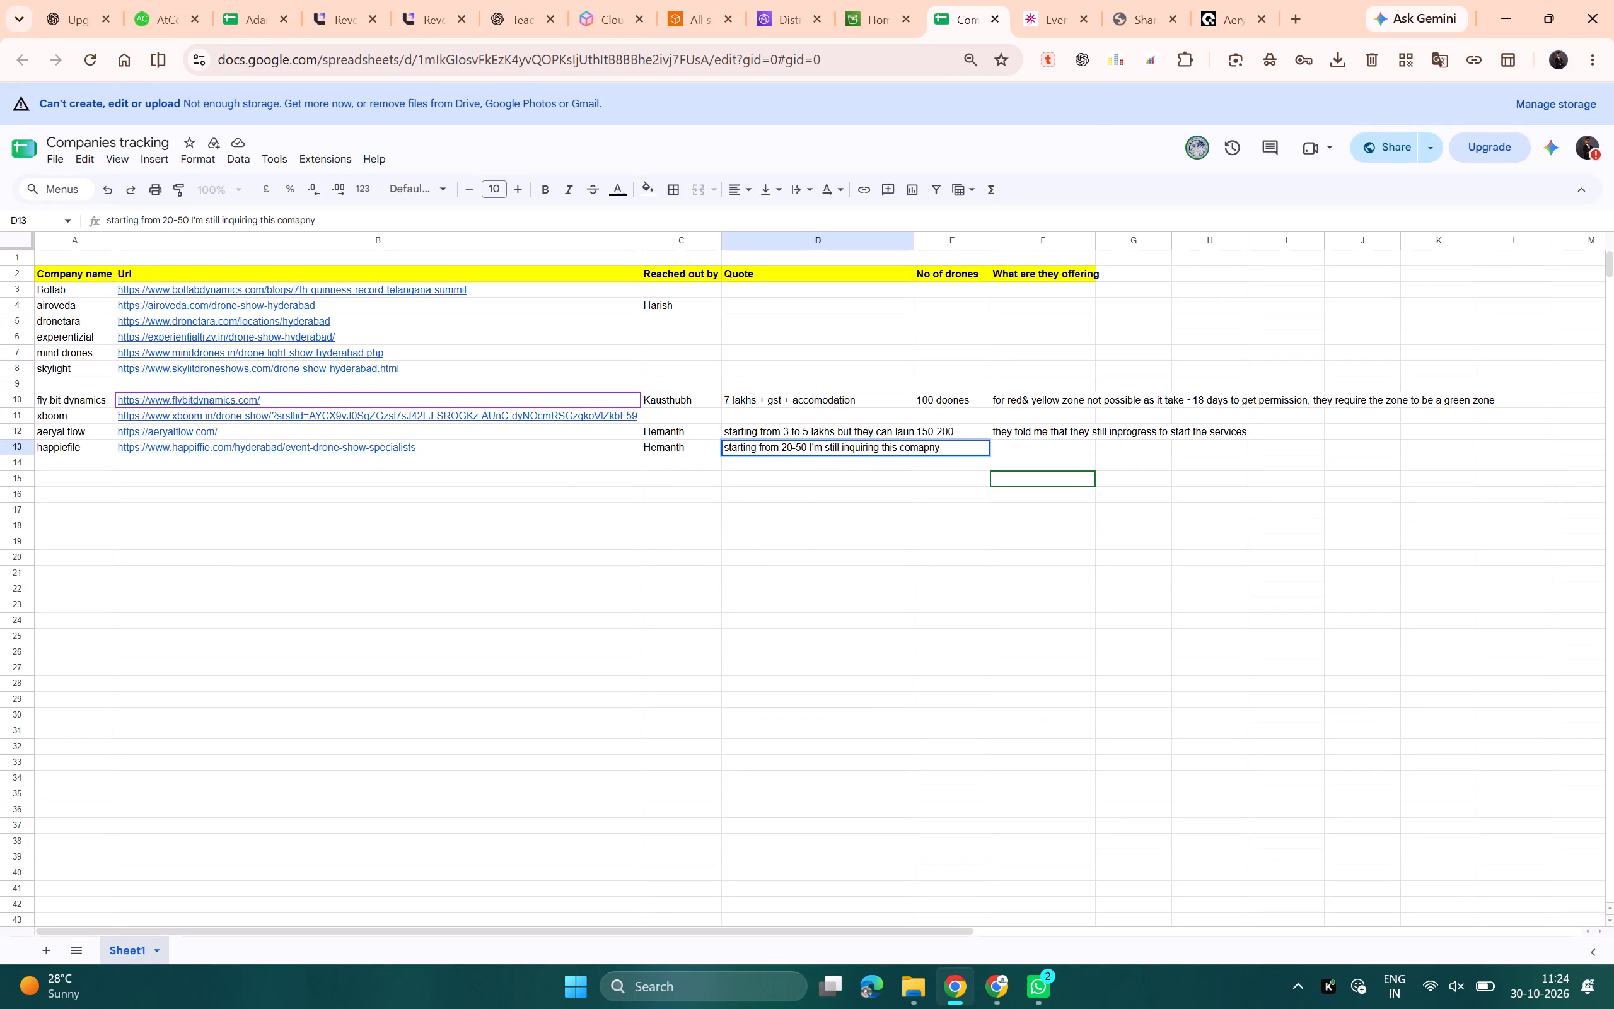
pyautogui.click(805, 447)
pyautogui.press('space')
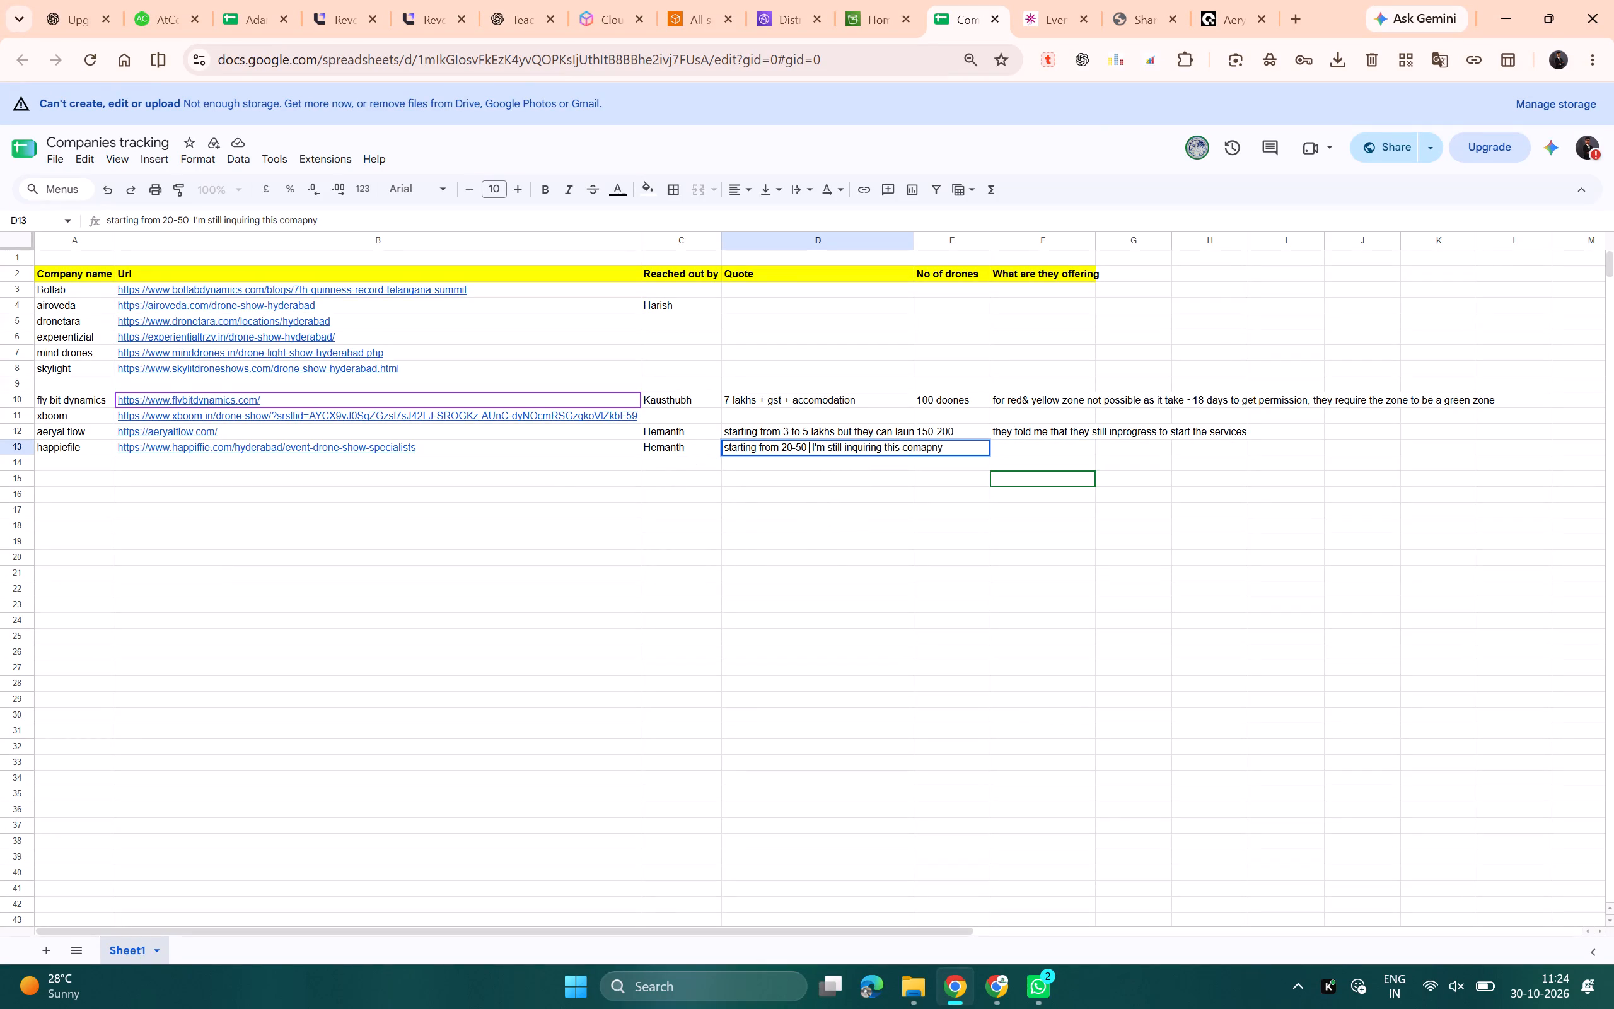
pyautogui.write('la')
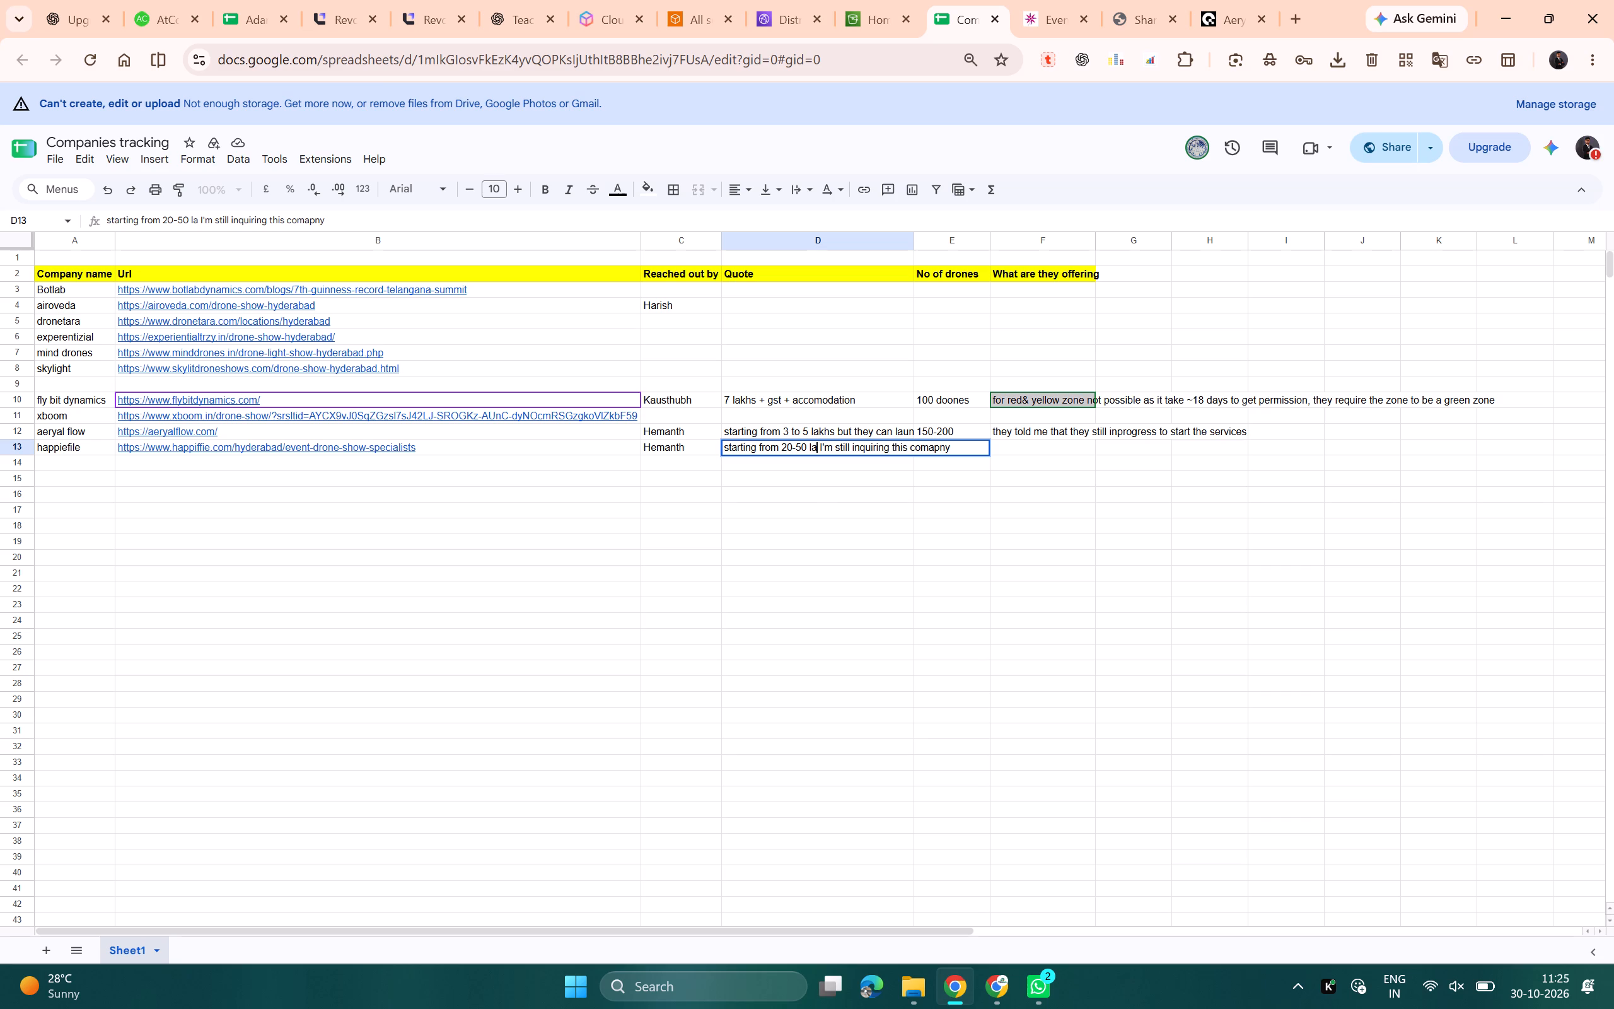
pyautogui.write('khs')
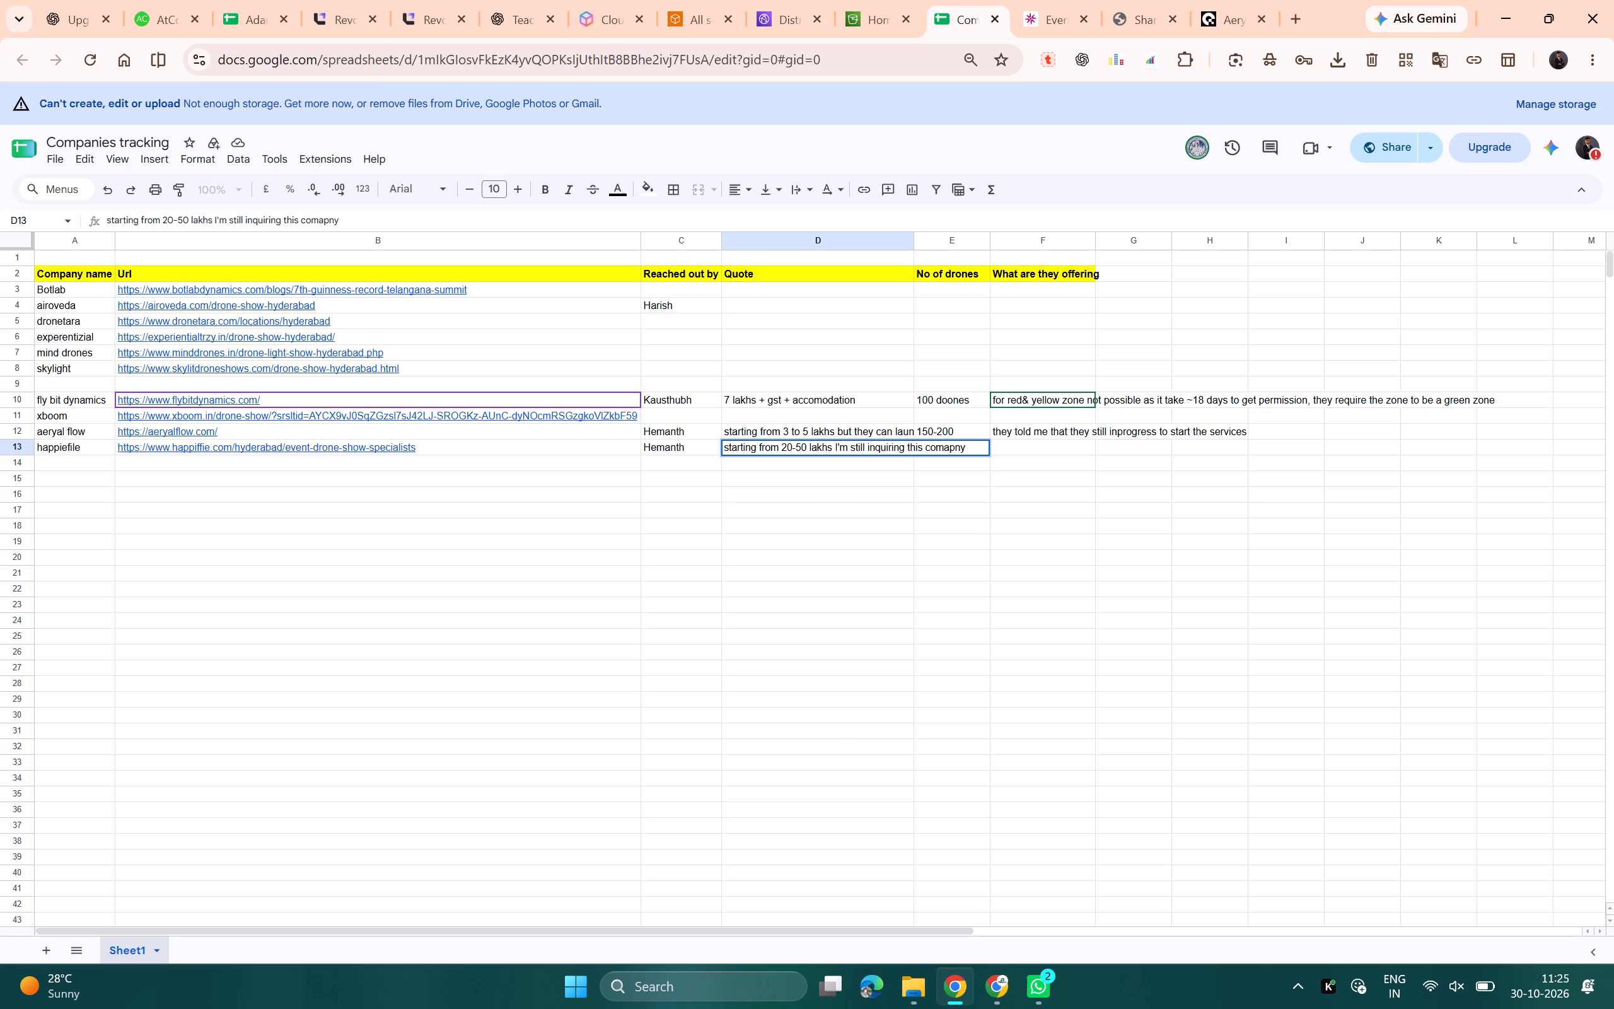
pyautogui.click(854, 558)
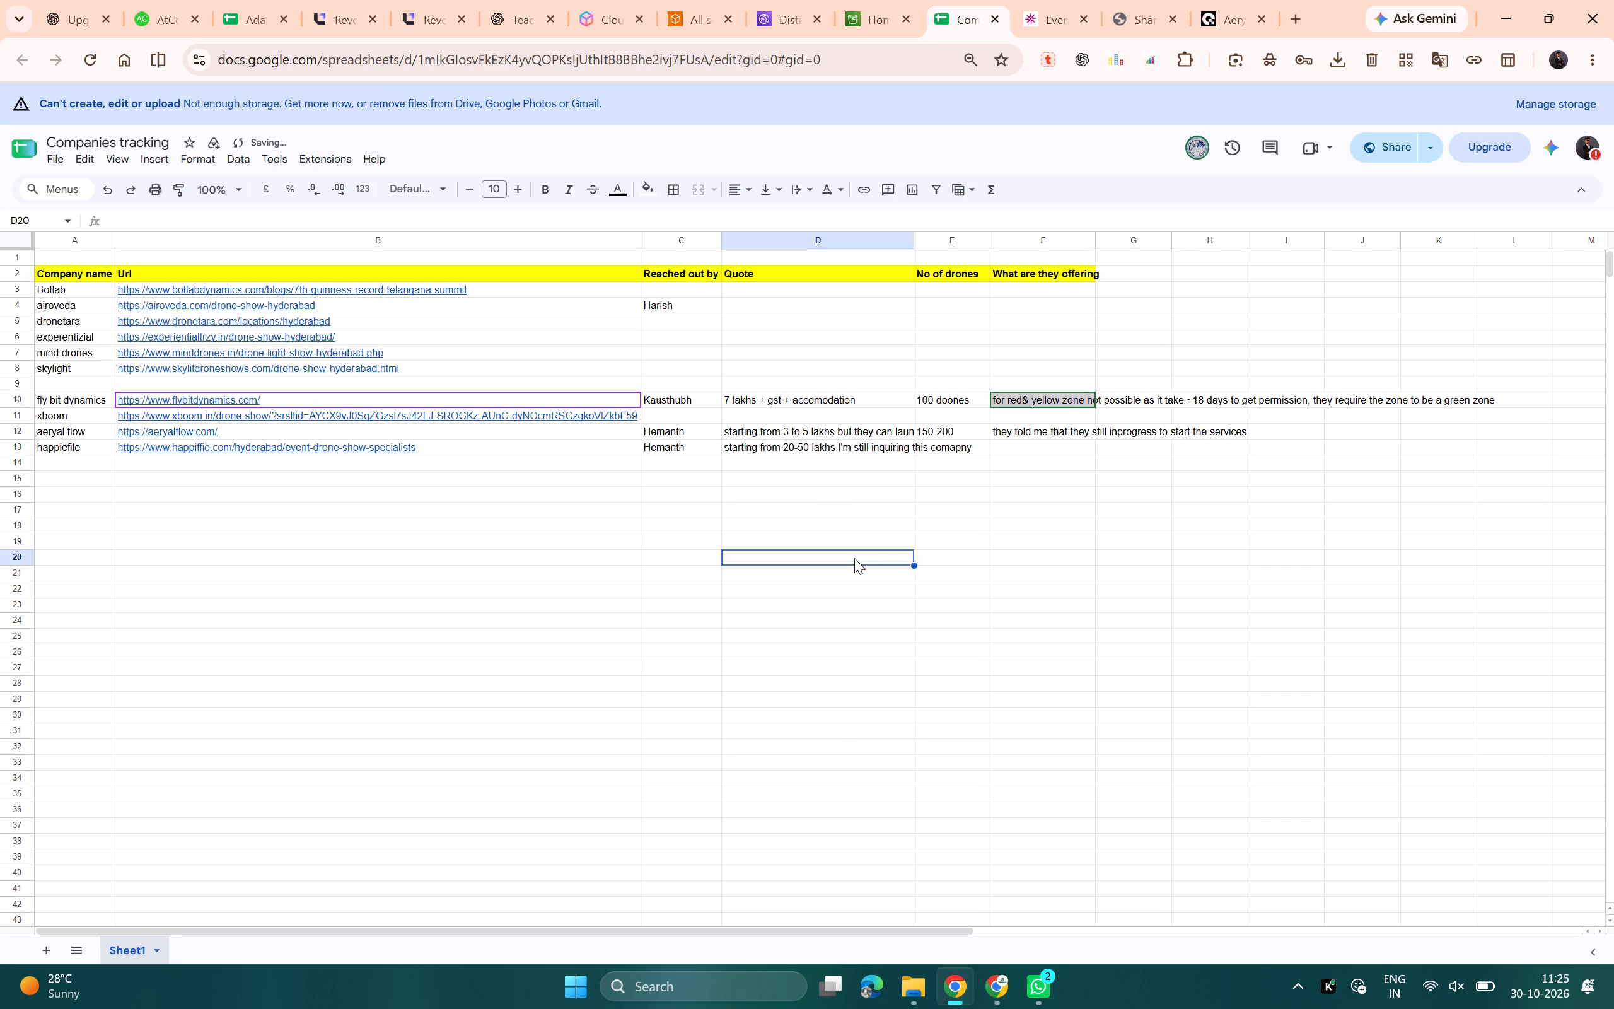
# Select the empty "What are they offering" cell for happiefile.
pyautogui.click(1025, 455)
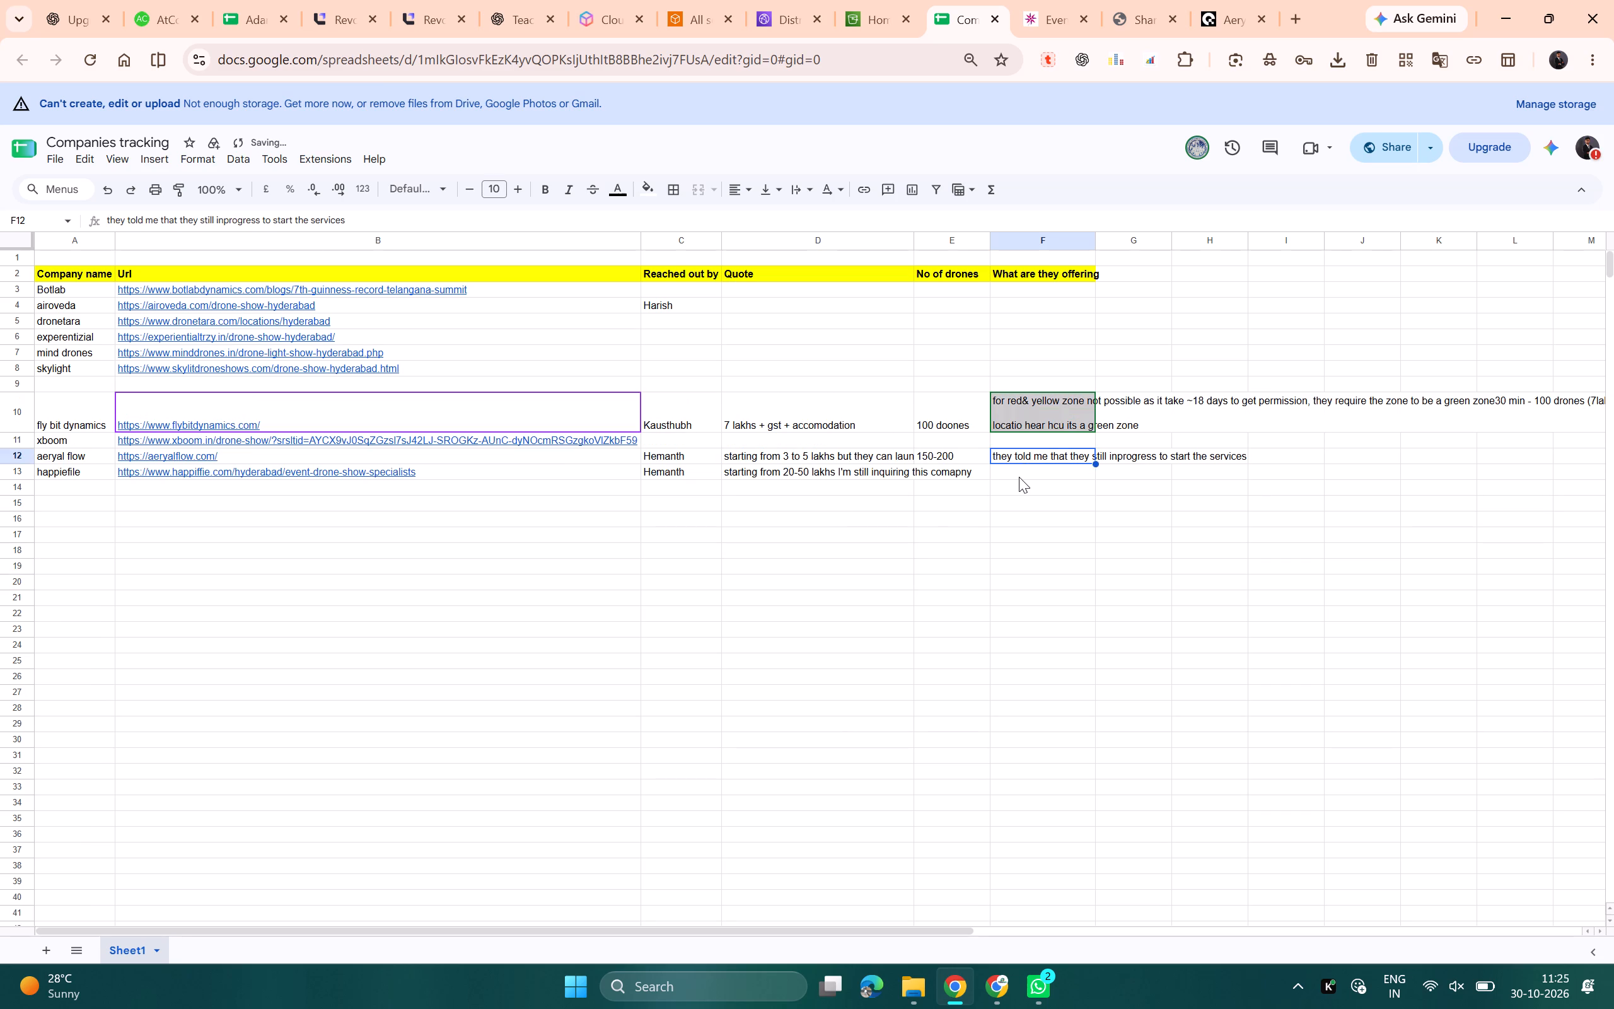
pyautogui.click(1014, 474)
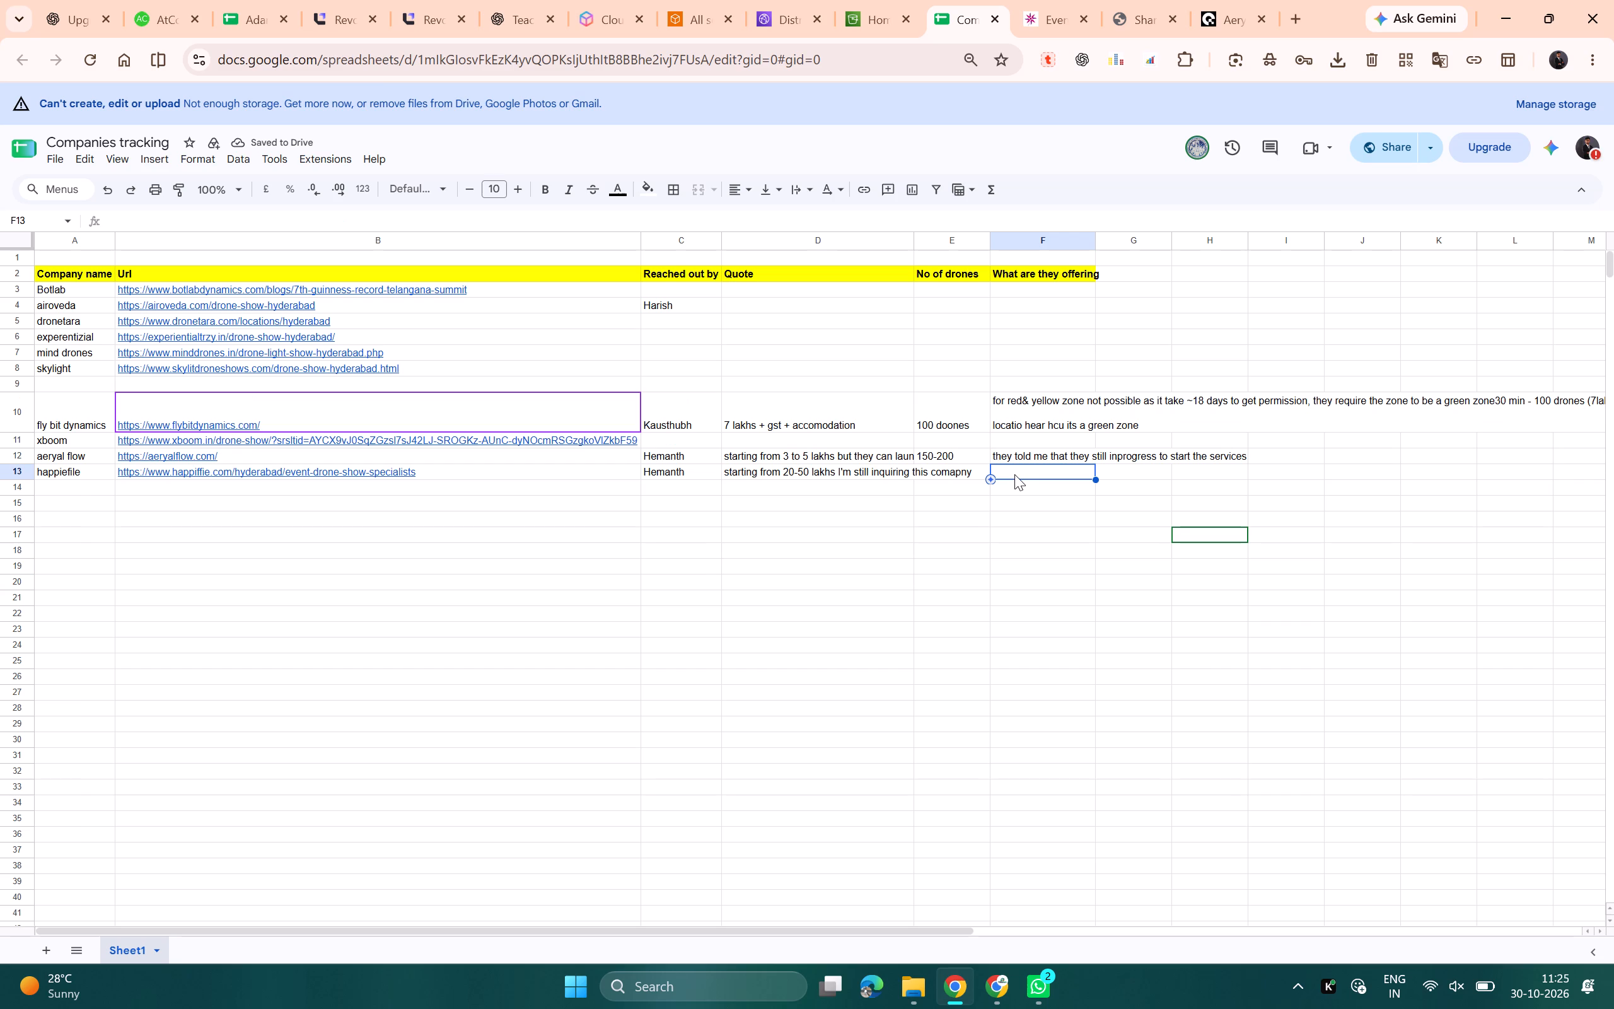
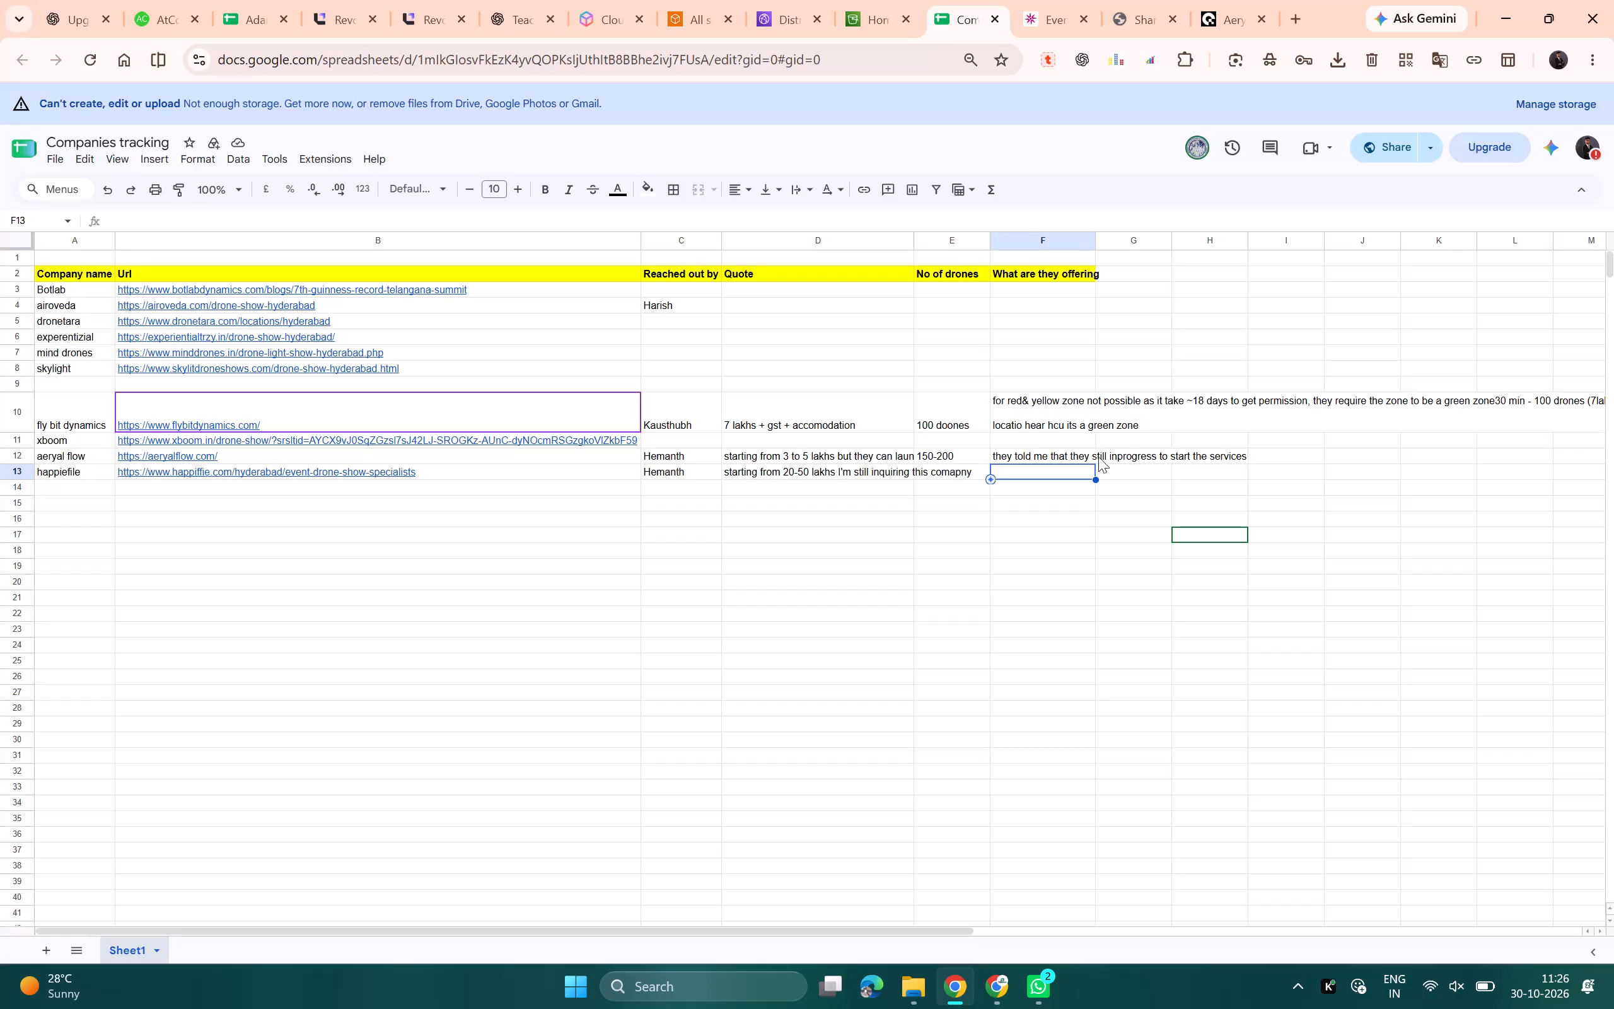
# Insert "are" between "they" and "still" in the "What are they offering" entry for aeryal flow.
pyautogui.doubleClick(1089, 456)
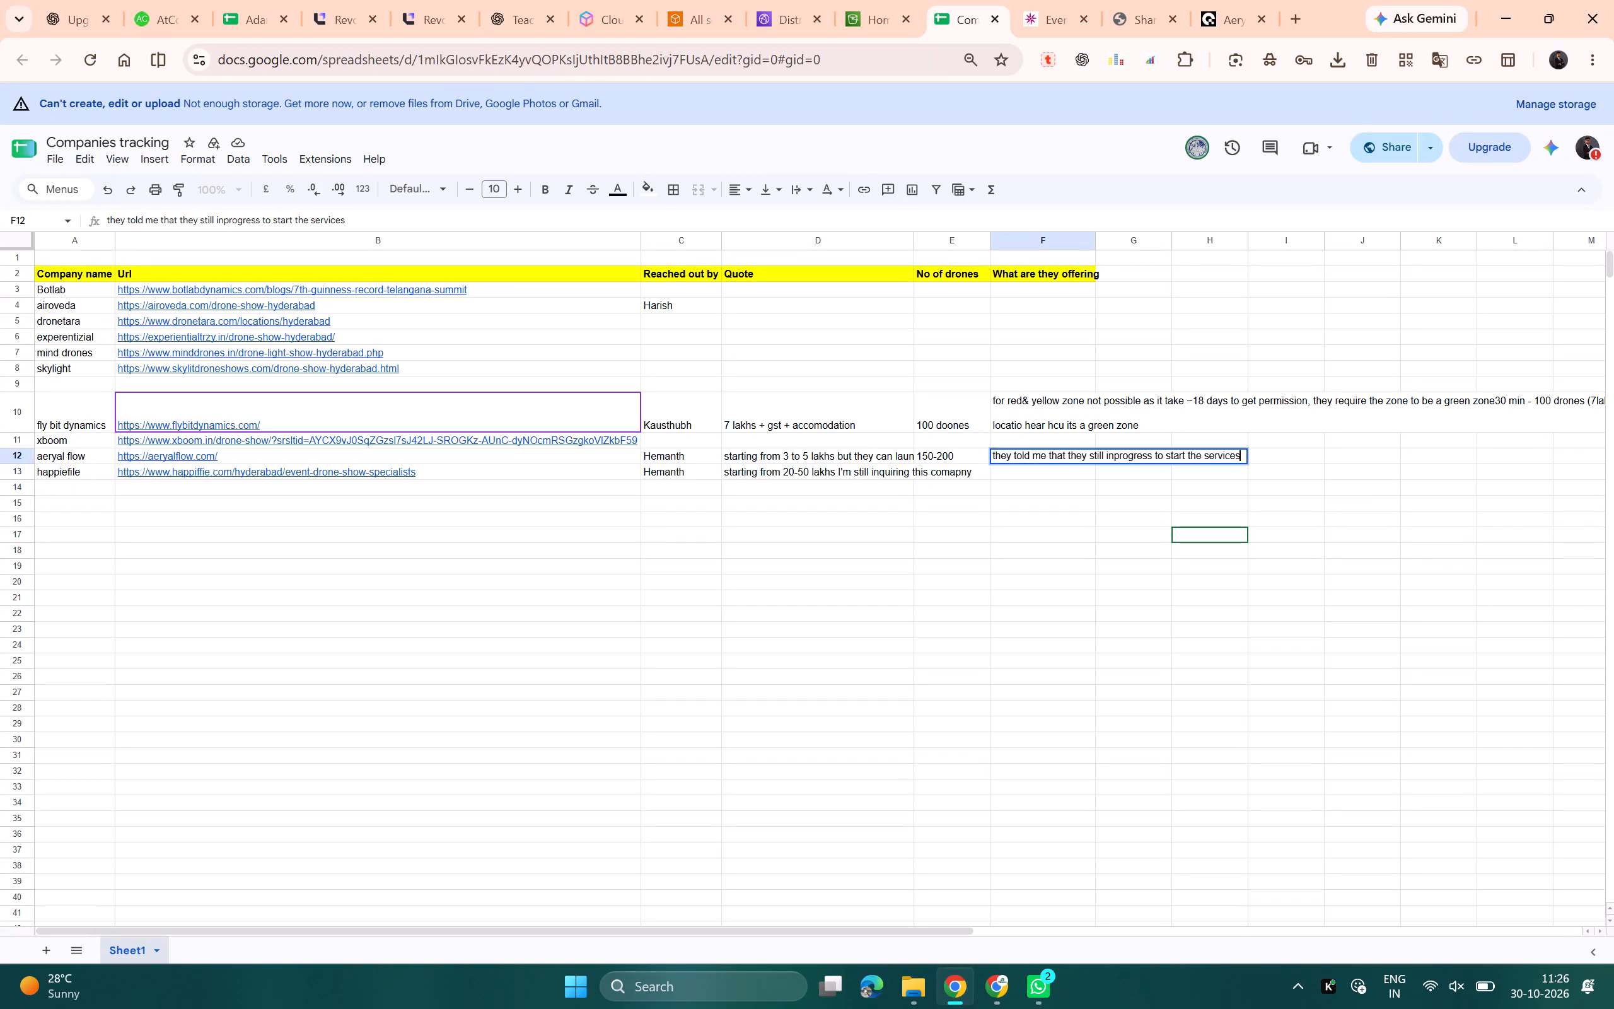
pyautogui.click(1084, 456)
pyautogui.press('Right')
pyautogui.press('space')
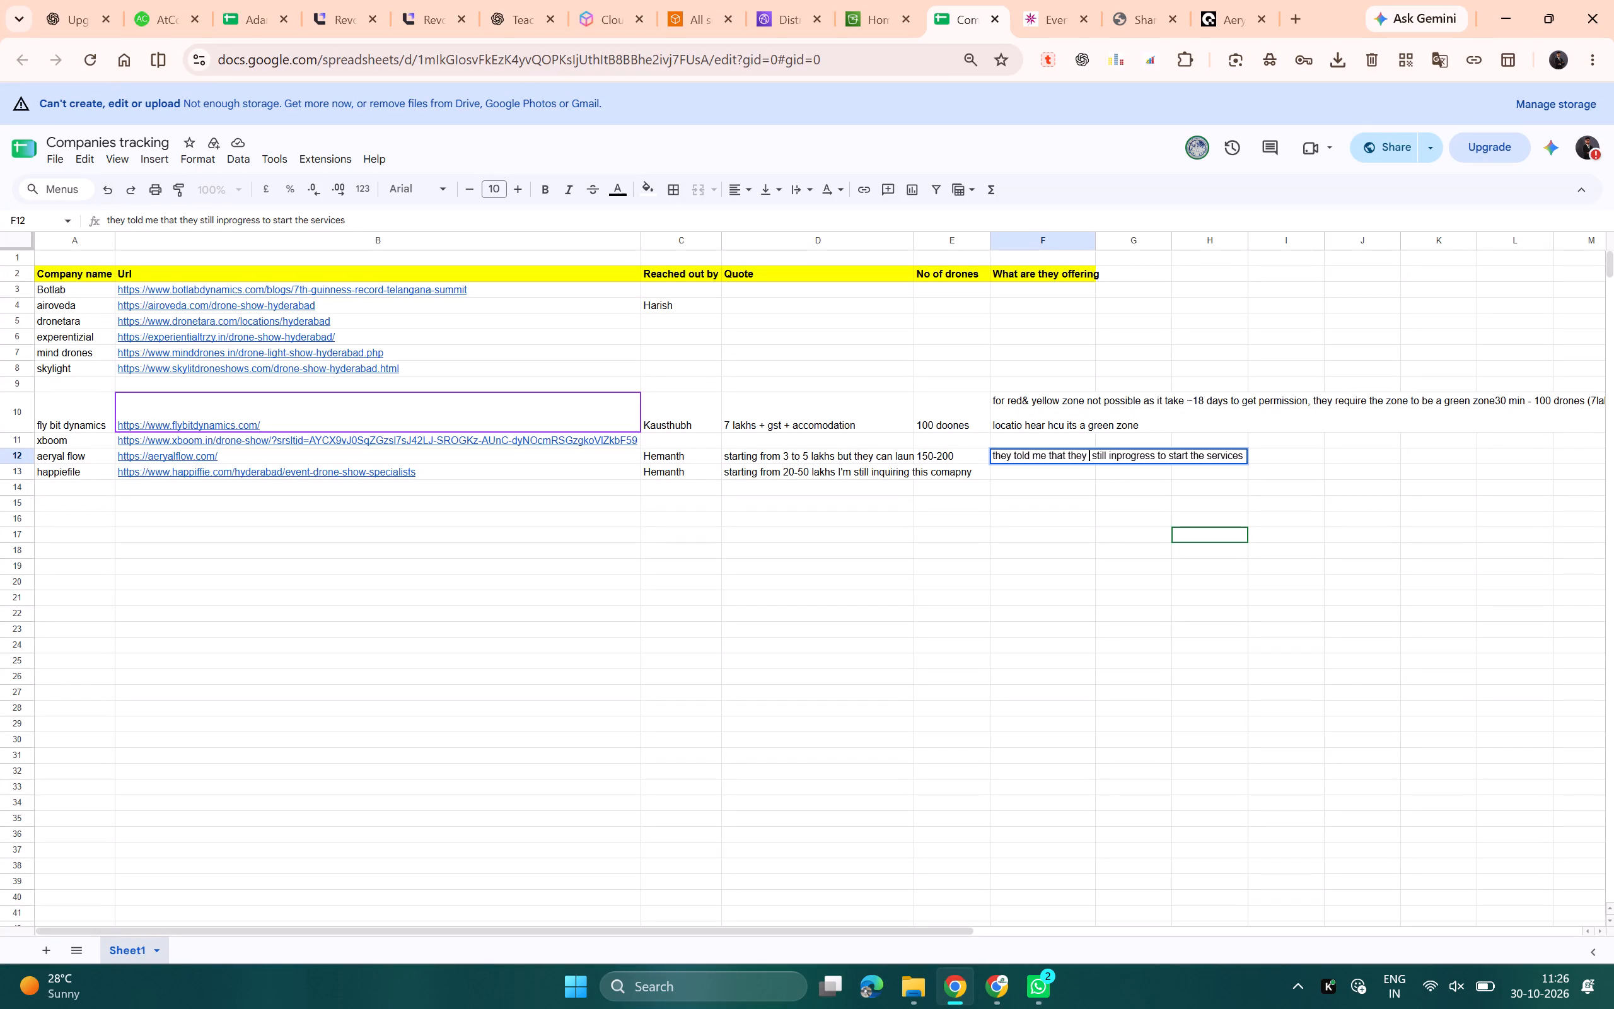
pyautogui.write('are')
pyautogui.click(1096, 464)
pyautogui.click(1006, 582)
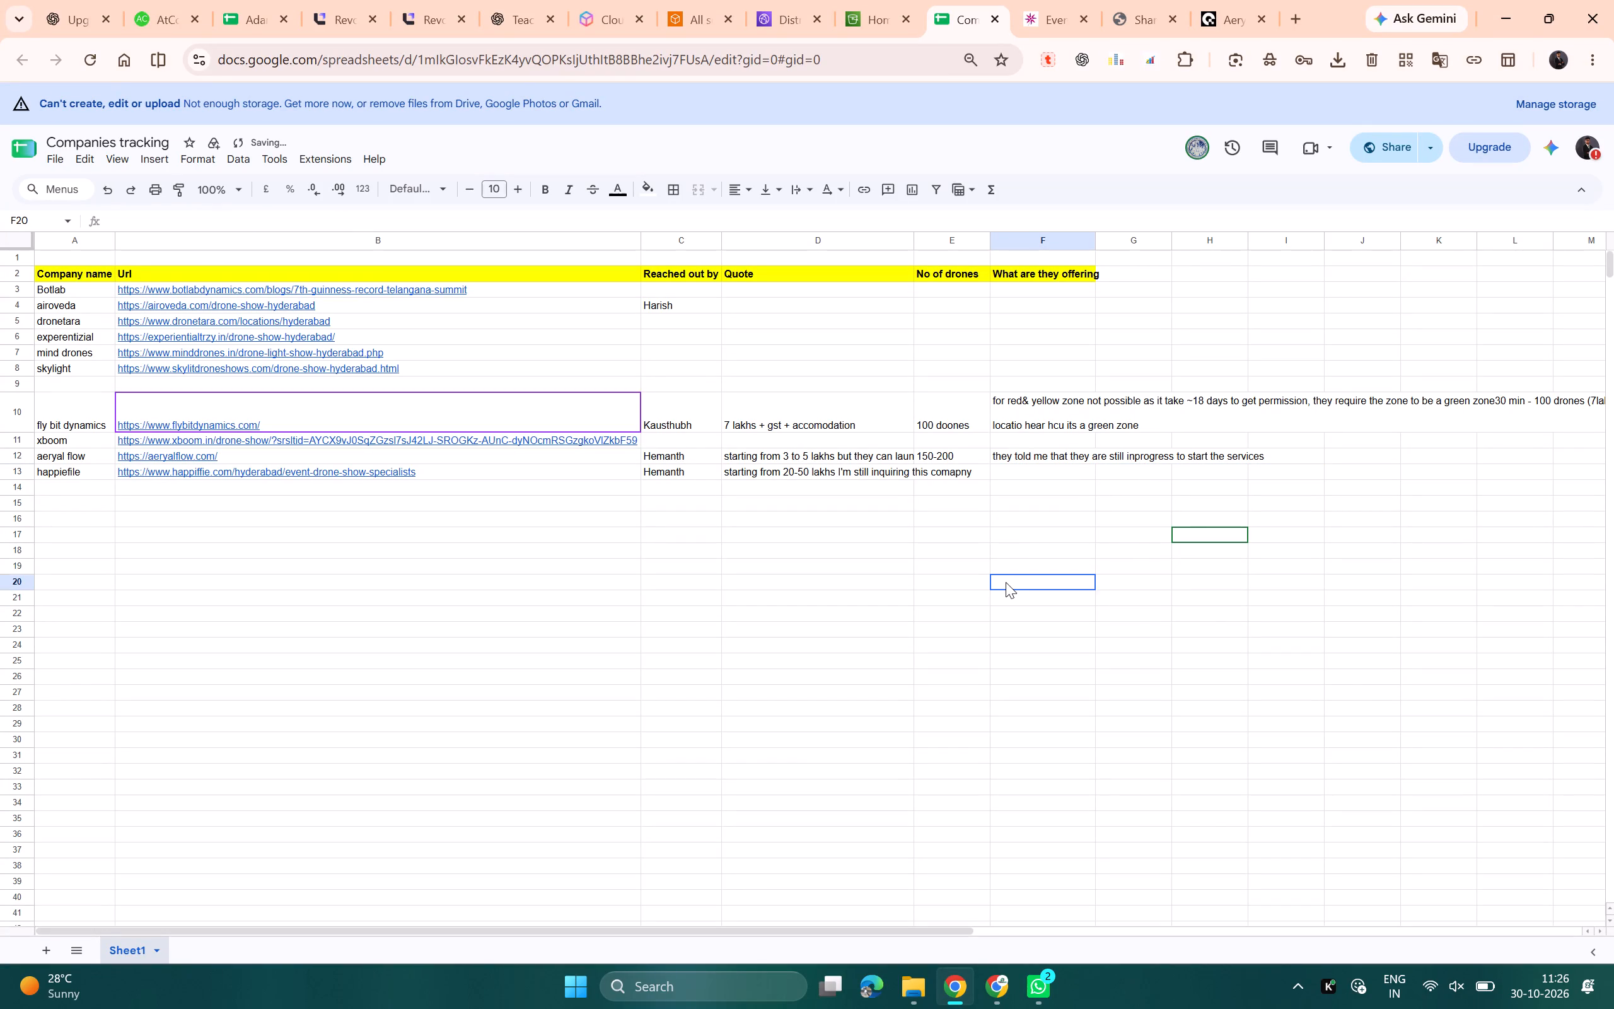
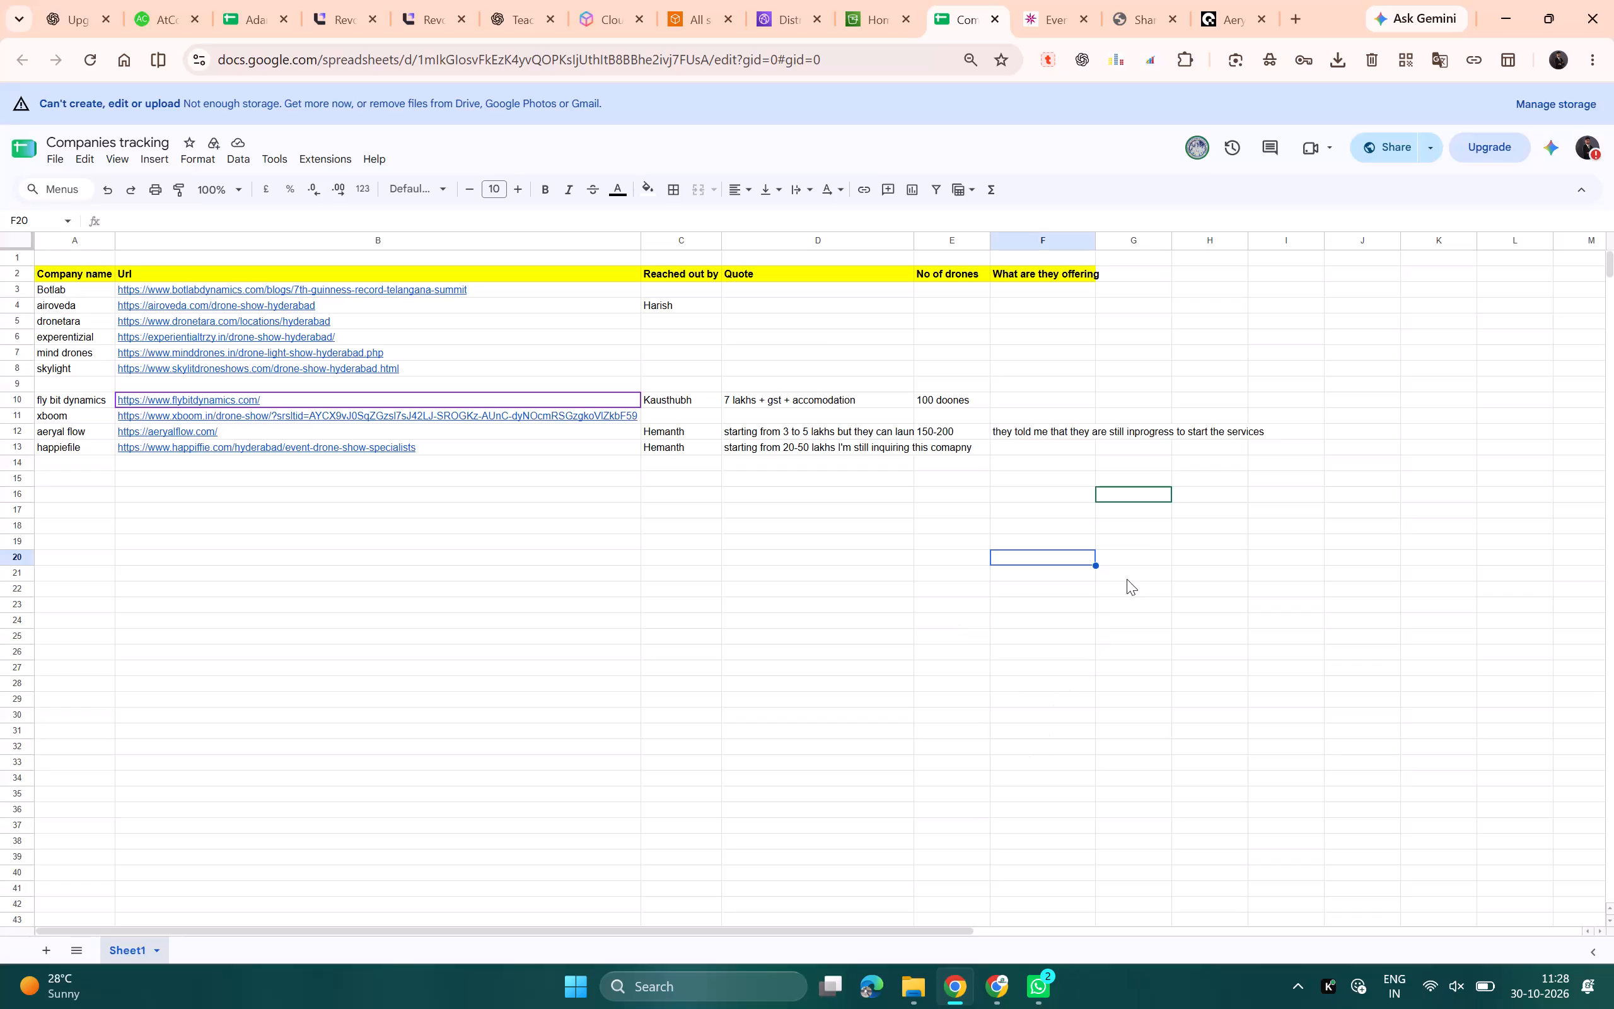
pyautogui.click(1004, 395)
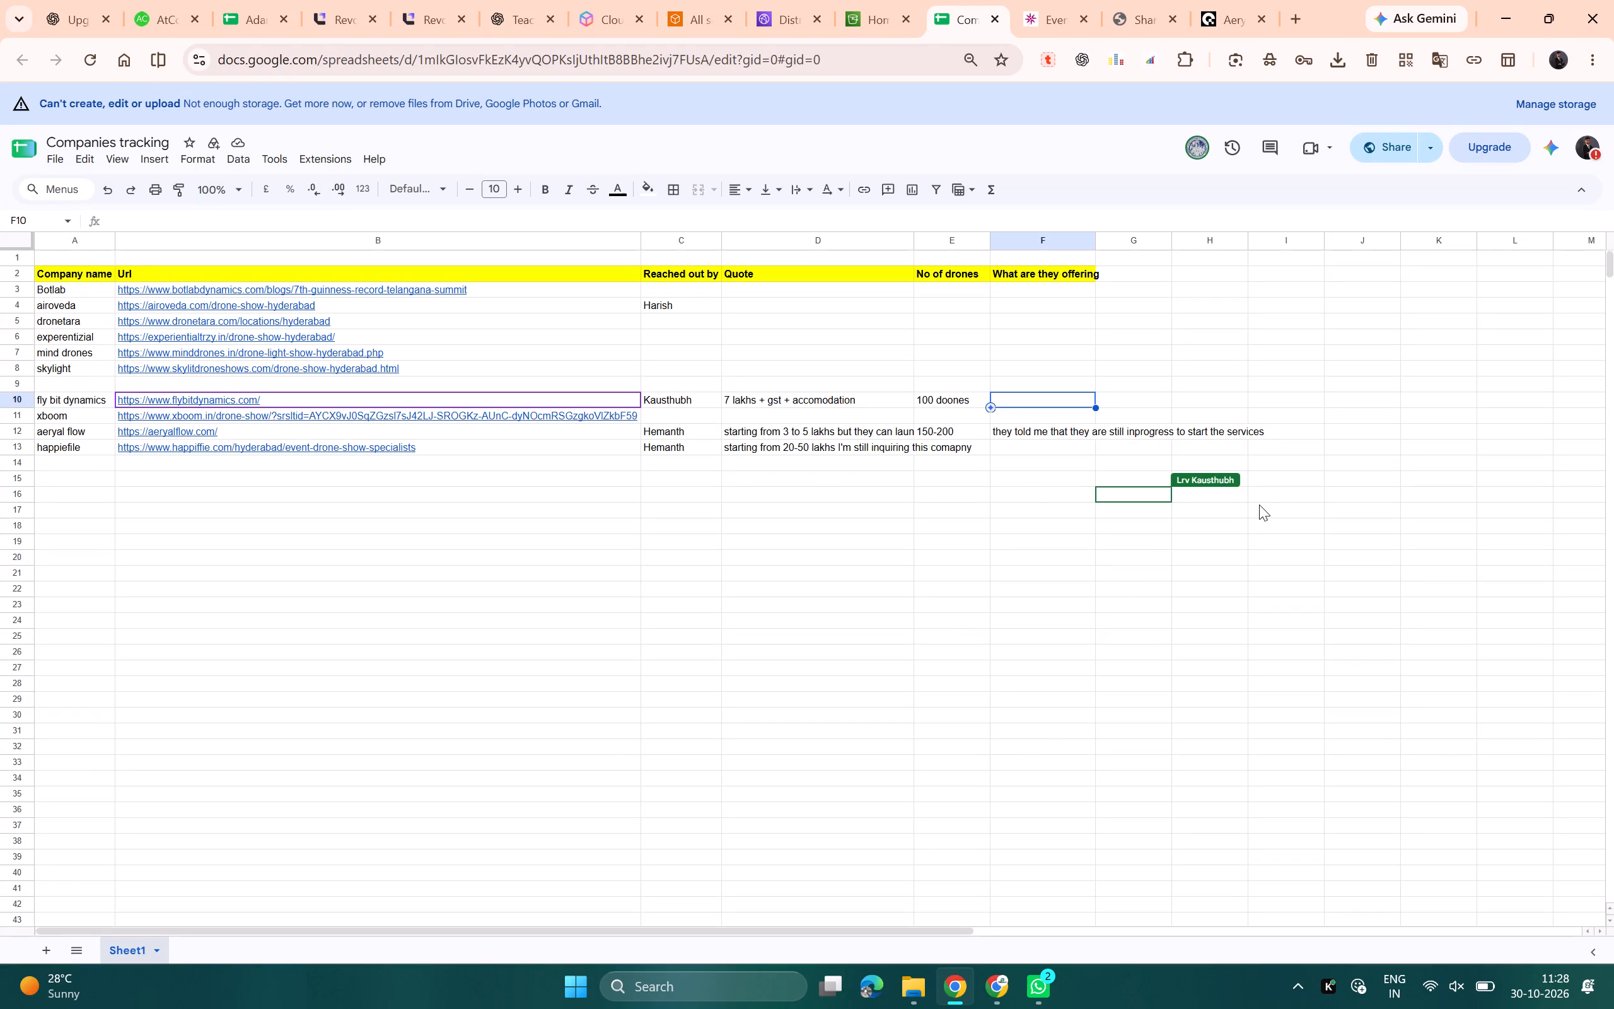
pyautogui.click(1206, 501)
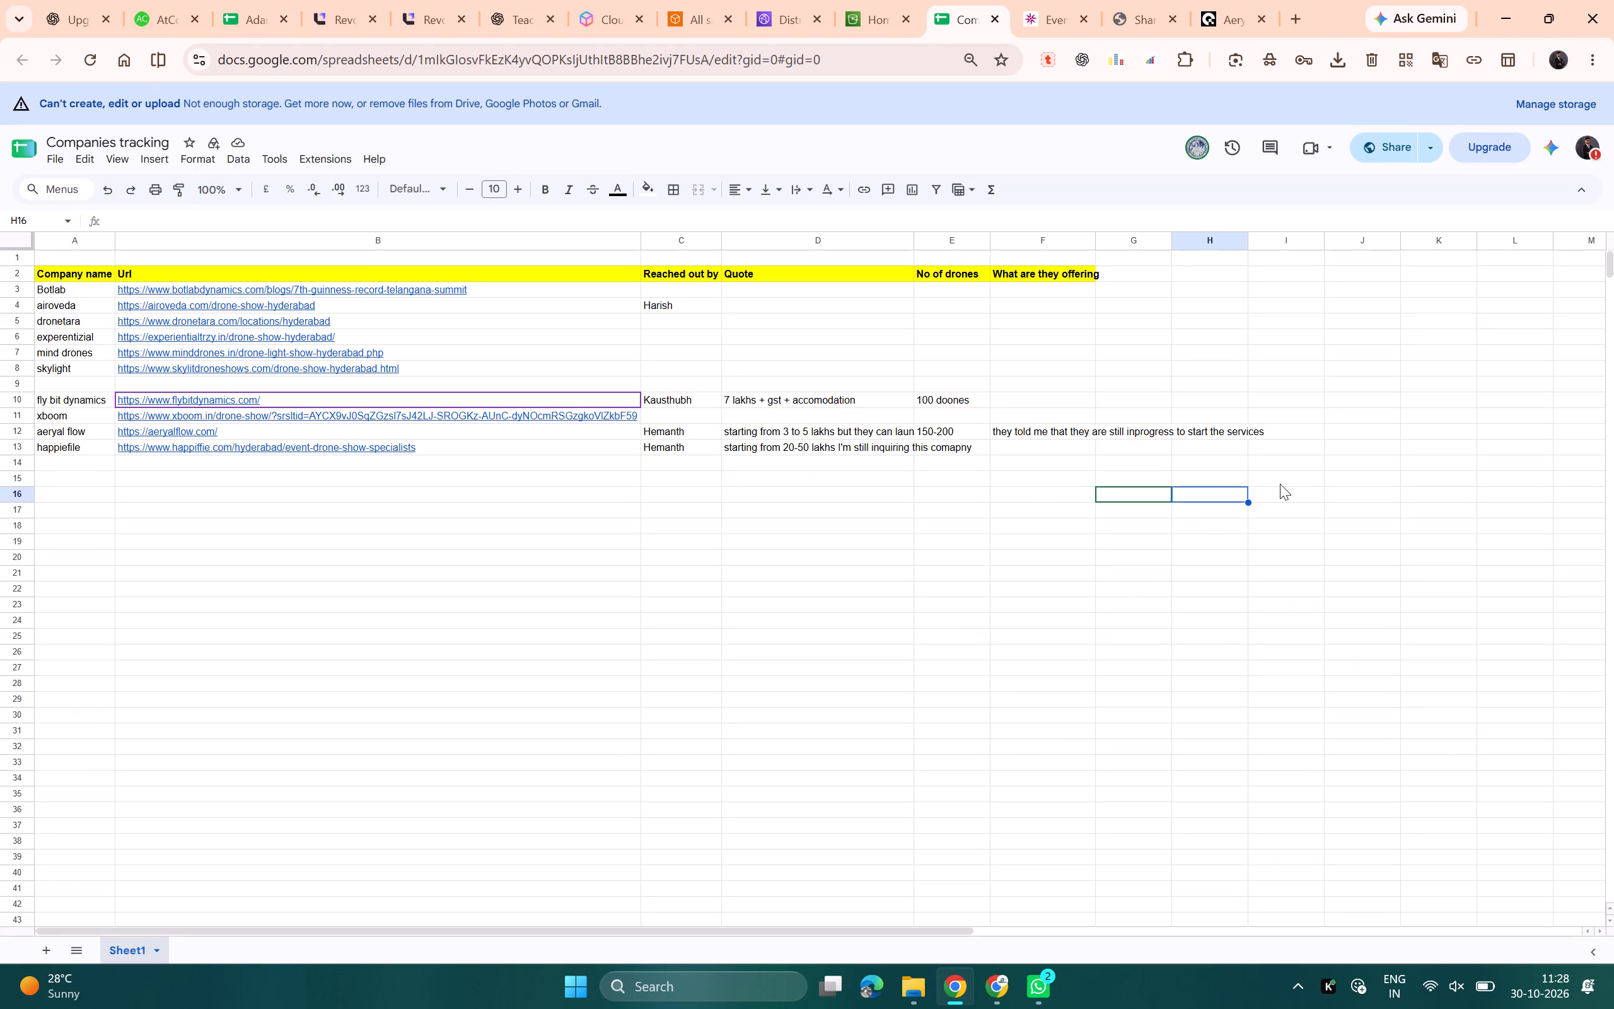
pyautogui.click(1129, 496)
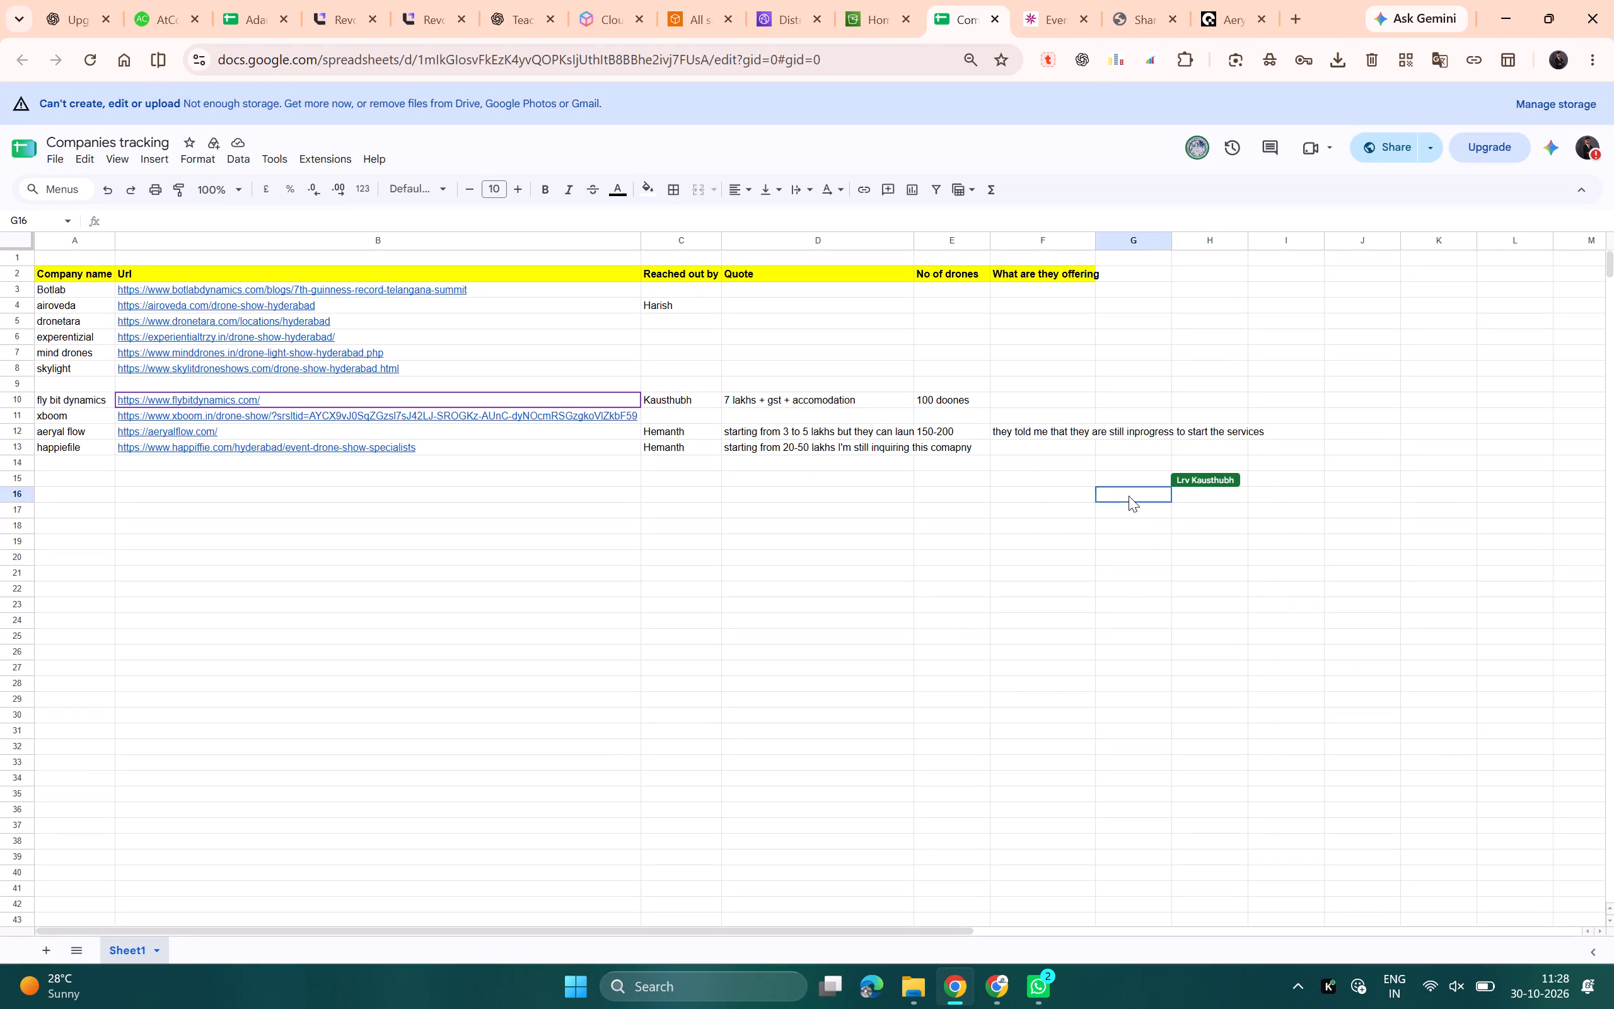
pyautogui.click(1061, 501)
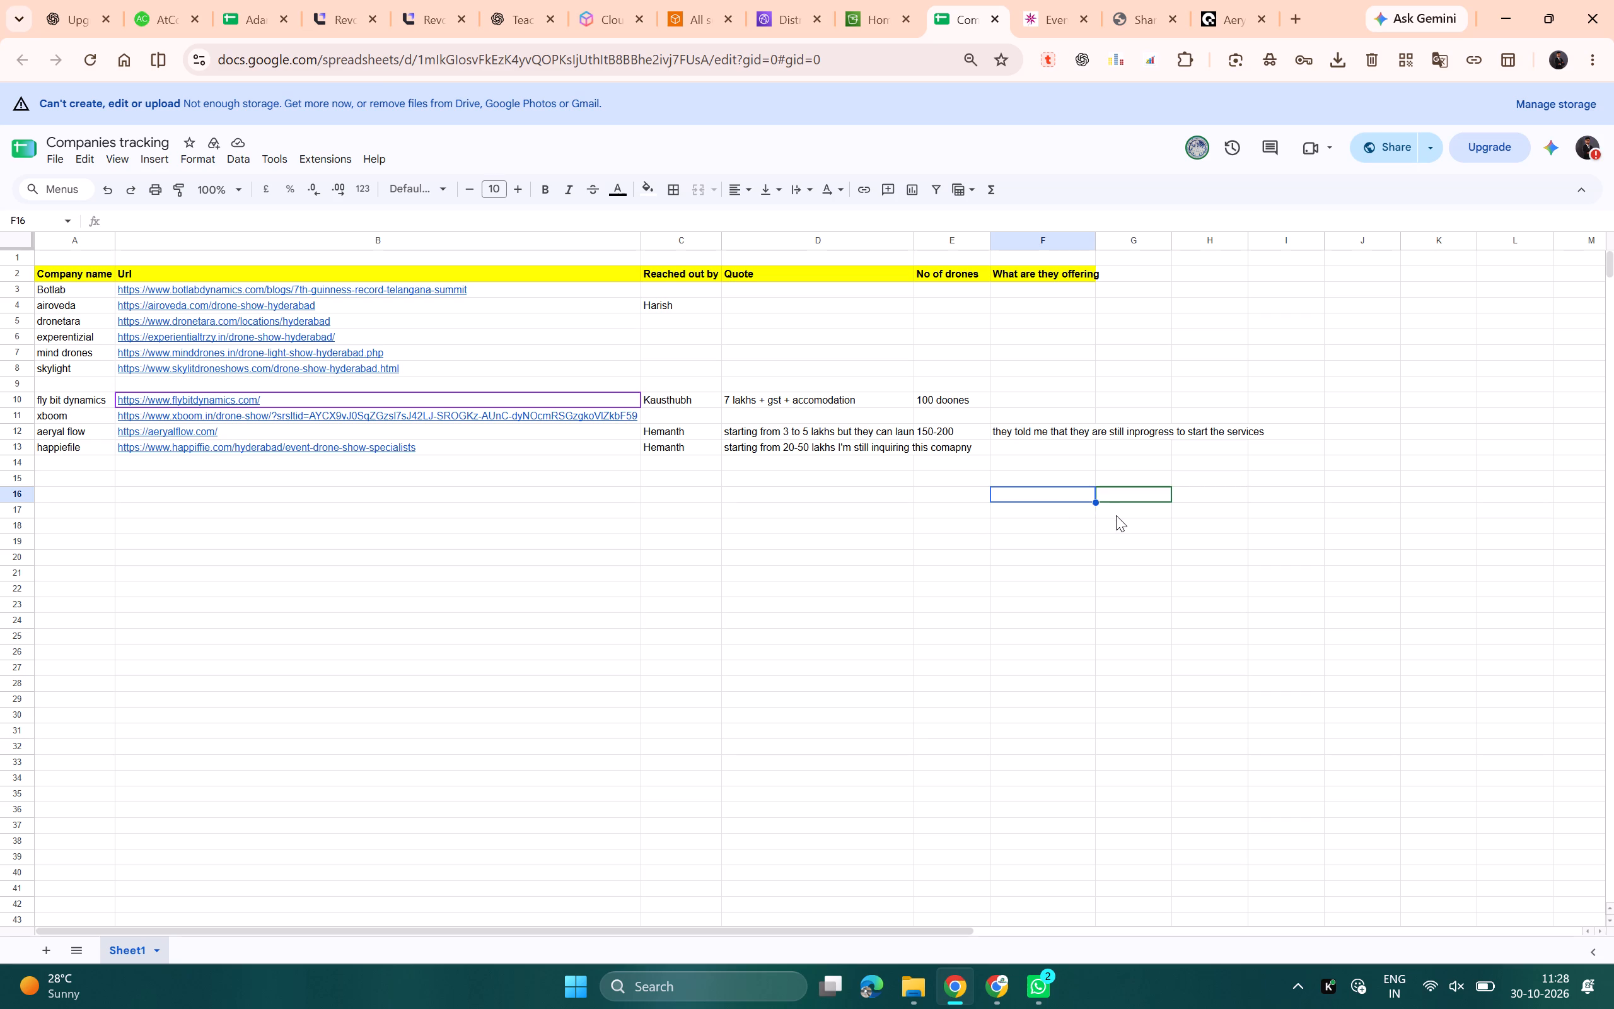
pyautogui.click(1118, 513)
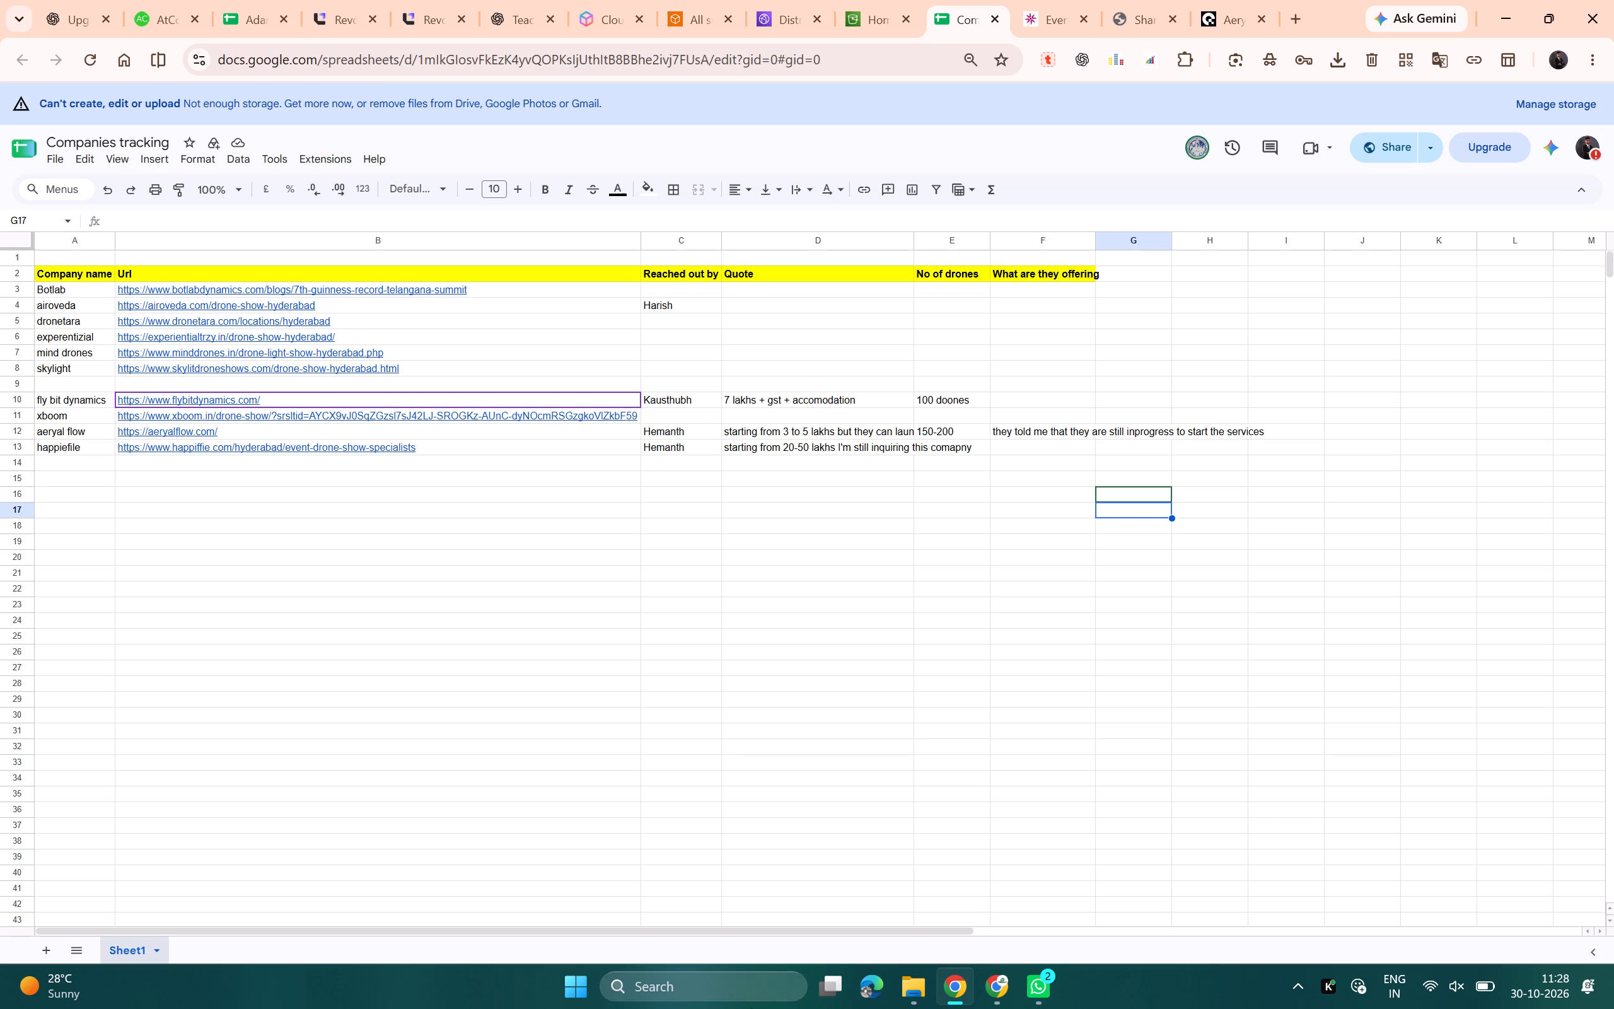
# Switch to Notepad, write the contact person's full name with capitalised initials in a new note, and copy it.
pyautogui.click(695, 979)
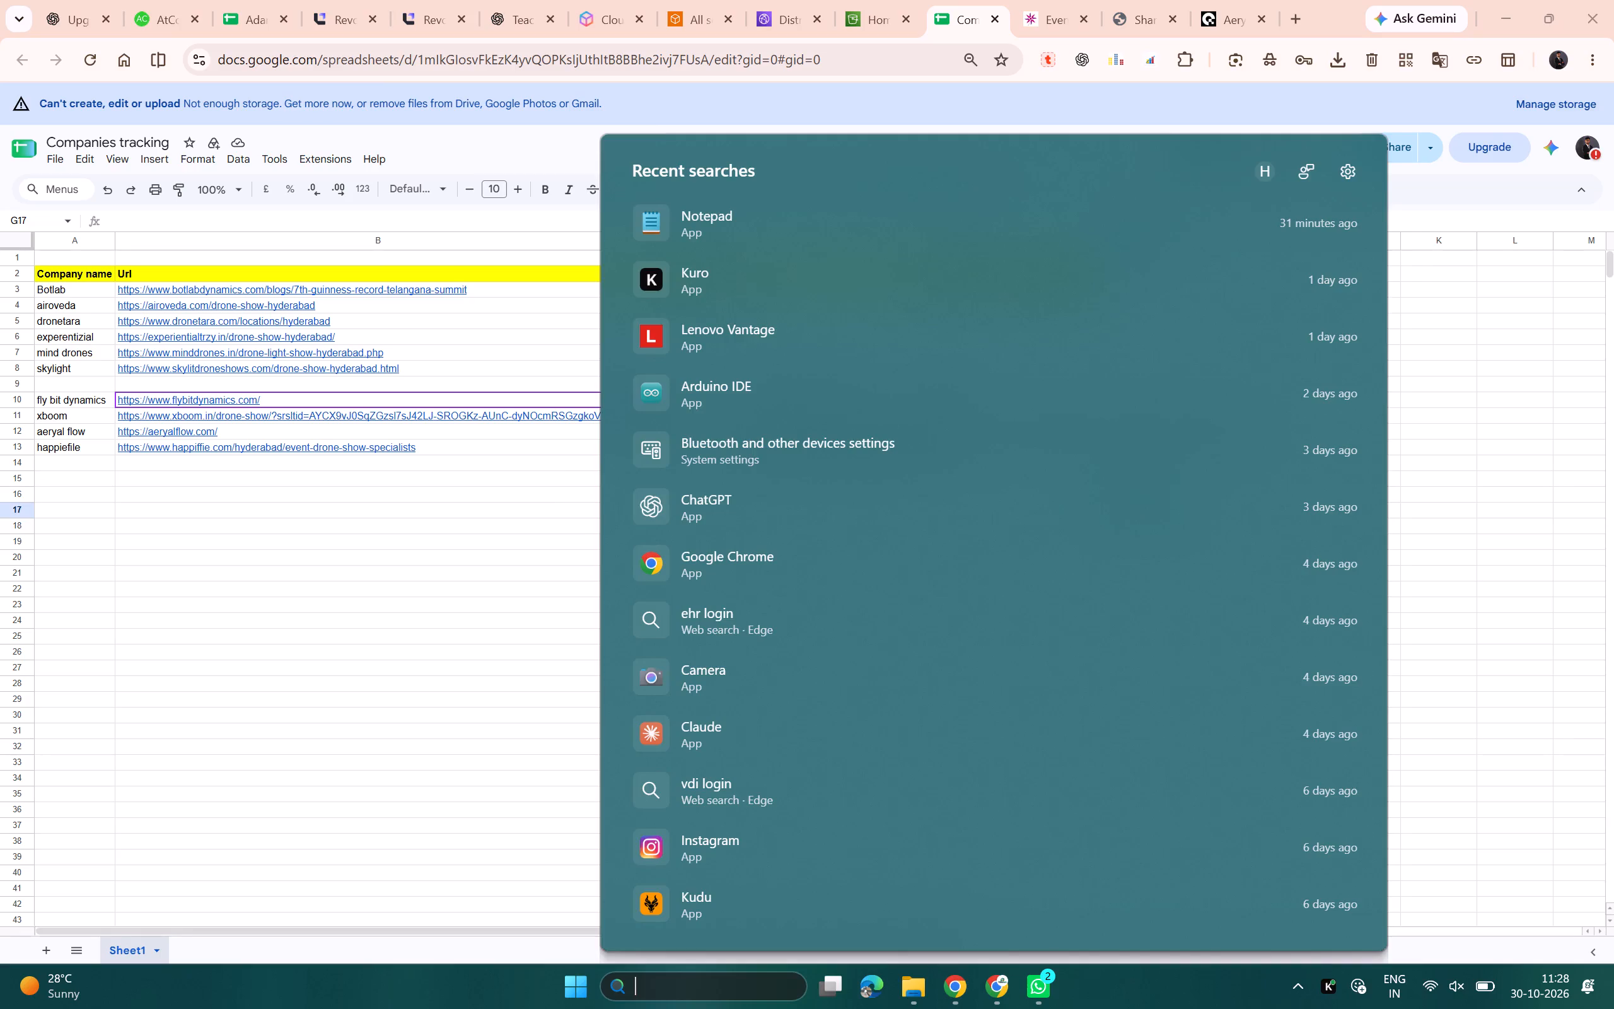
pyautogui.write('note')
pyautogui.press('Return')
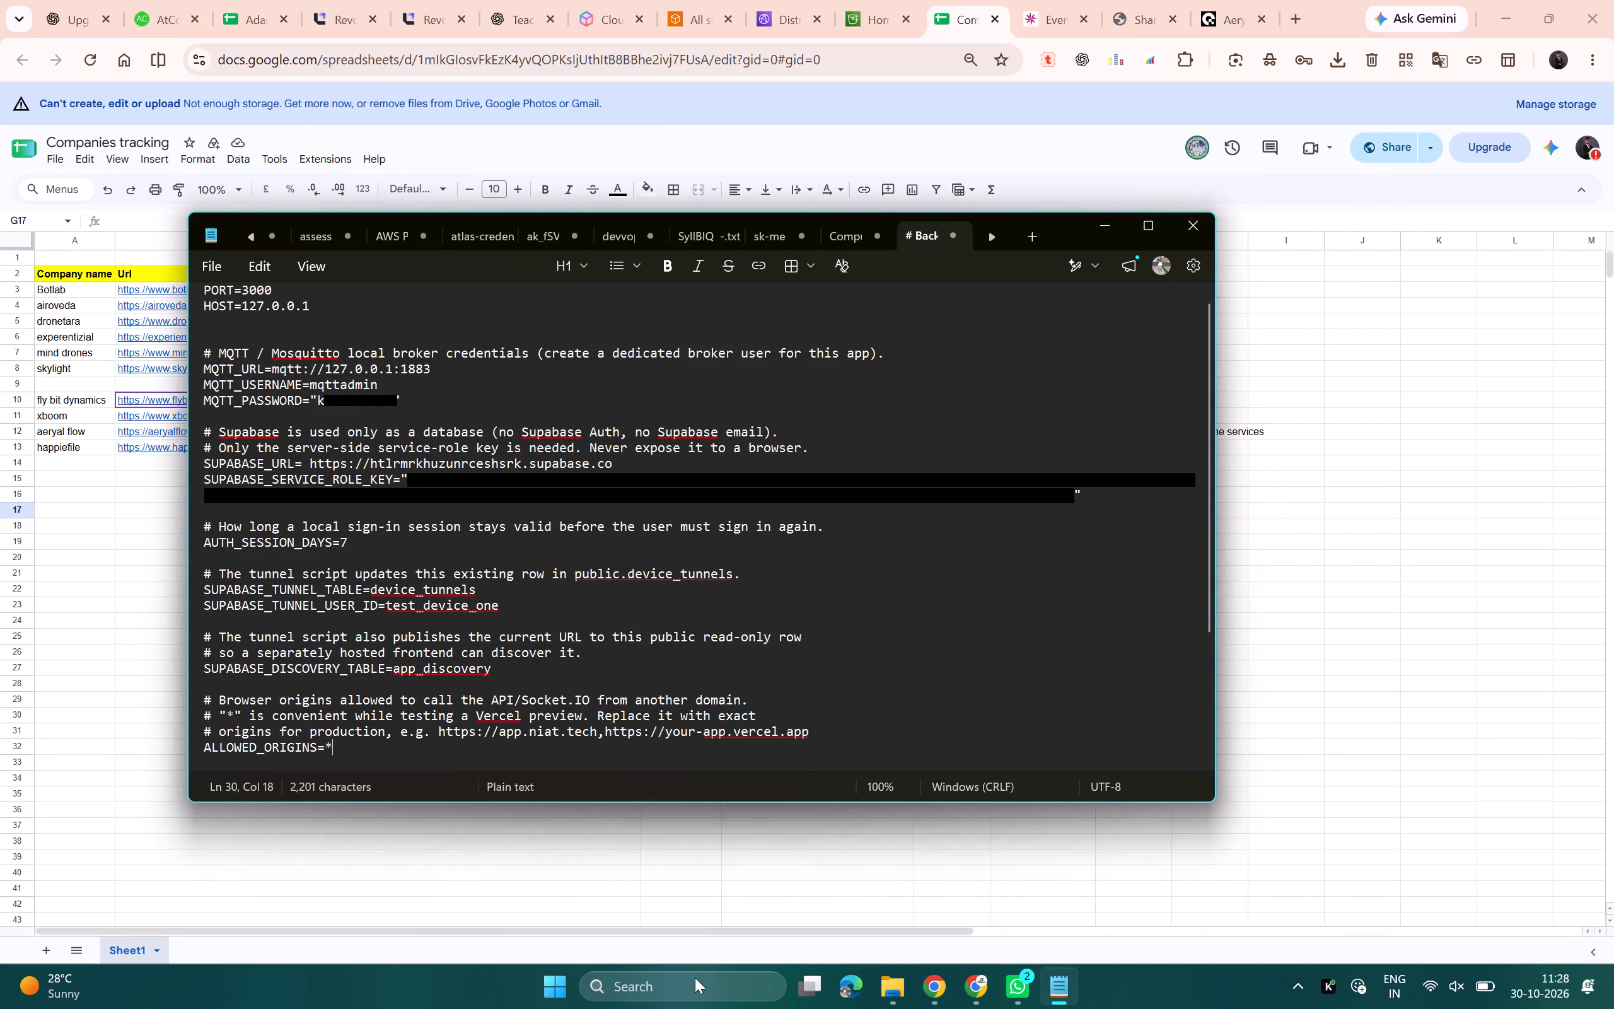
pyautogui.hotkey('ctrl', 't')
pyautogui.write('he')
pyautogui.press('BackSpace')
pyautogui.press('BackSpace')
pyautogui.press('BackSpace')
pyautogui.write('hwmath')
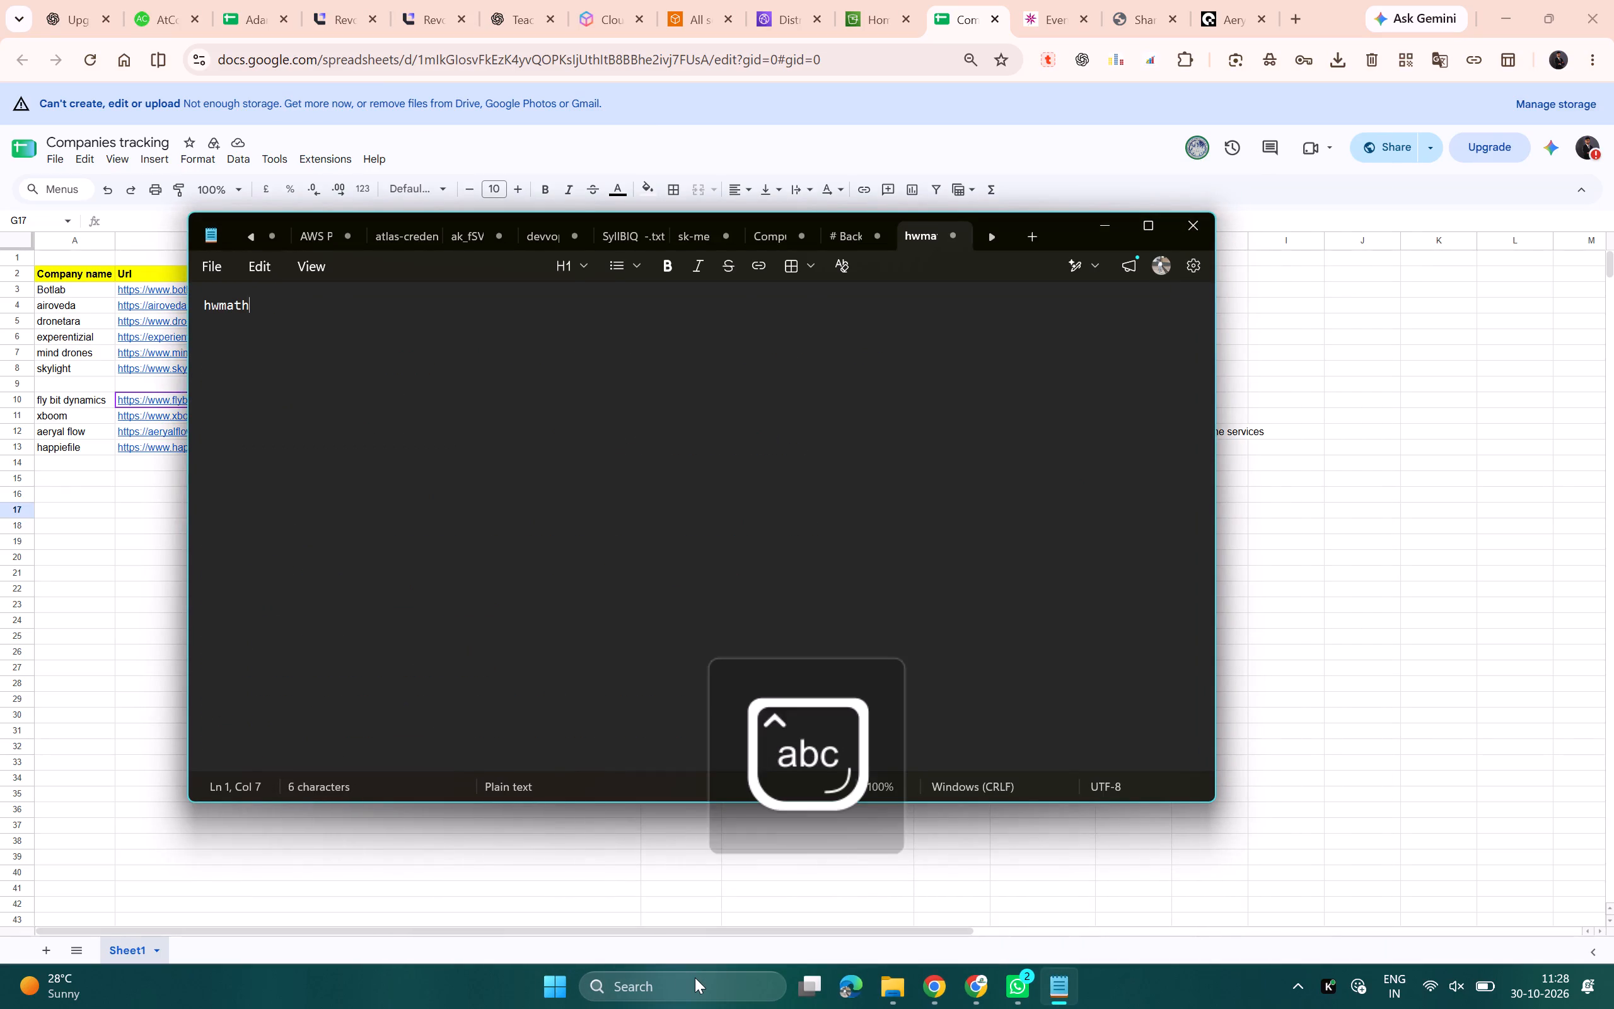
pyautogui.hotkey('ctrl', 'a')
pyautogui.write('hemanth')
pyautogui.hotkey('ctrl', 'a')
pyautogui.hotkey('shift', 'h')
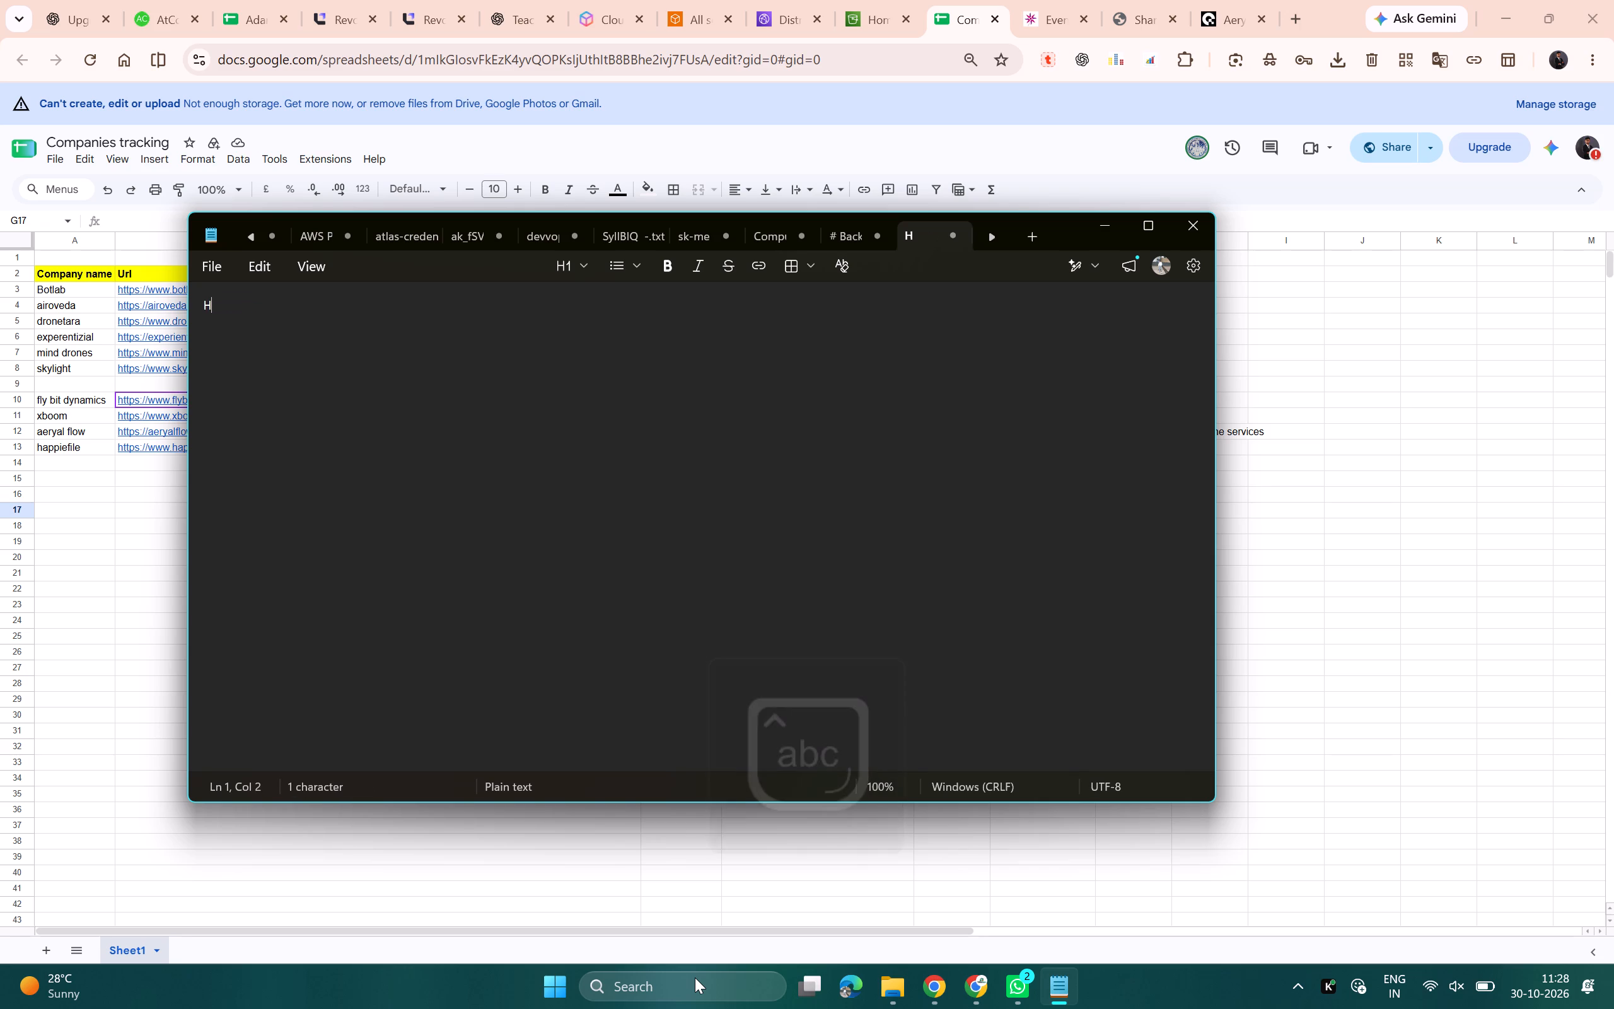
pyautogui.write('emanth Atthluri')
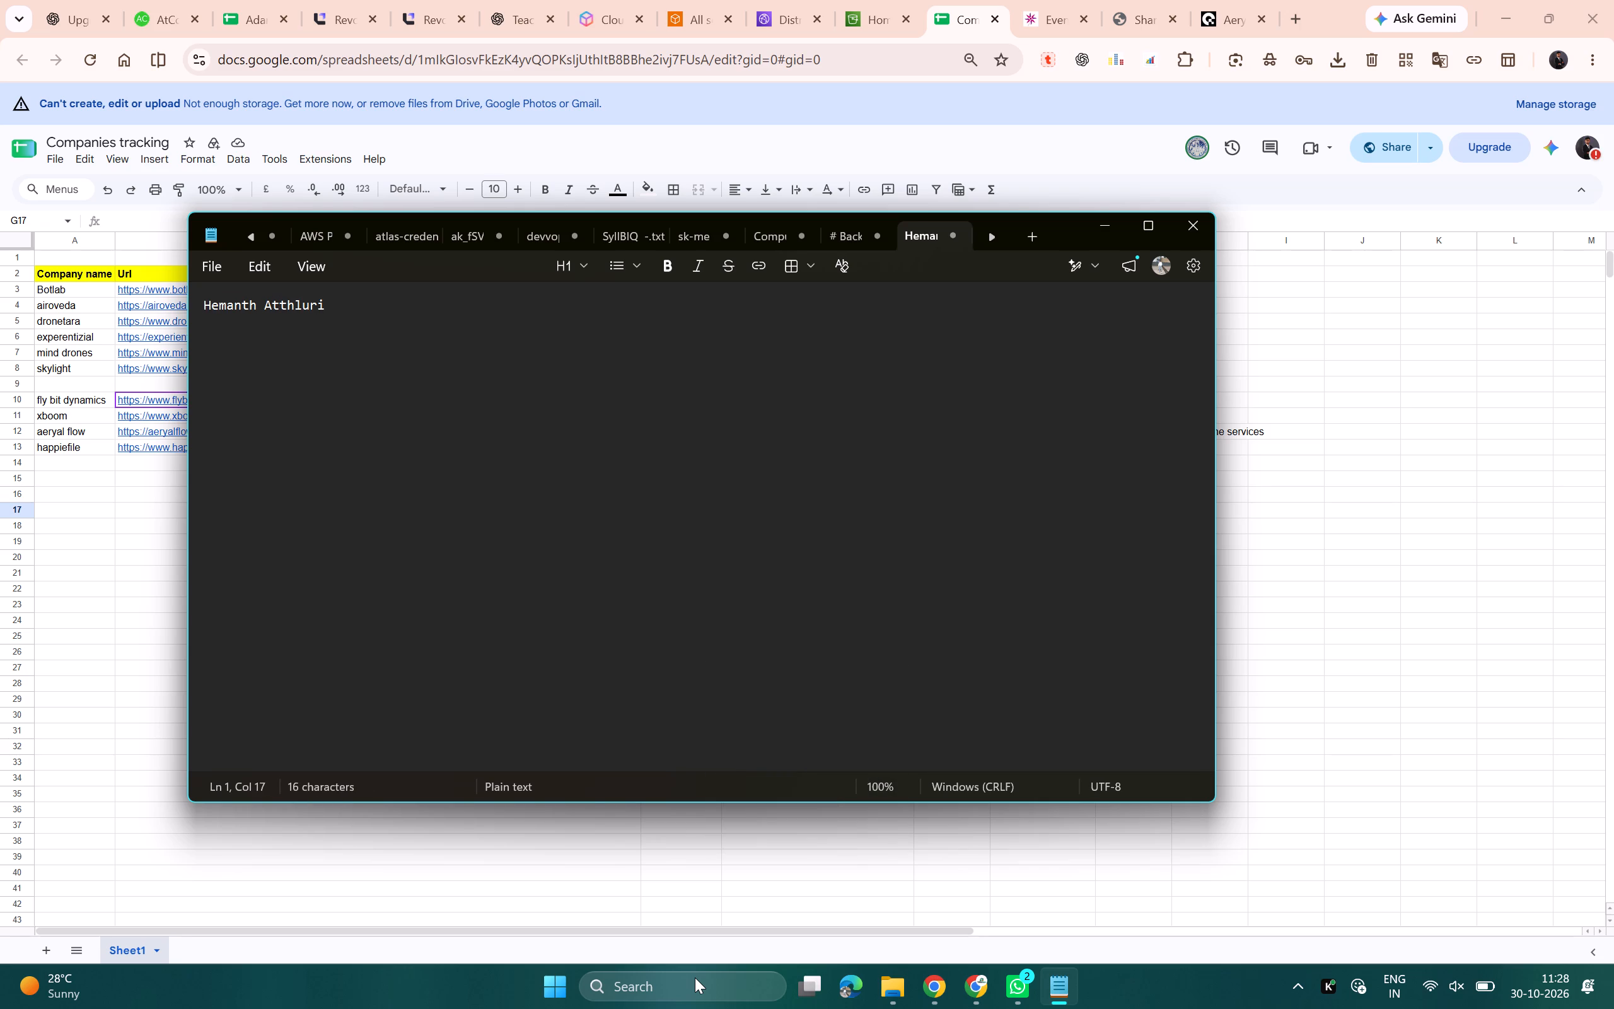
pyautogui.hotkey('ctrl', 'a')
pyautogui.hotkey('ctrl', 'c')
# Close the temporary name note without saving it and close Notepad.
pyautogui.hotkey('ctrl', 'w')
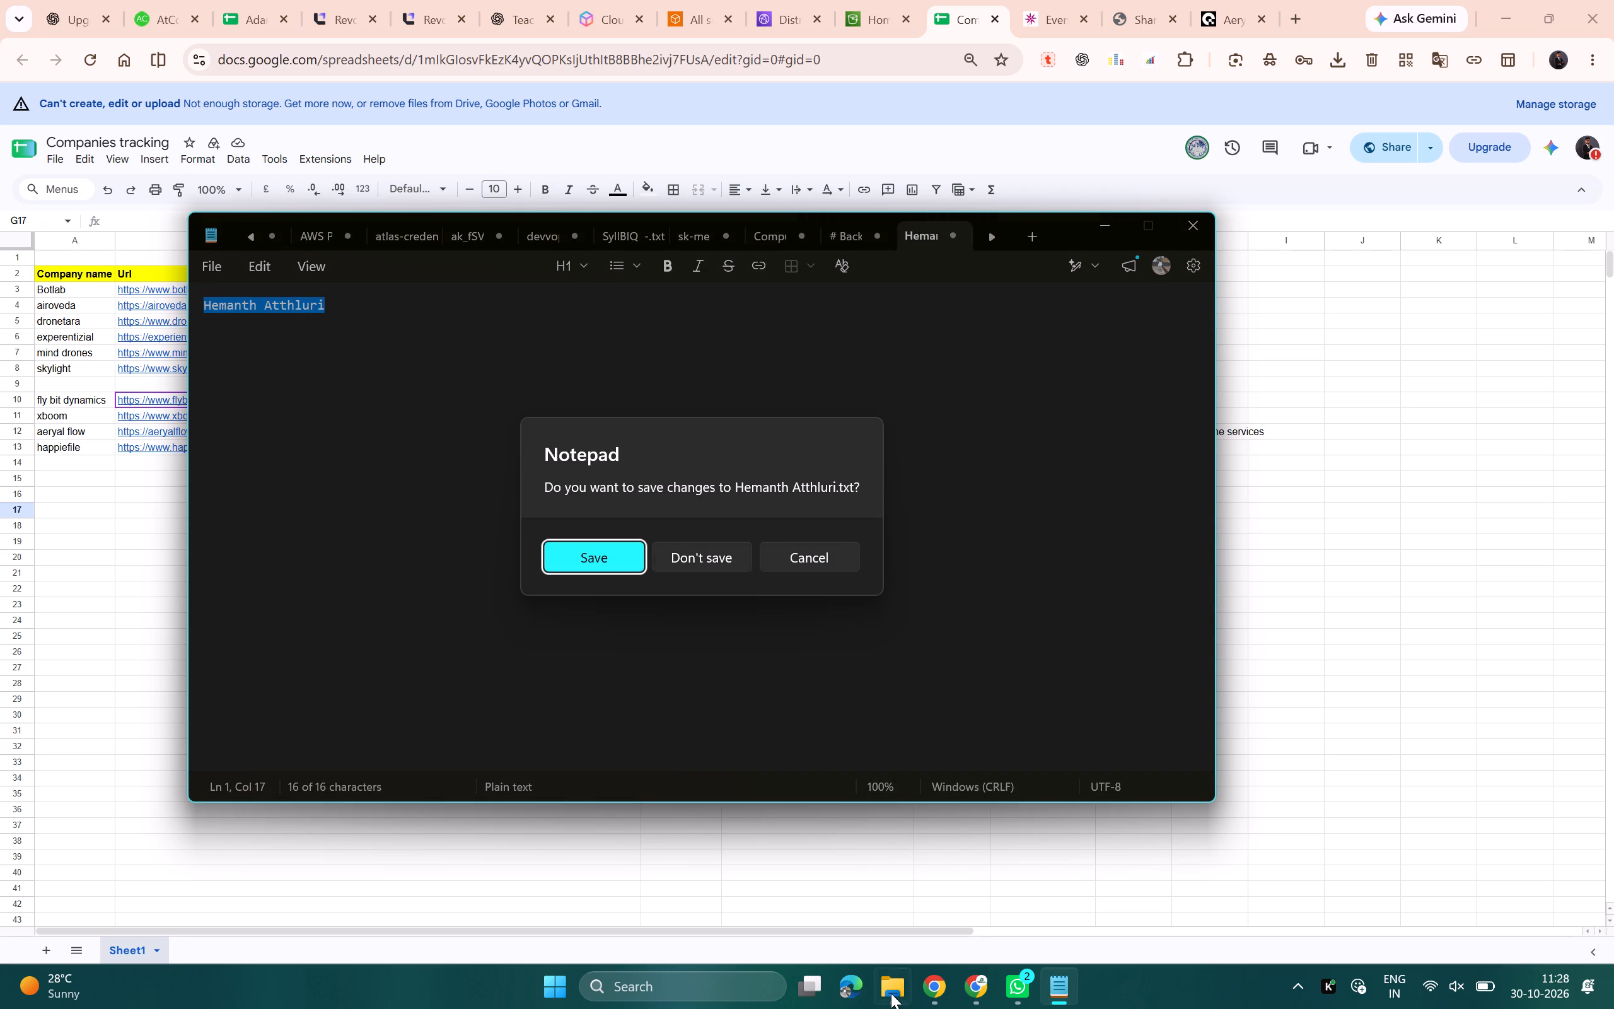
pyautogui.click(713, 535)
pyautogui.click(715, 557)
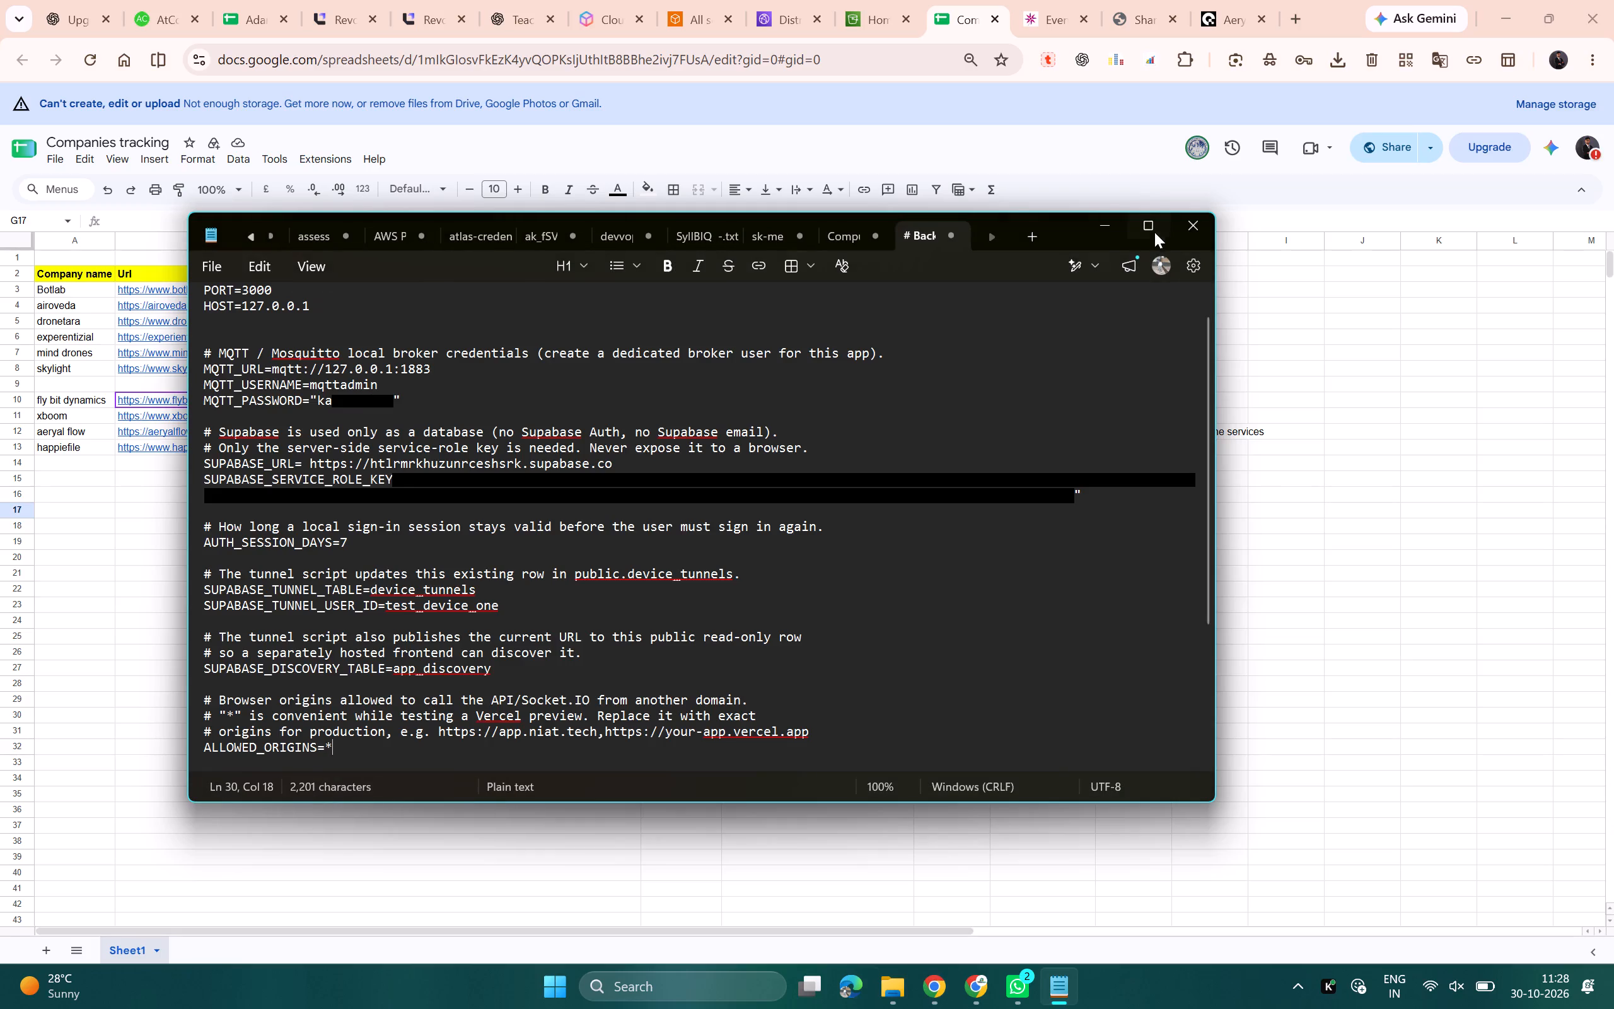
pyautogui.click(1194, 225)
# Replace the "Reached out by" entry for aeryal flow with the copied full name.
pyautogui.click(690, 435)
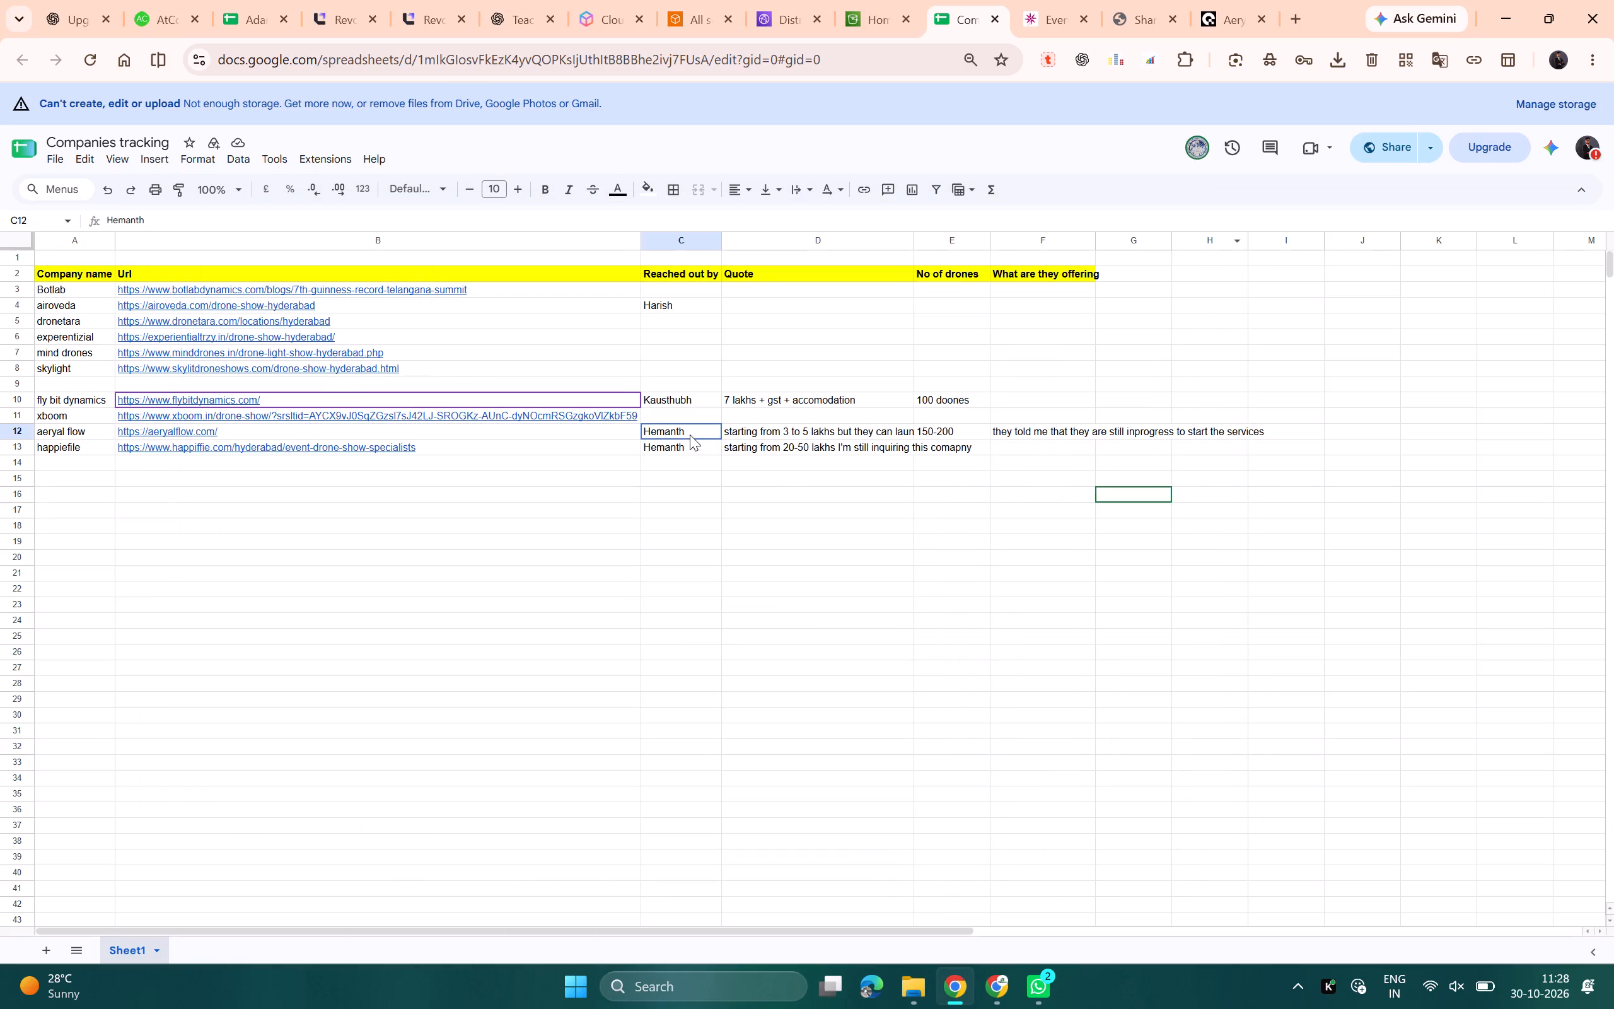
pyautogui.hotkey('ctrl', 'a')
pyautogui.hotkey('ctrl', 'v')
pyautogui.click(678, 485)
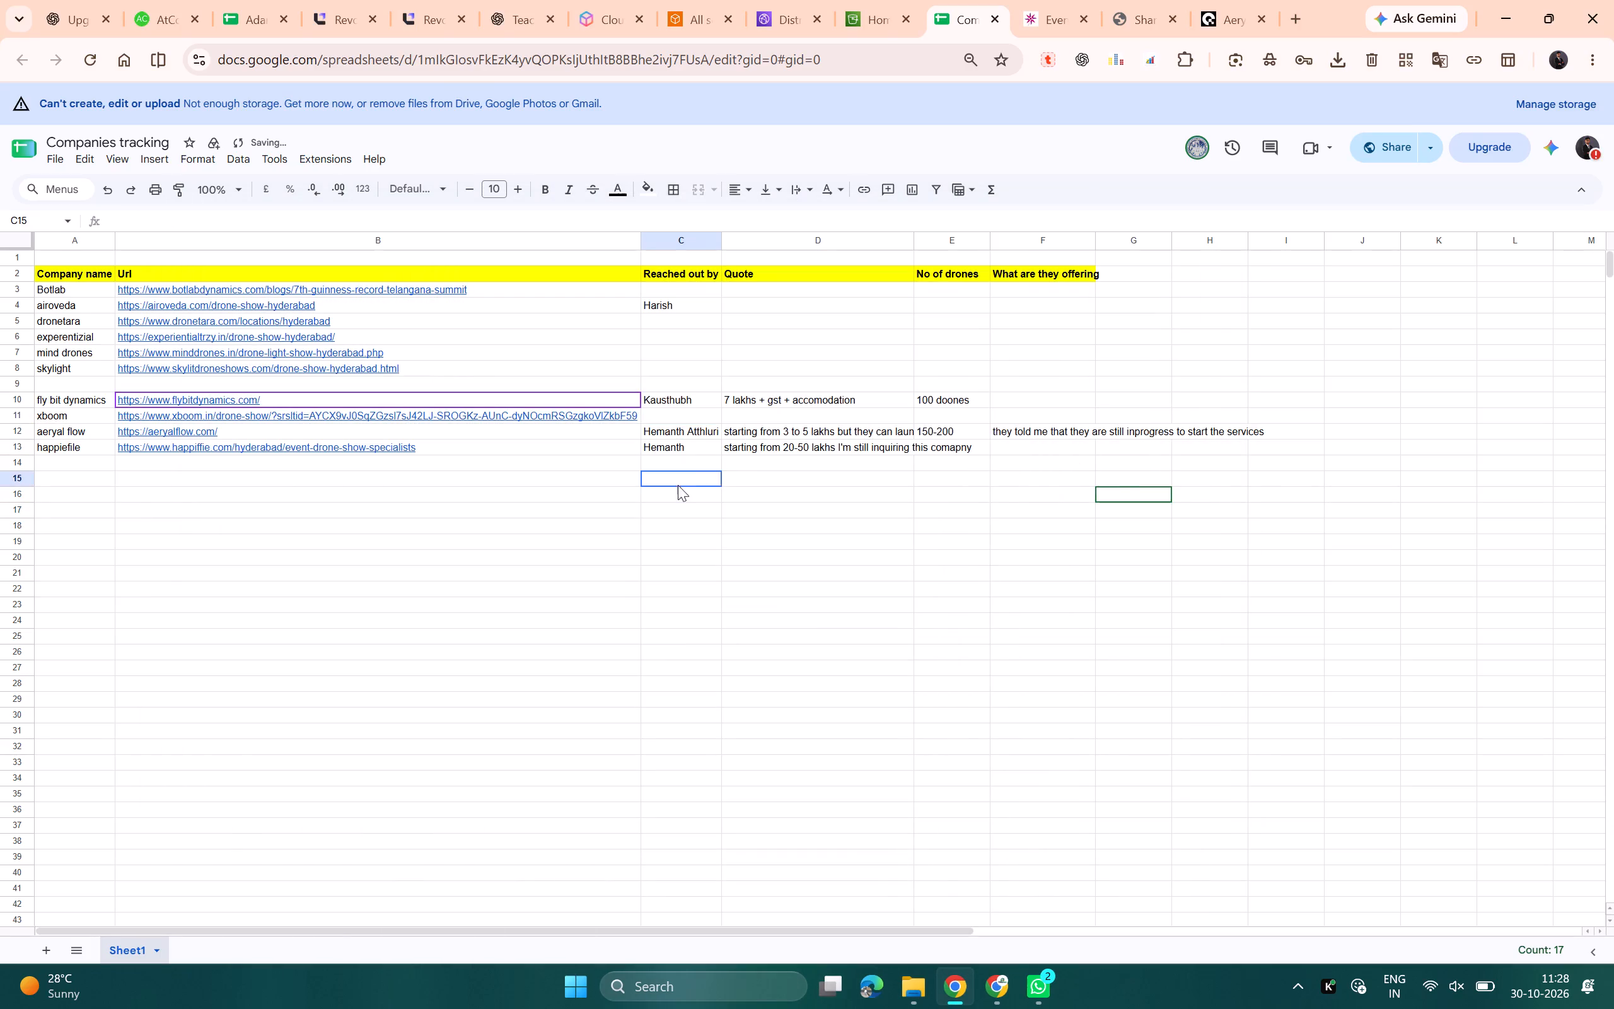
pyautogui.click(683, 451)
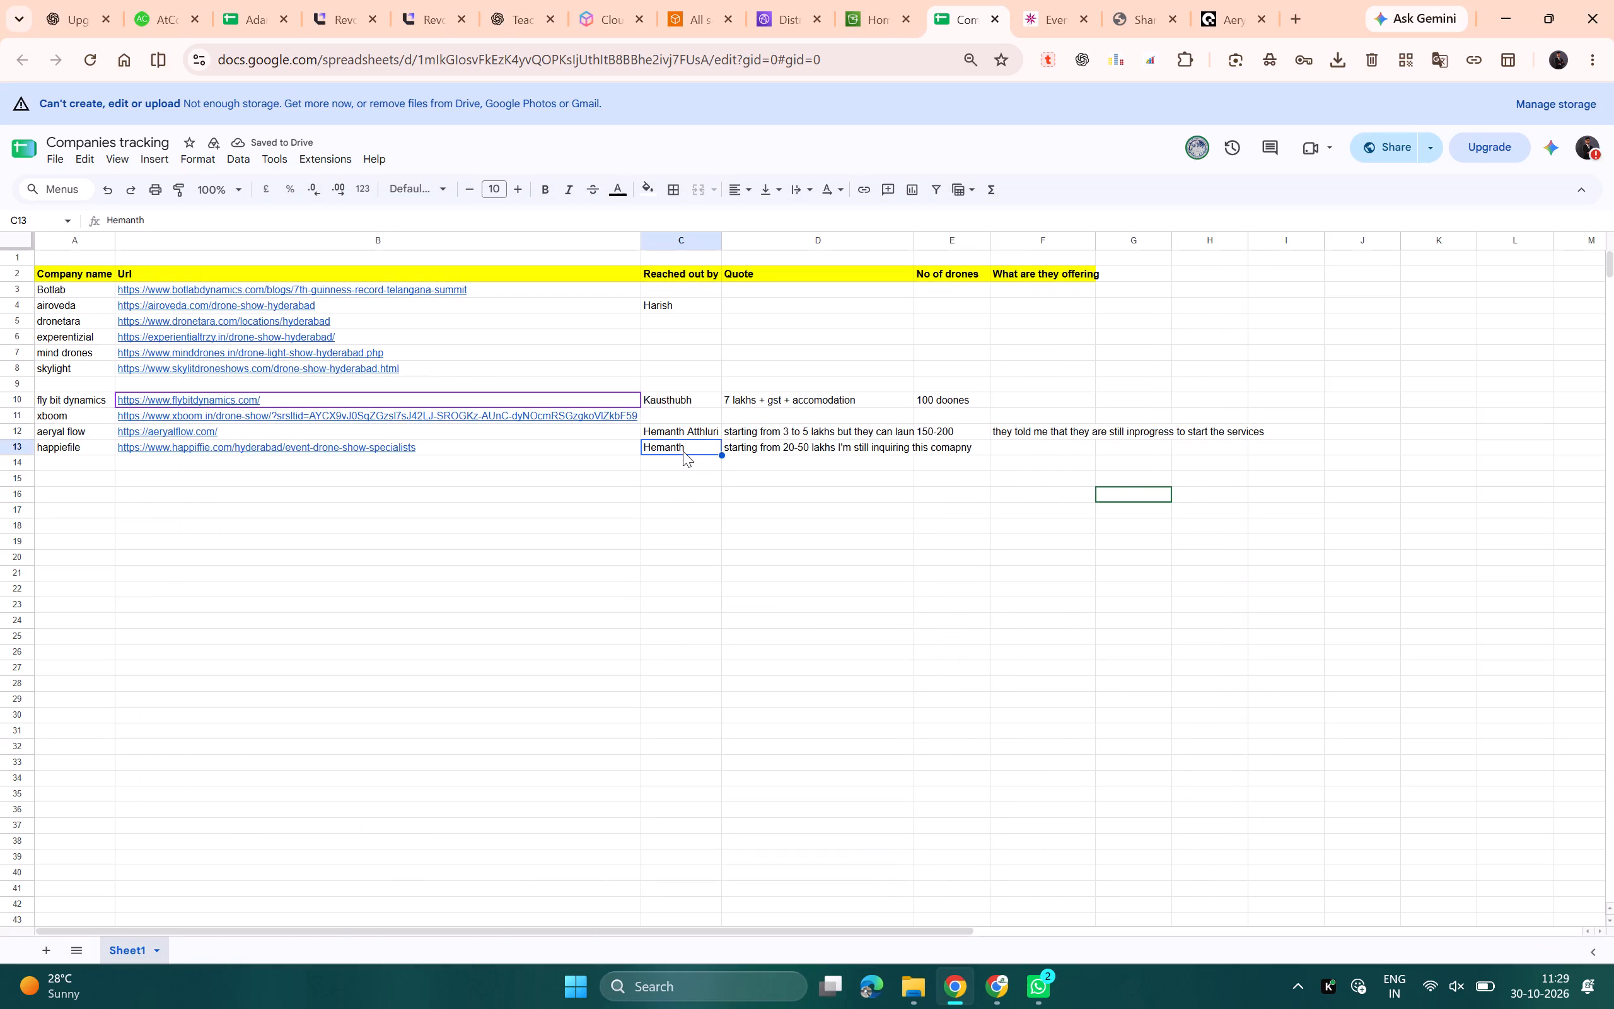
pyautogui.hotkey('ctrl', 'v')
pyautogui.hotkey('ctrl', 'a')
pyautogui.click(683, 451)
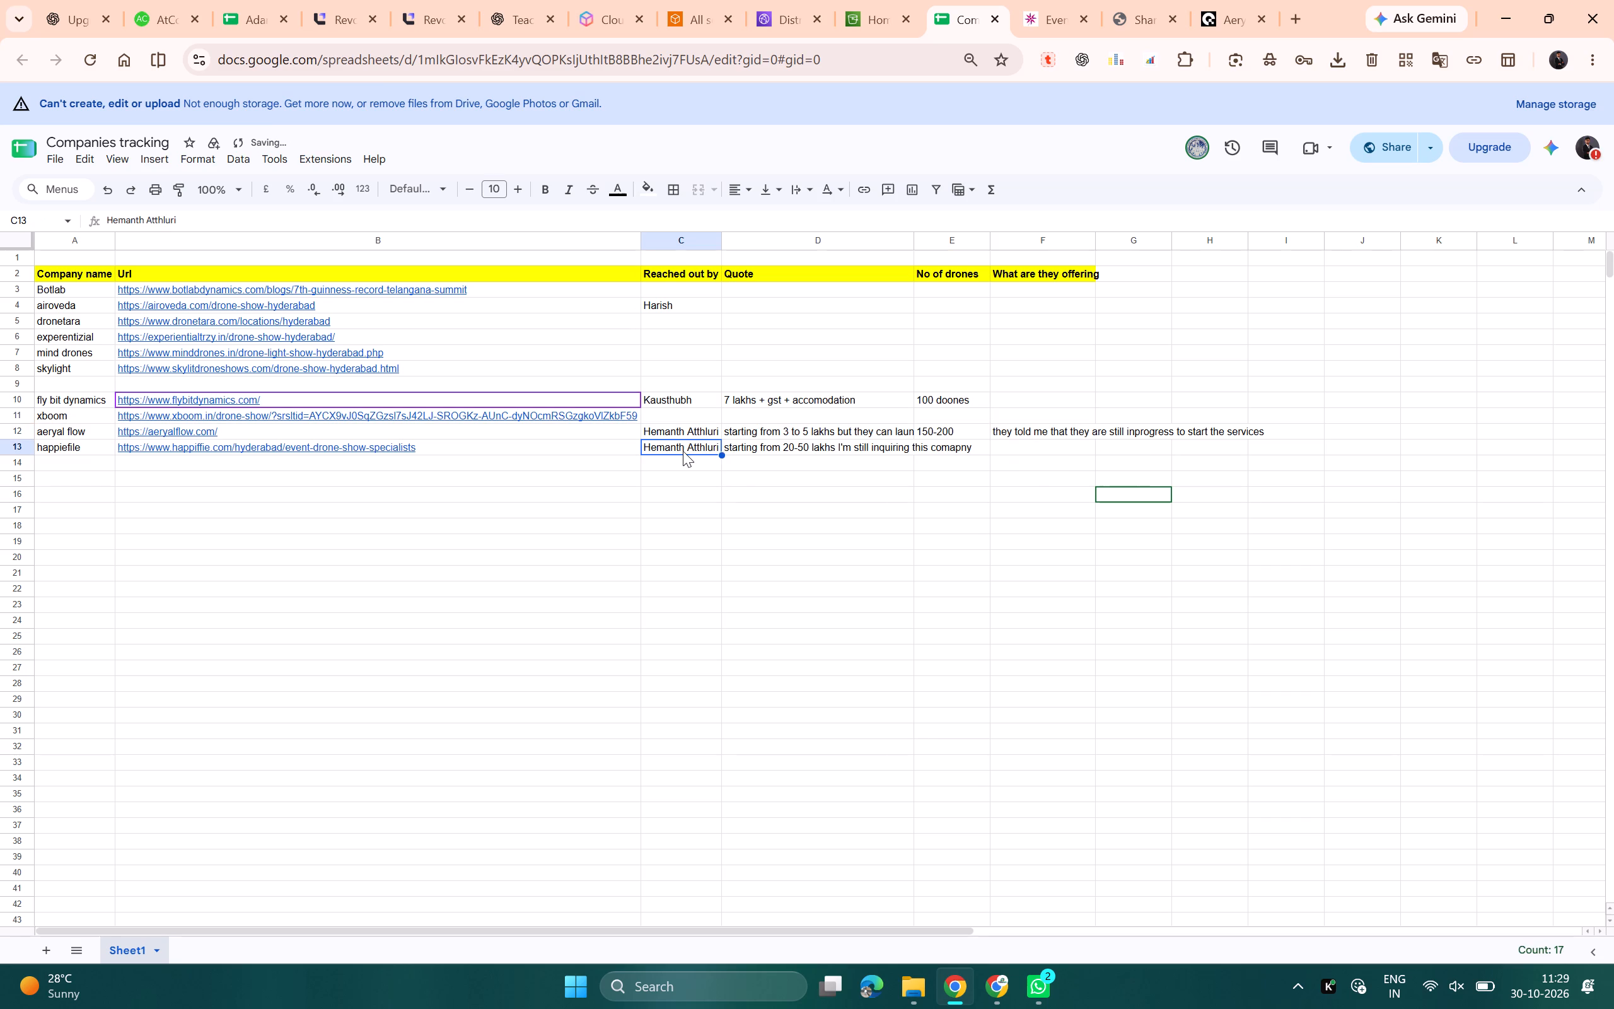
pyautogui.doubleClick(683, 451)
pyautogui.click(688, 525)
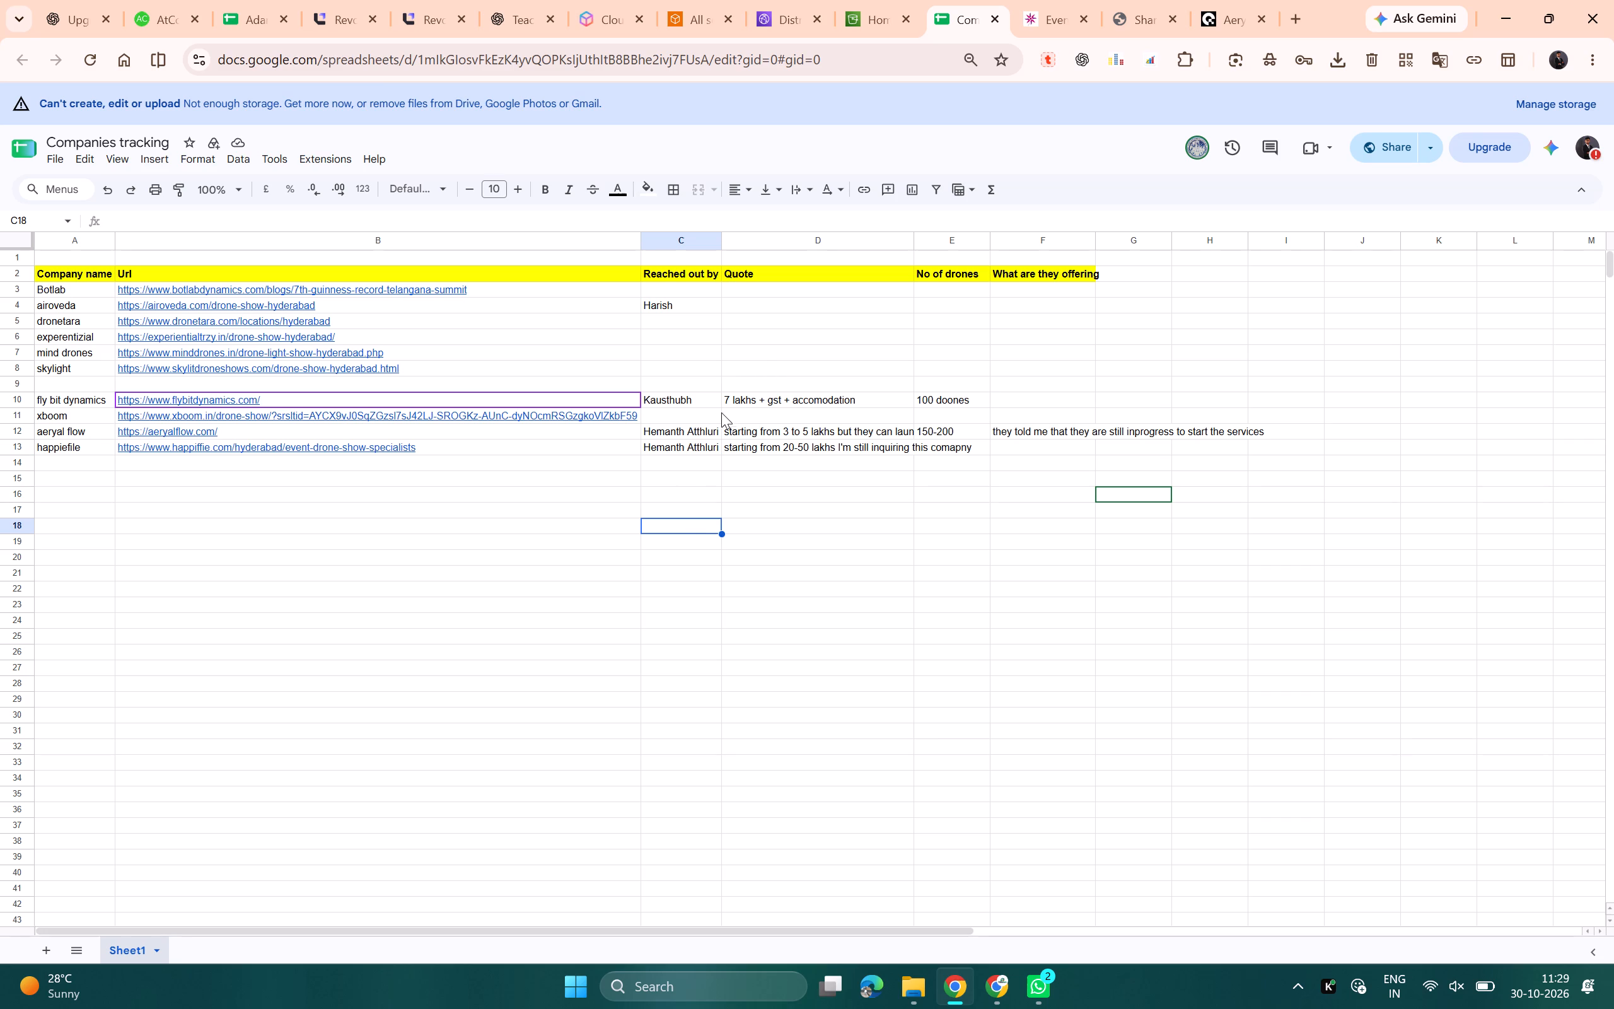
# Insert the missing "u" before the "l" of the surname in aeryal flow's "Reached out by" entry.
pyautogui.doubleClick(702, 431)
pyautogui.click(702, 433)
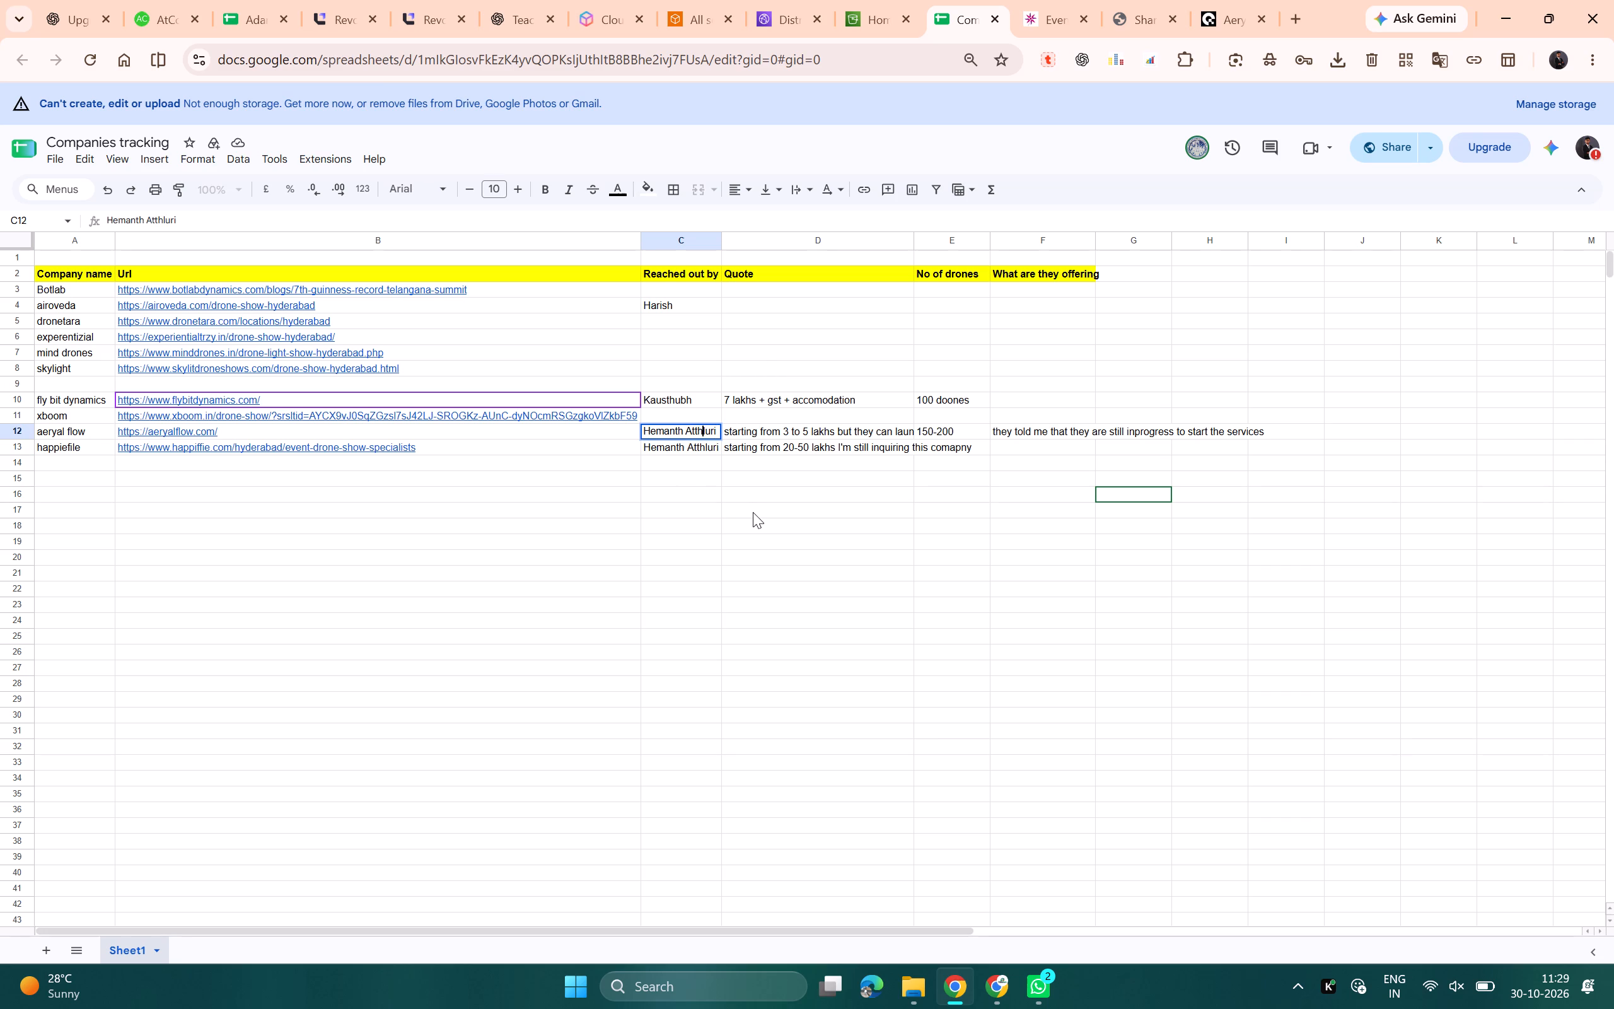
pyautogui.click(705, 453)
pyautogui.doubleClick(705, 435)
pyautogui.click(701, 429)
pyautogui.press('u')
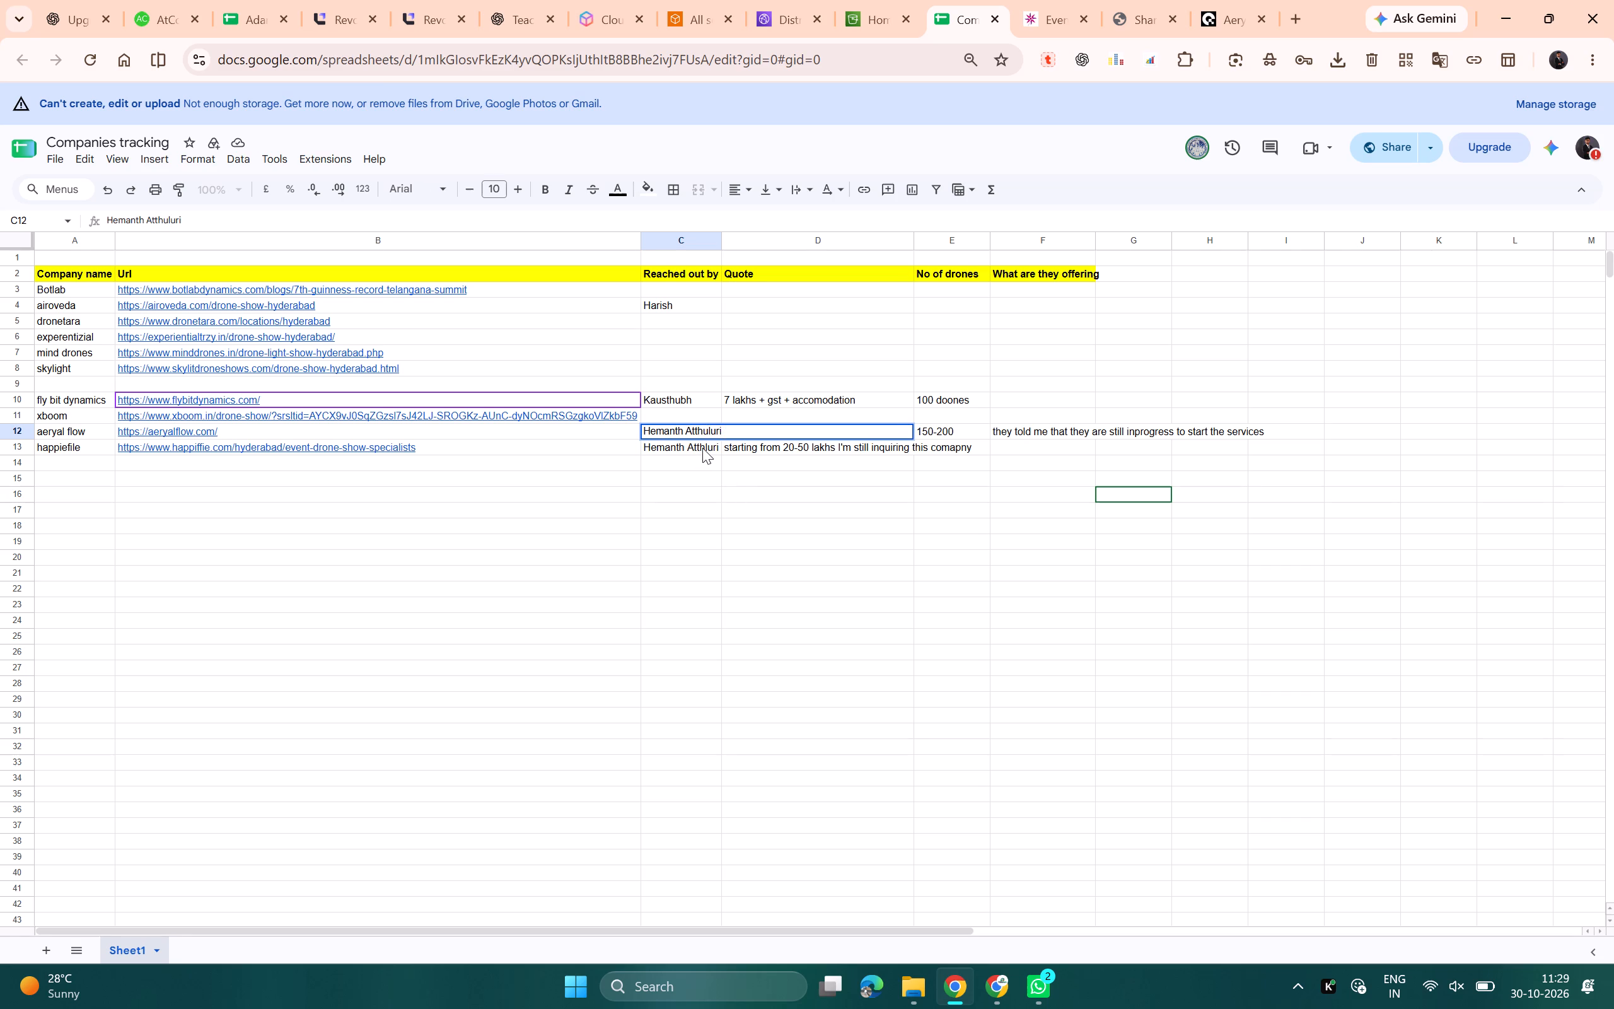
# Insert the missing "u" before the "l" of the surname in happiefile's "Reached out by" entry.
pyautogui.doubleClick(702, 448)
pyautogui.click(702, 448)
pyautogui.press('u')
pyautogui.click(758, 515)
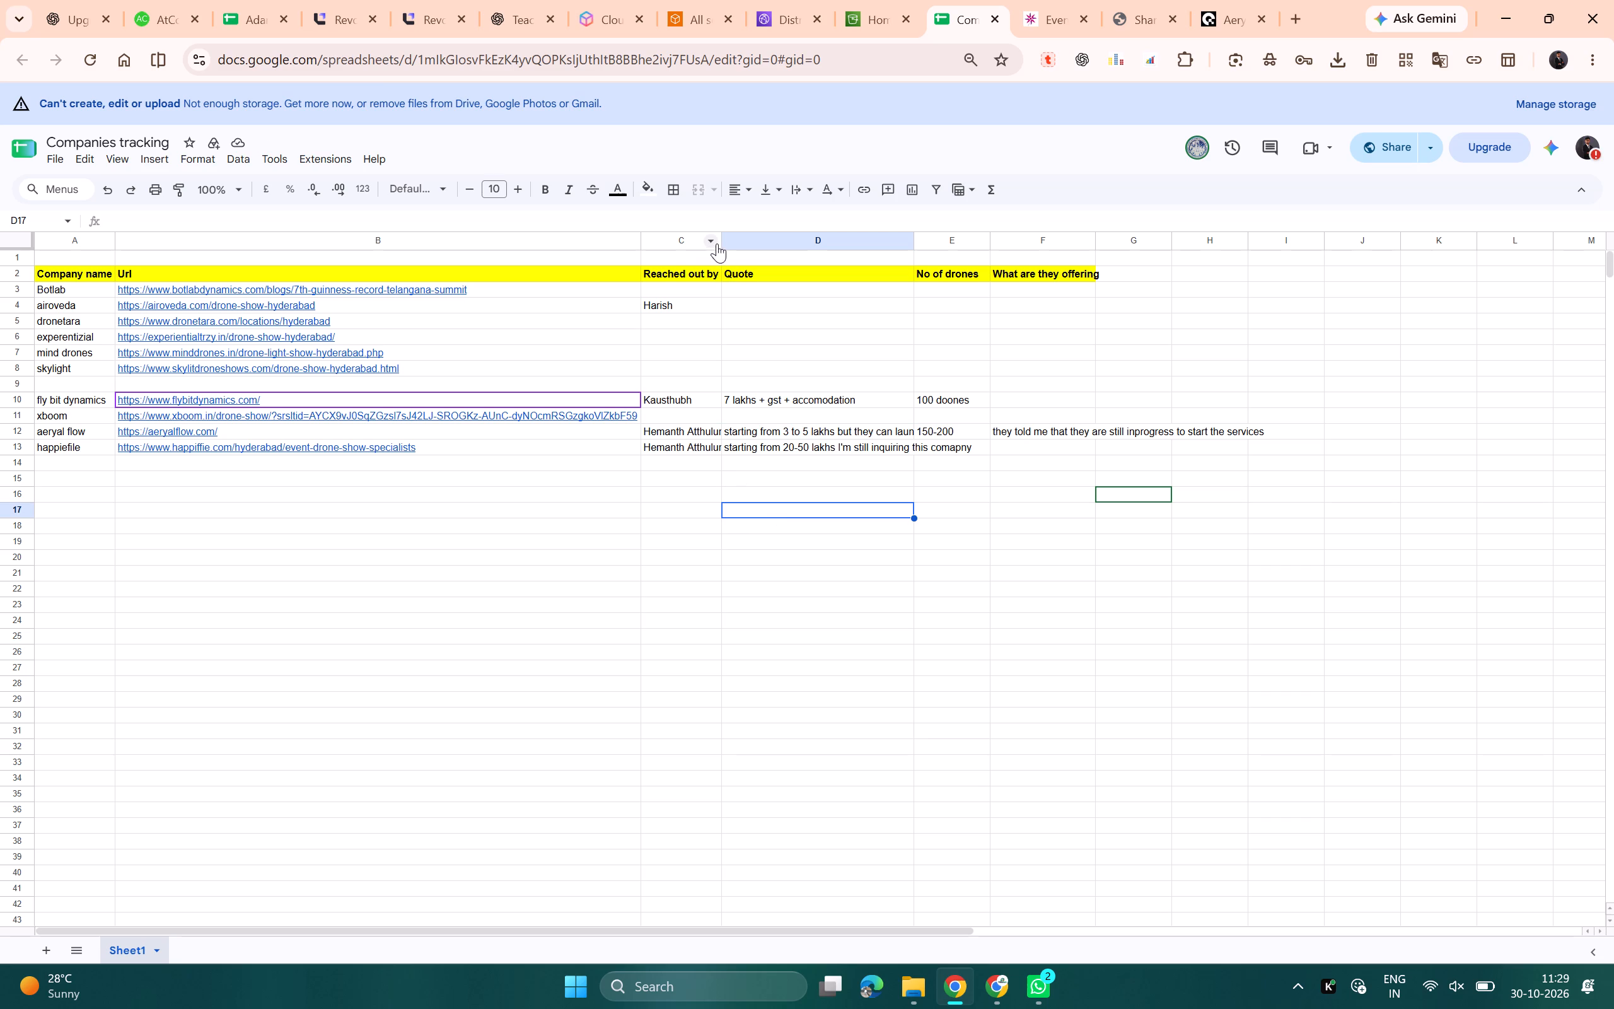